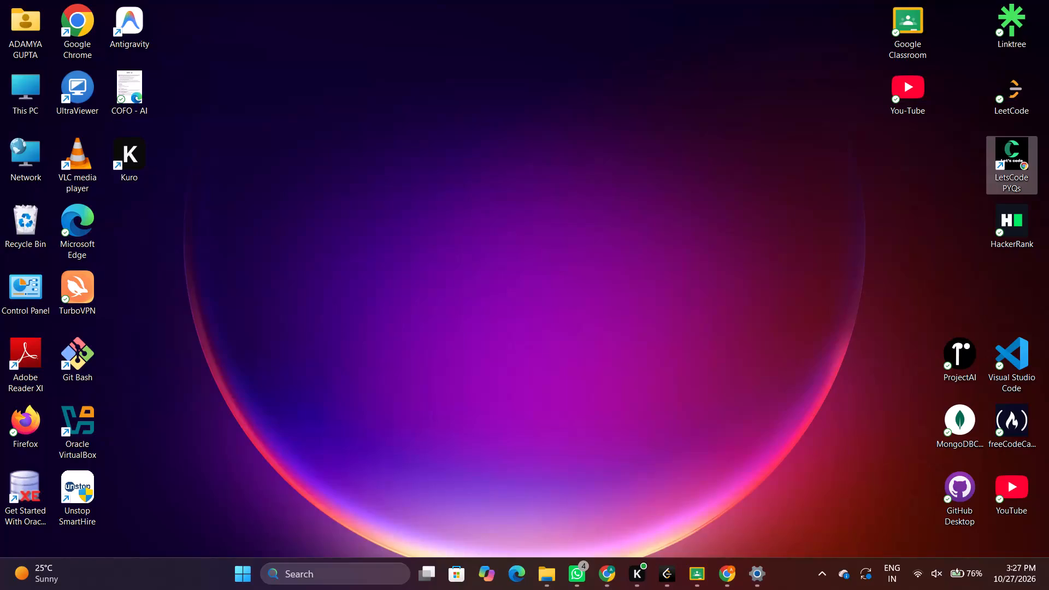
Switch to the Settings app, examine the properties of Wi-Fi network 69, and close the Settings window.
left_click(763, 580)
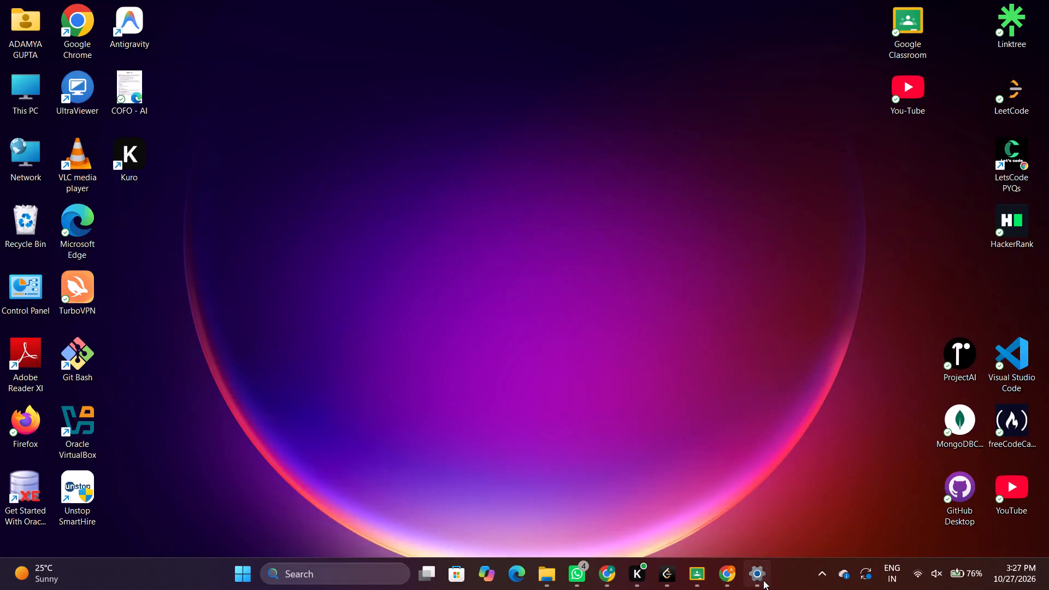
scroll(732, 289, "down", 9)
scroll(732, 289, "up", 5)
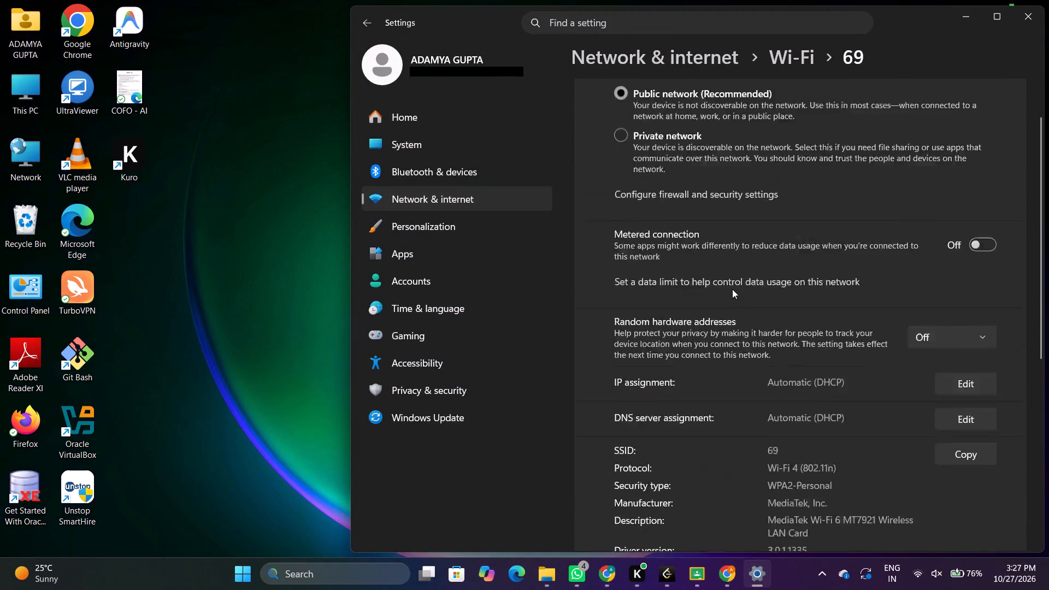
scroll(732, 289, "up", 1)
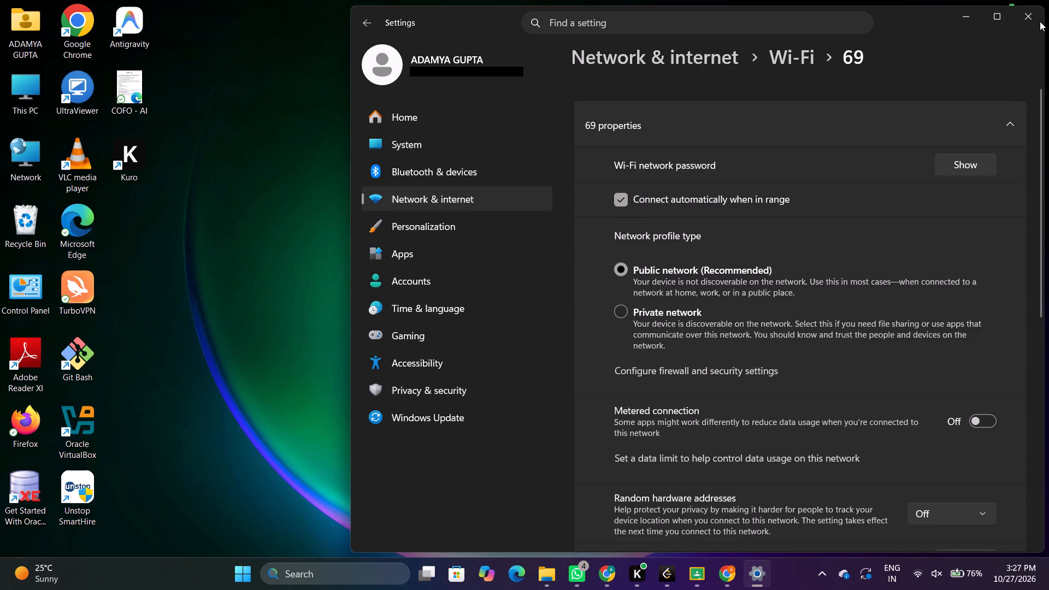
left_click(1040, 21)
left_click(337, 318)
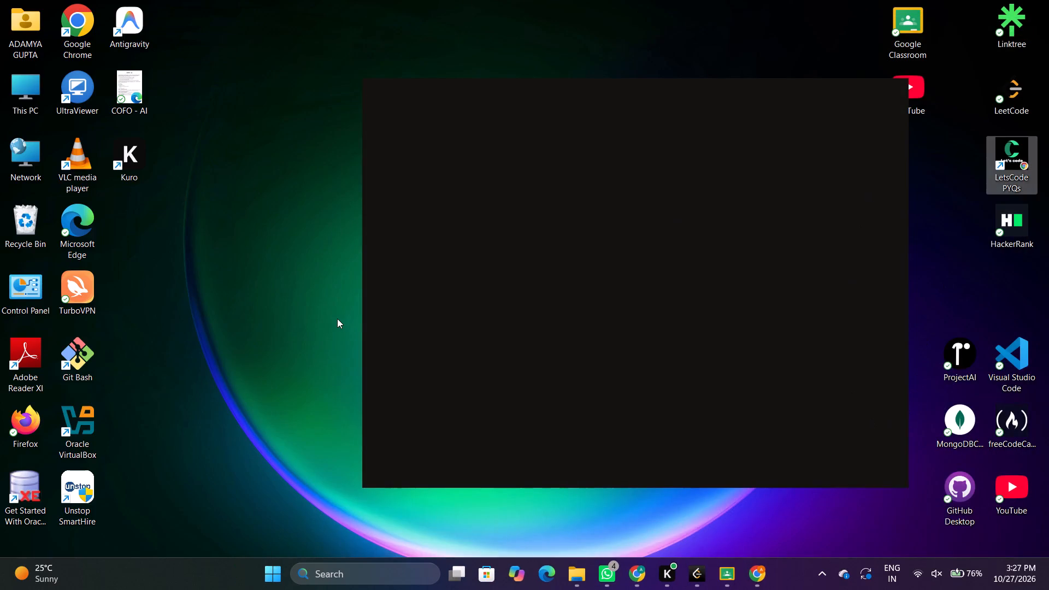
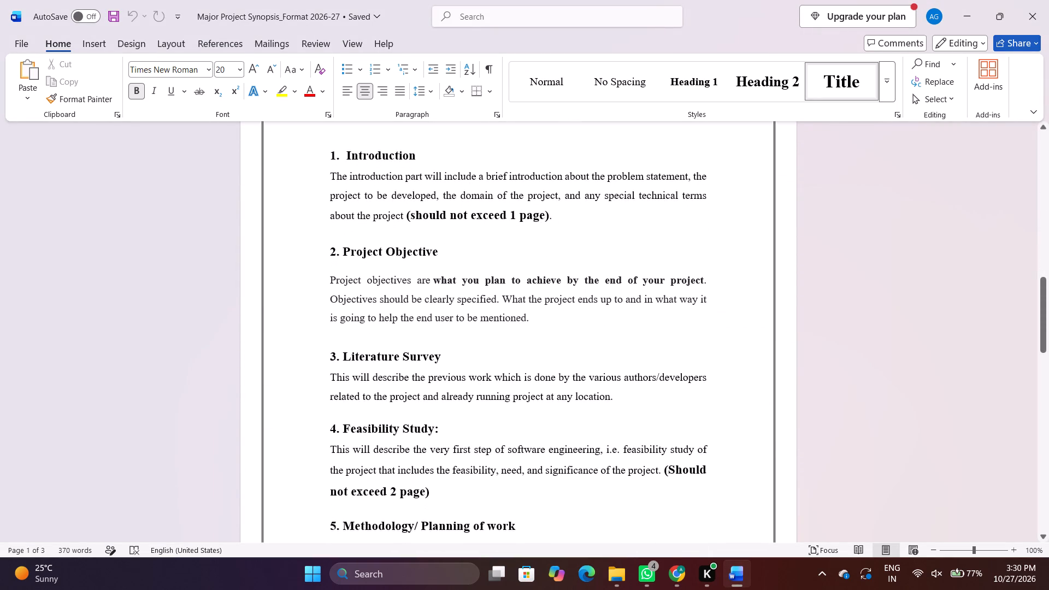
scroll(594, 362, "up", 1)
scroll(594, 362, "down", 1)
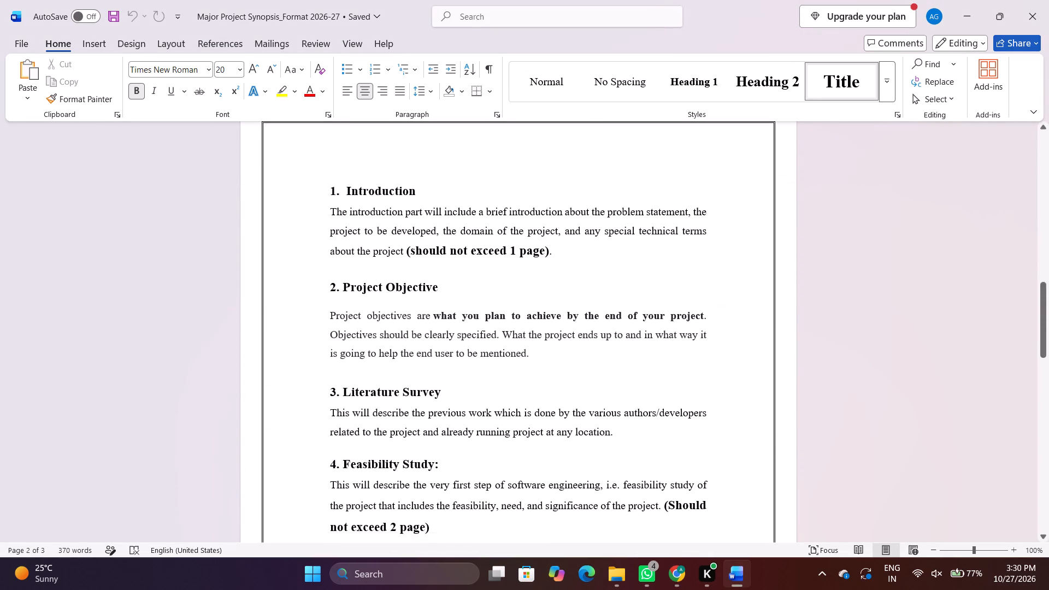
scroll(594, 362, "down", 7)
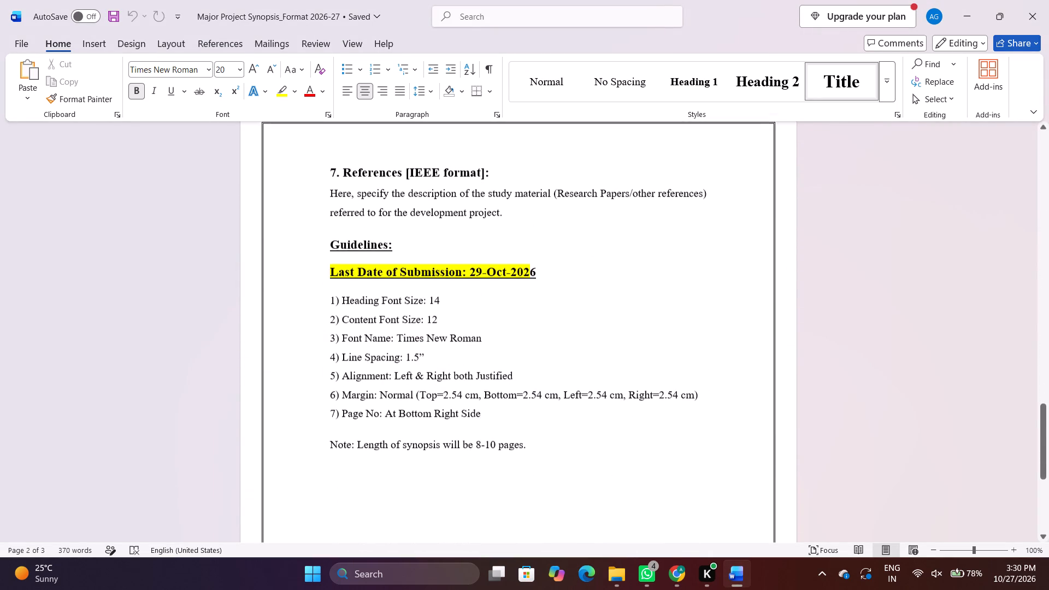
scroll(594, 362, "down", 1)
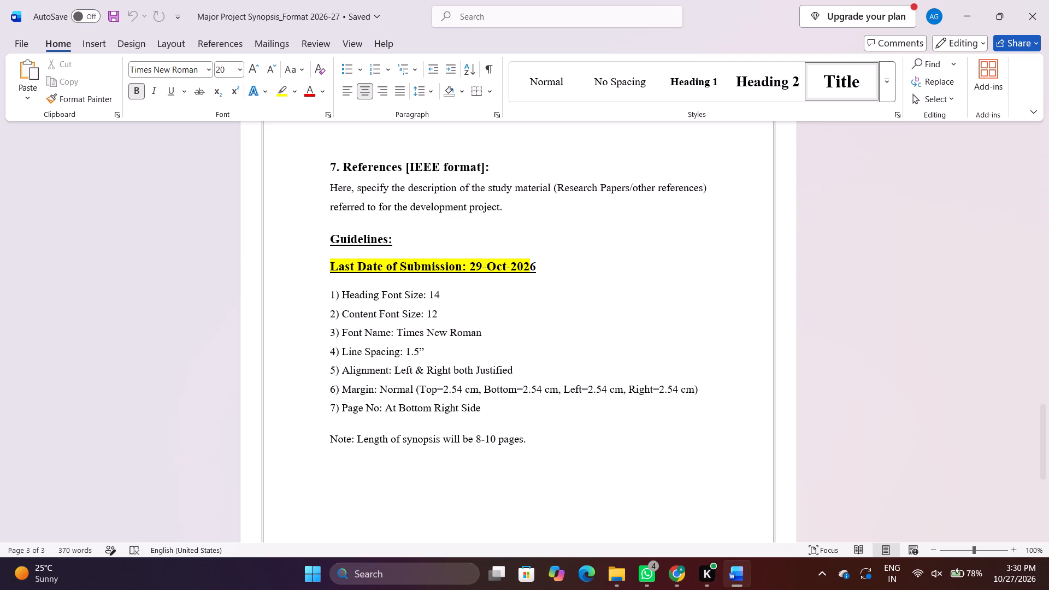
scroll(594, 362, "up", 4)
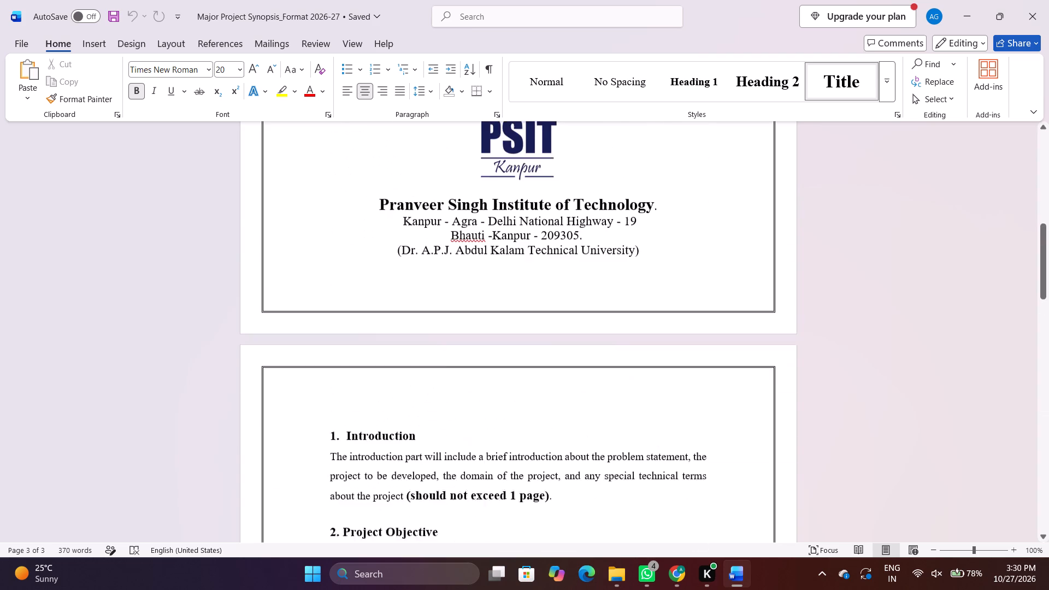
Insert a blank page between the cover page and the Introduction section of the synopsis.
left_click(628, 267)
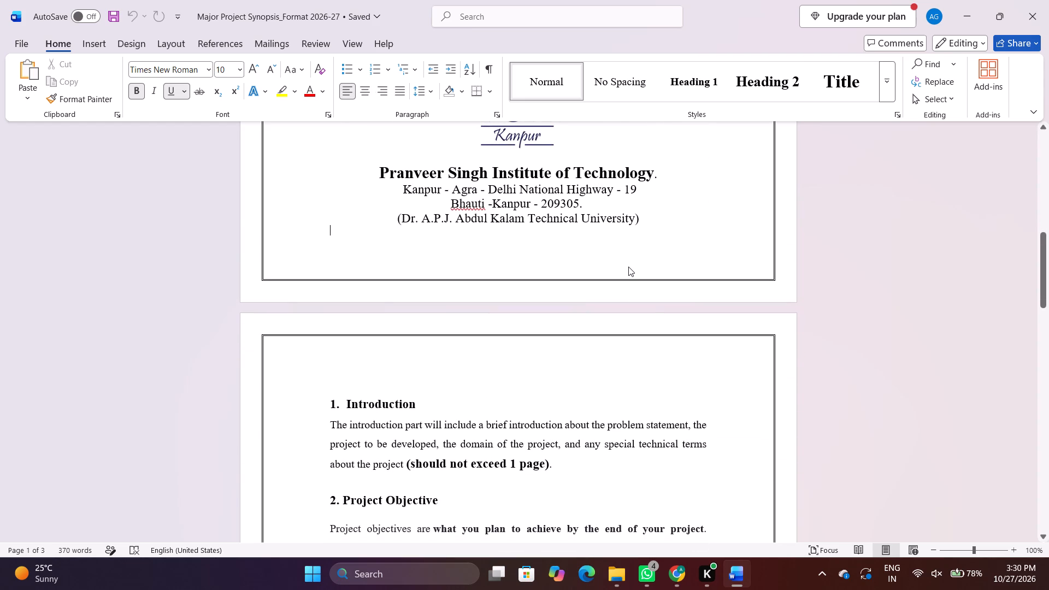
left_click(92, 48)
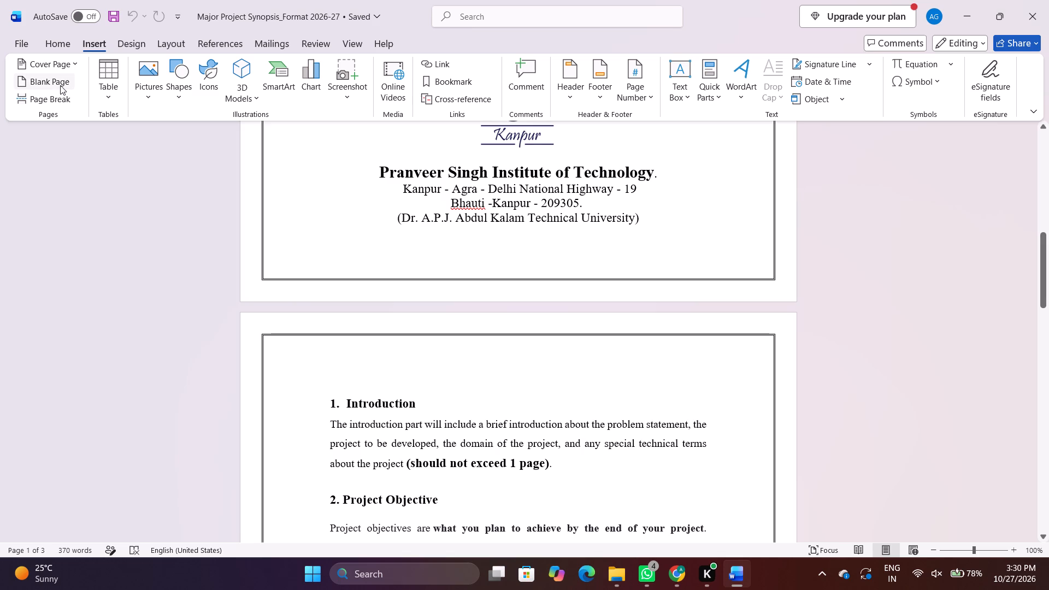
left_click(60, 85)
scroll(235, 148, "up", 4)
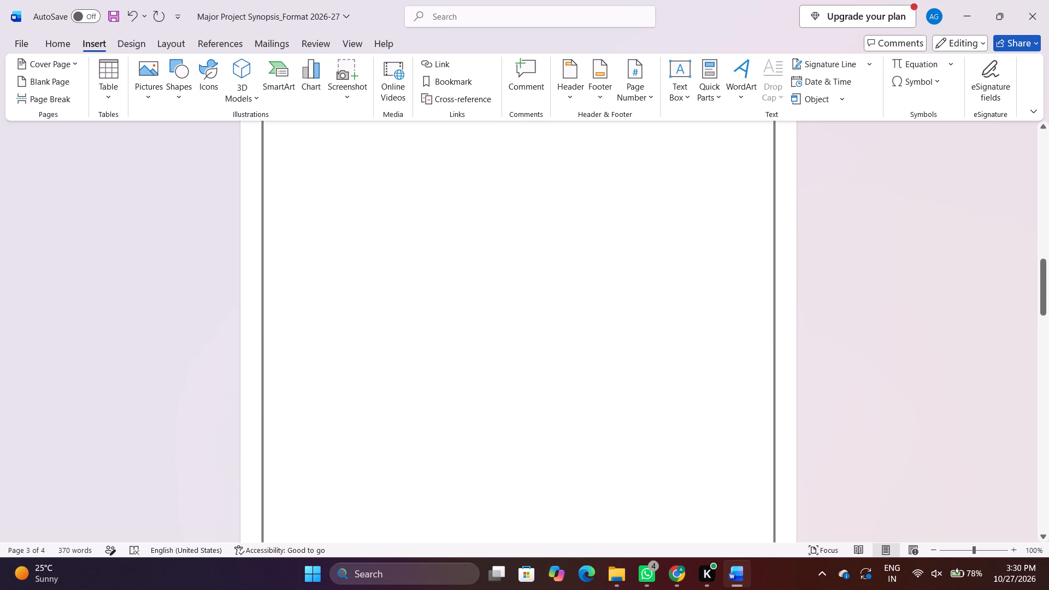
scroll(355, 221, "up", 3)
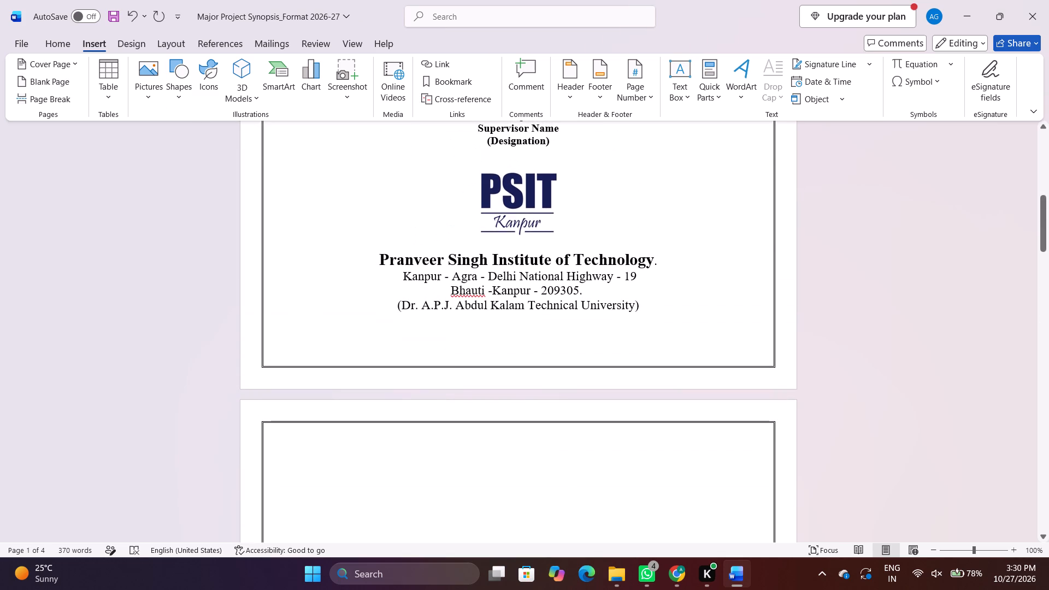
left_click(468, 453)
Look over the pages after the new blank page, down to the References section and formatting guidelines.
scroll(468, 453, "down", 8)
scroll(468, 453, "up", 1)
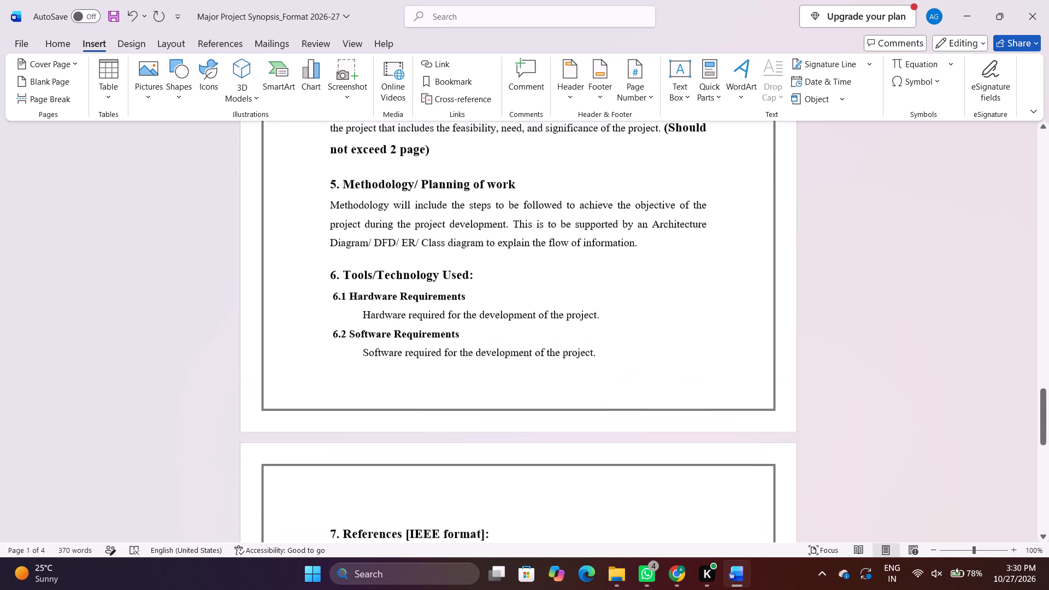
scroll(468, 453, "up", 2)
scroll(468, 453, "down", 4)
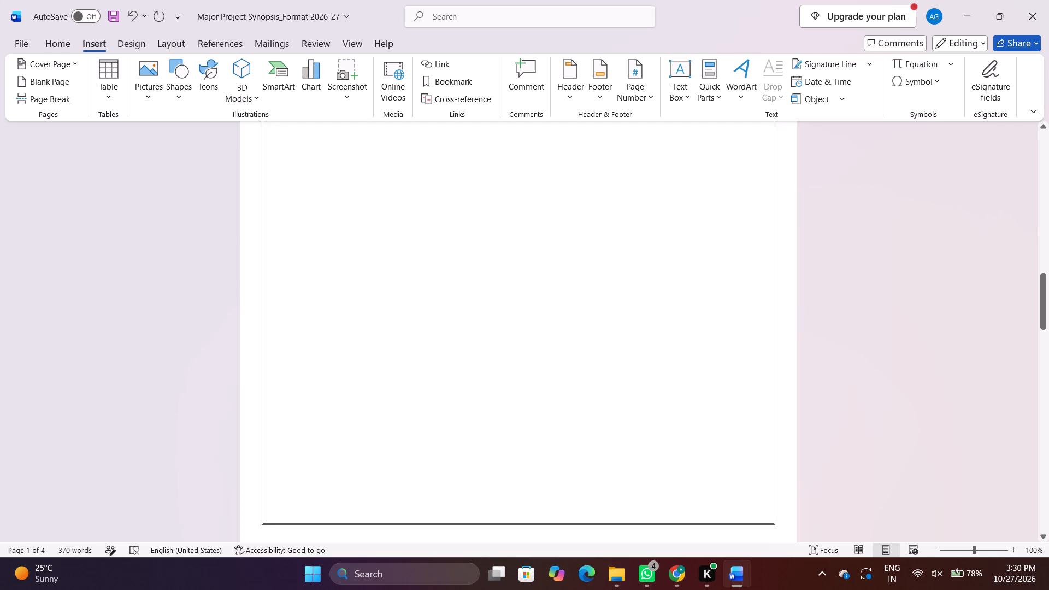
scroll(468, 453, "down", 6)
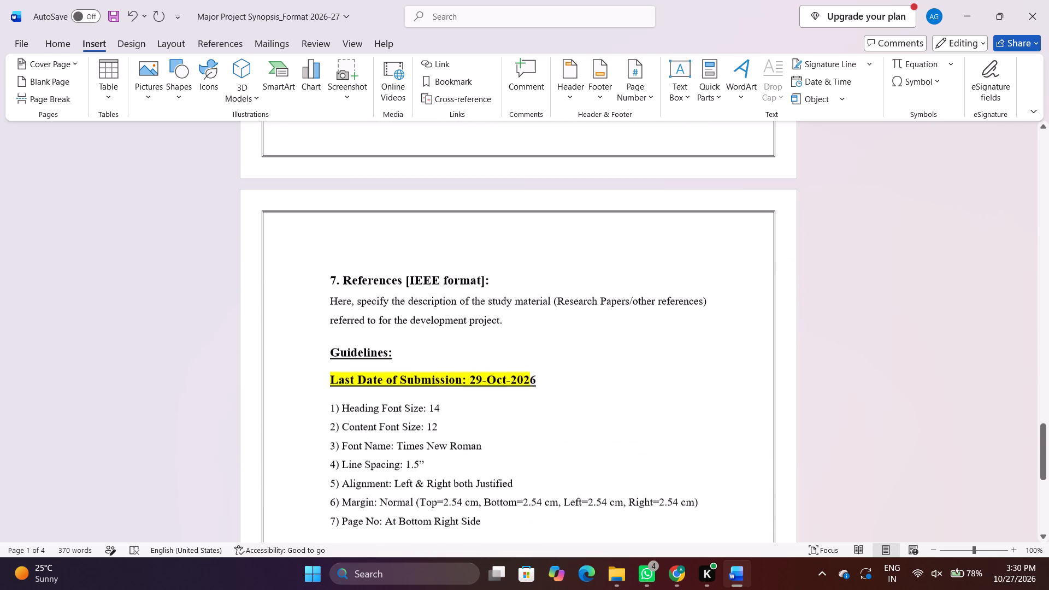
scroll(468, 453, "down", 1)
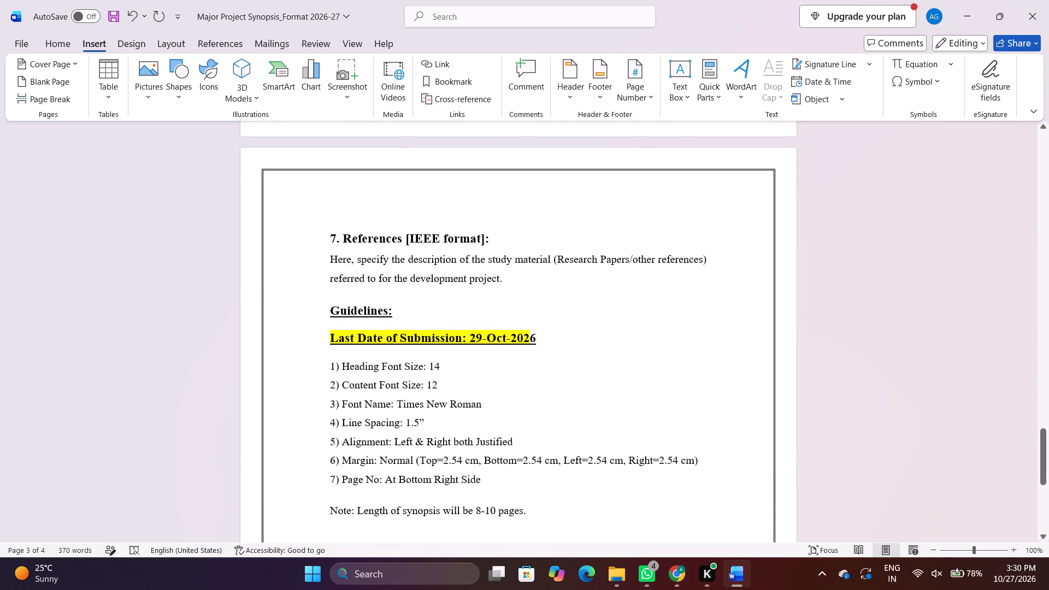
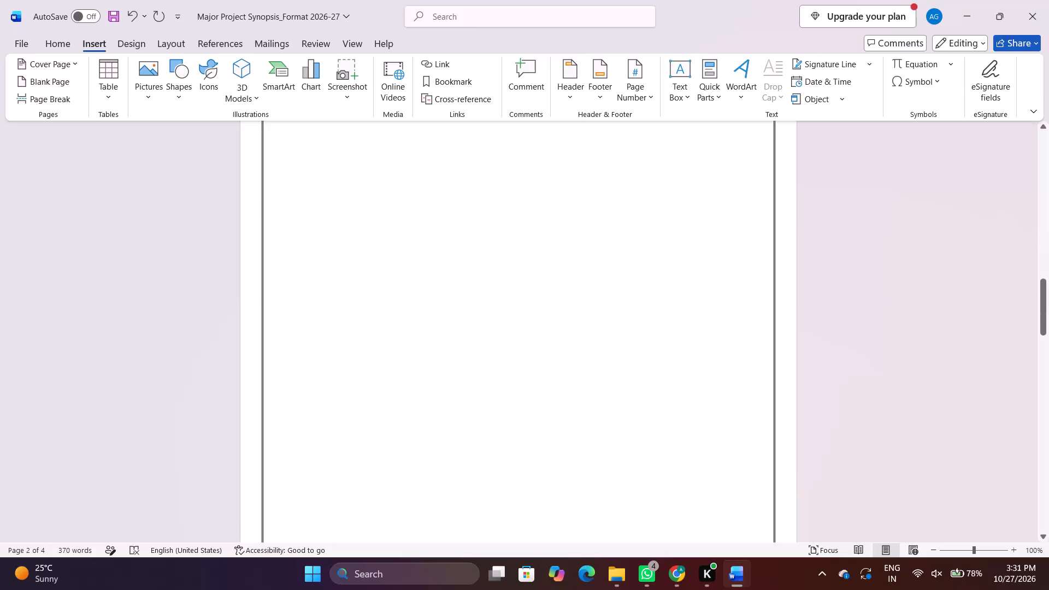
Look over the References guidelines, the original Introduction section and the blank page before it.
scroll(468, 453, "down", 8)
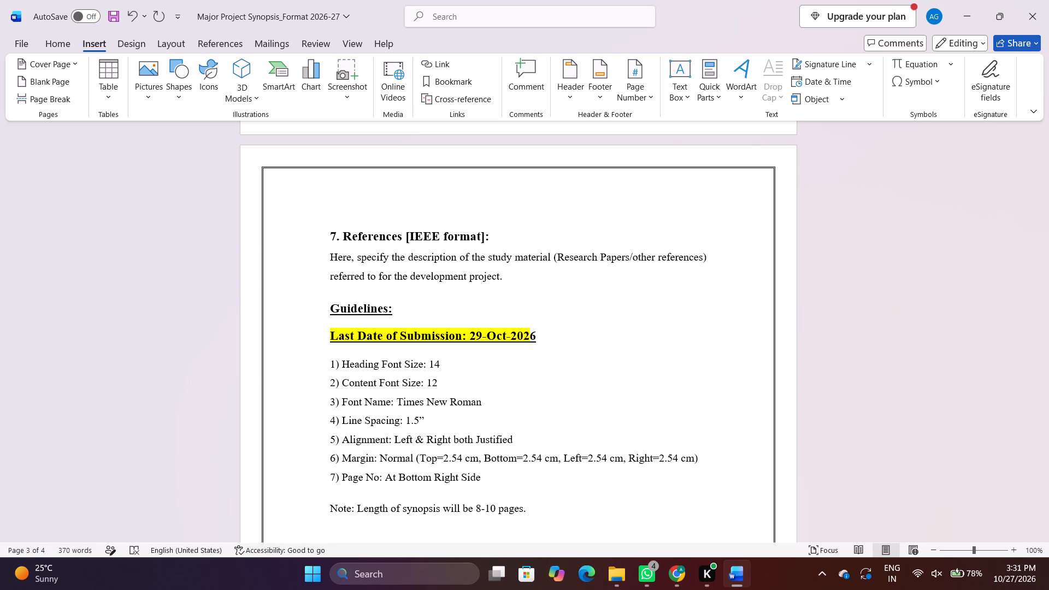
scroll(467, 424, "up", 7)
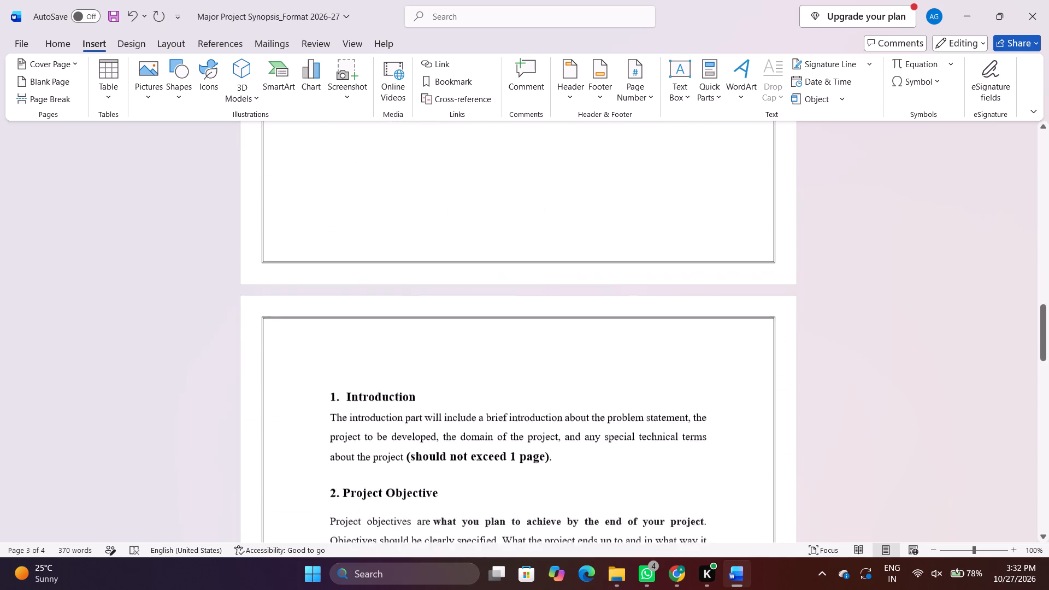
scroll(467, 424, "up", 1)
scroll(467, 424, "down", 1)
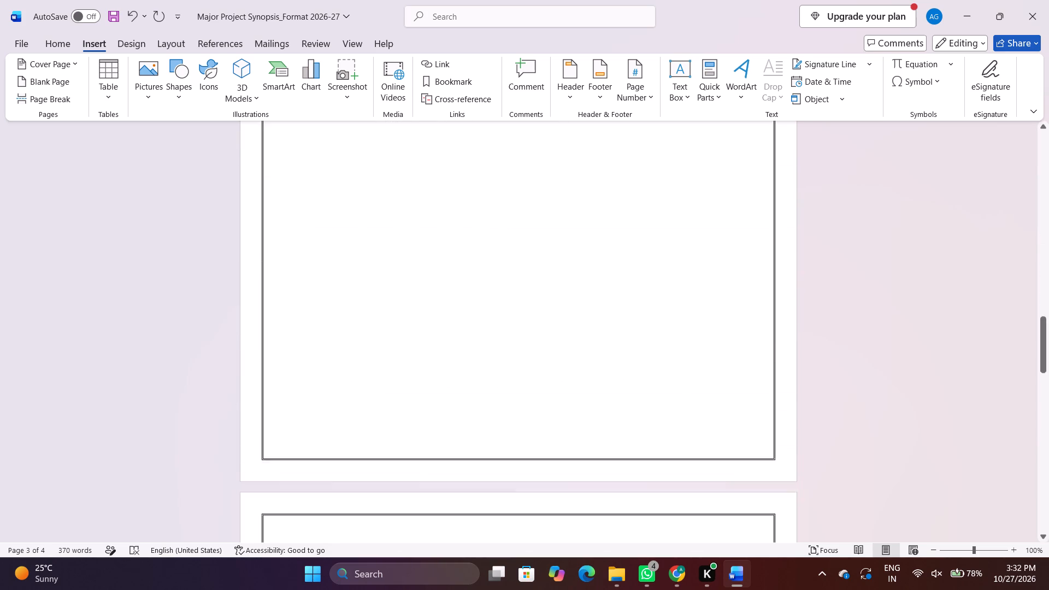
scroll(467, 424, "down", 1)
scroll(467, 424, "up", 2)
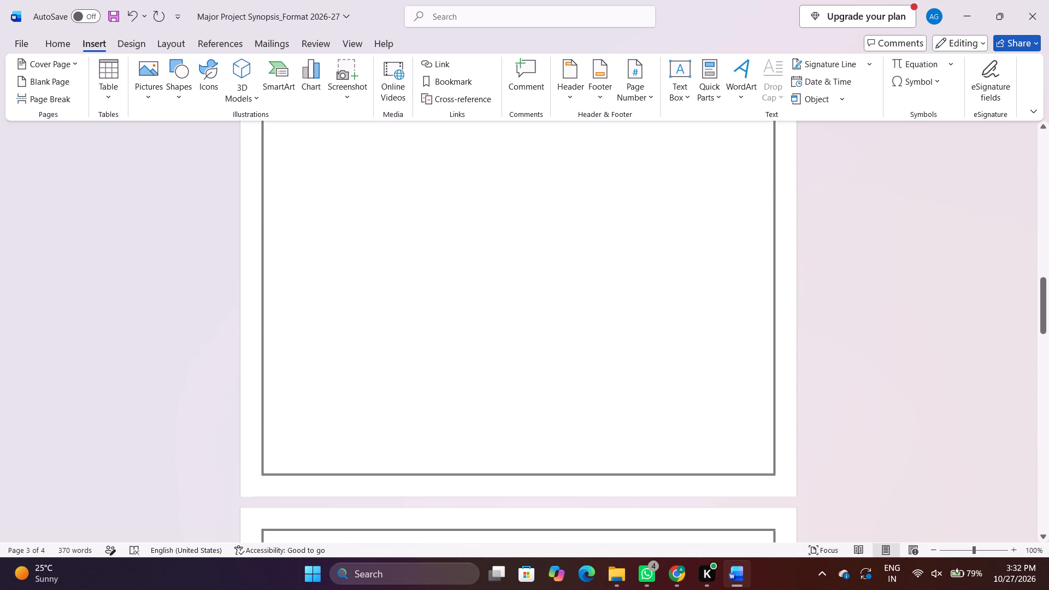
Remove the blank page between the cover page and the Introduction section.
scroll(467, 424, "up", 2)
type("1.")
key("BackSpace")
key("BackSpace")
key("BackSpace")
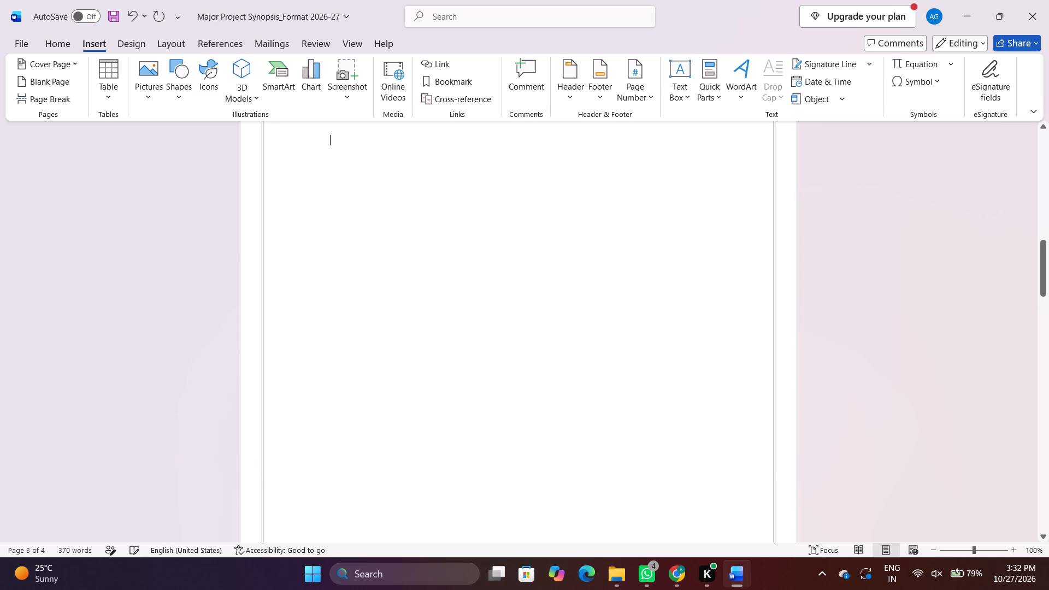
key("BackSpace")
key("BackSpace")
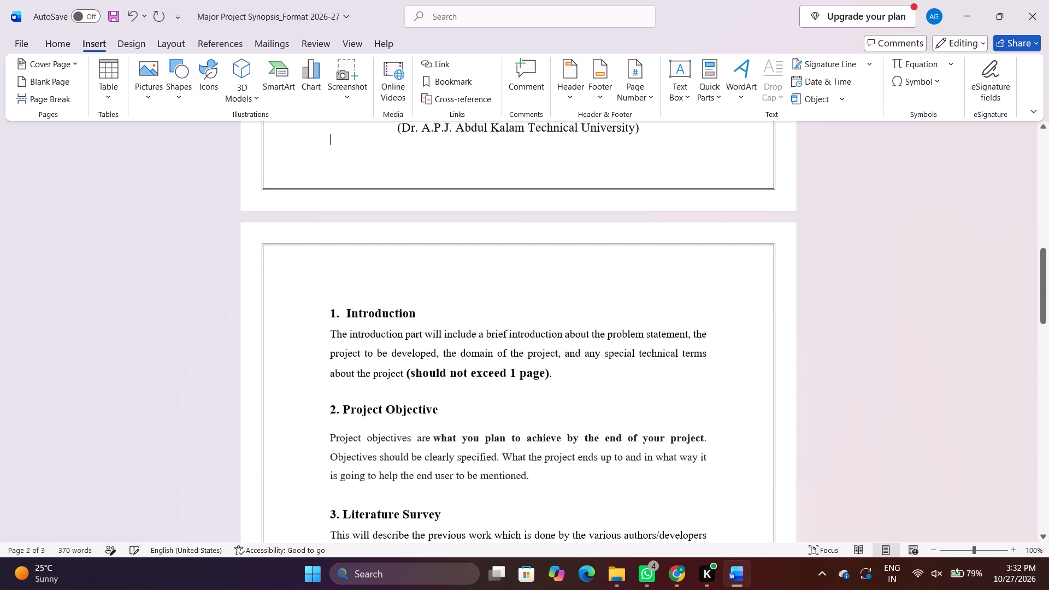
Delete the empty lines between the cover page's last line and the Introduction heading.
scroll(467, 424, "up", 1)
left_click(384, 455)
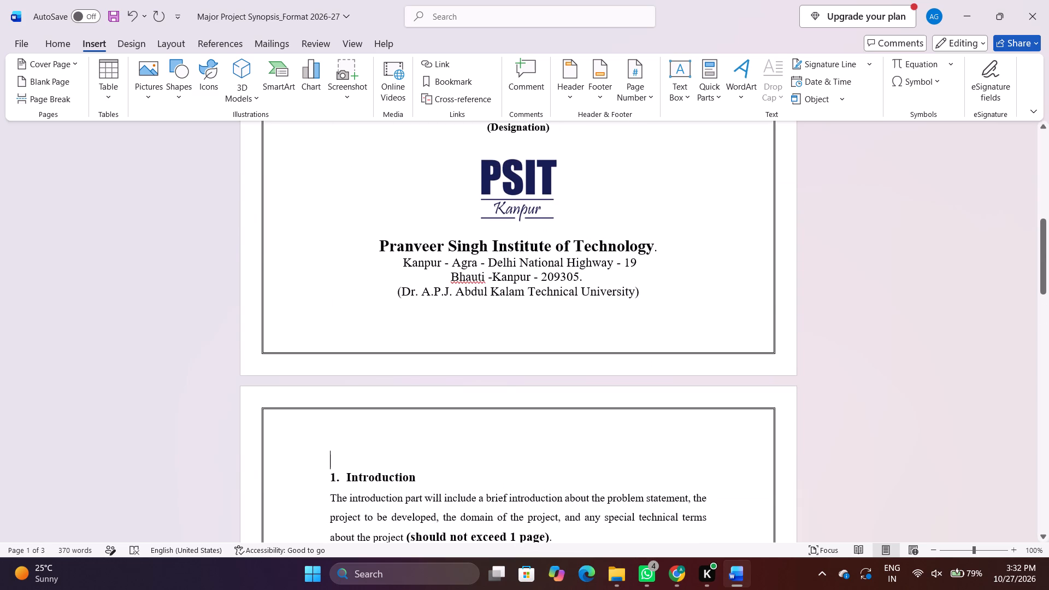
key("backslash")
key("BackSpace")
key("BackSpace")
key("BackSpace")
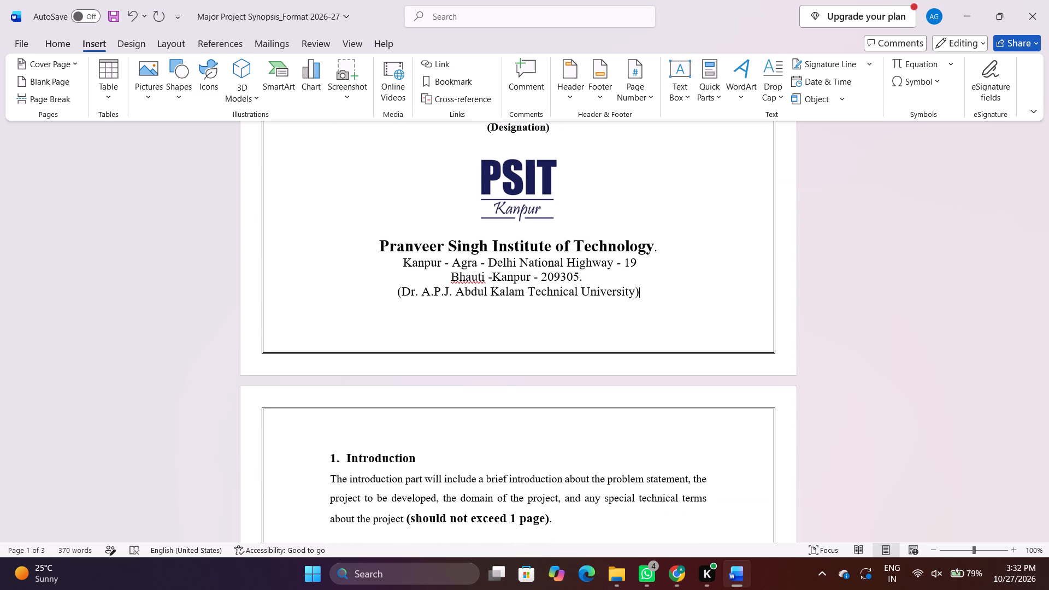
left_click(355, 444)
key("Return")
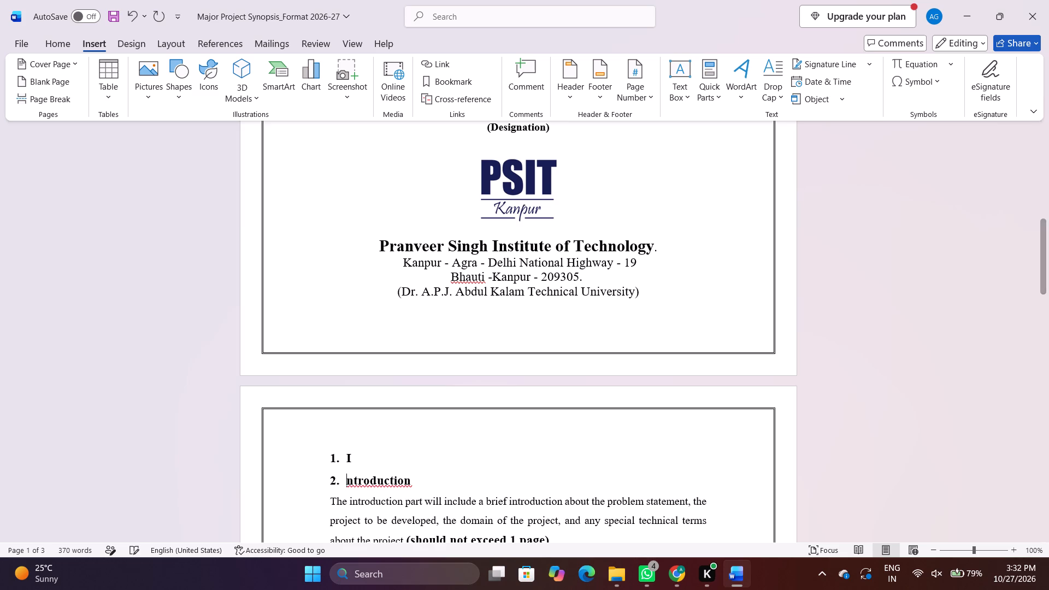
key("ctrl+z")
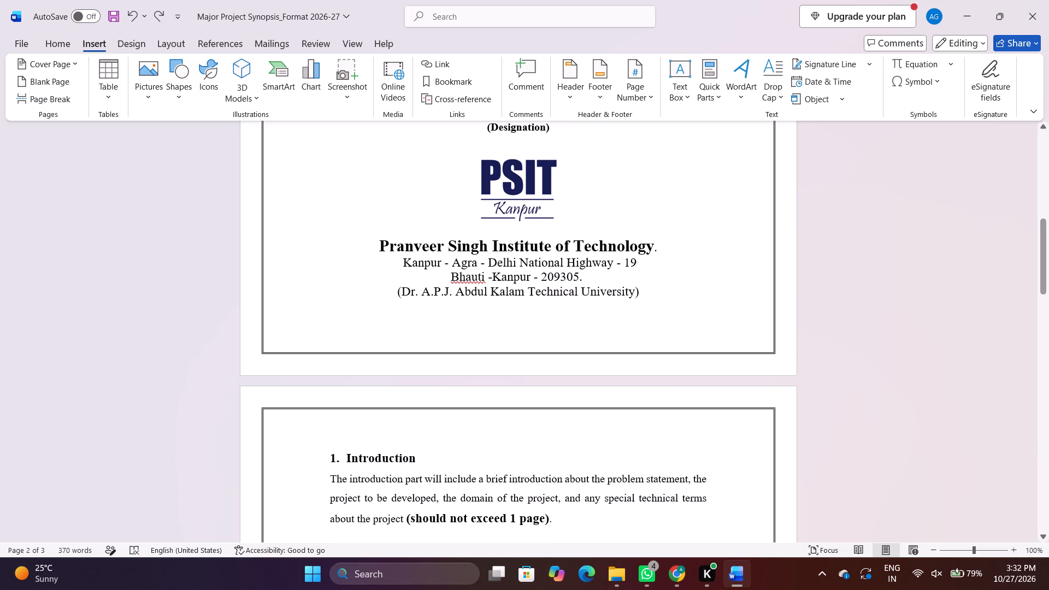
Insert a blank page before the Introduction heading and remove the list number left on it.
left_click(344, 436)
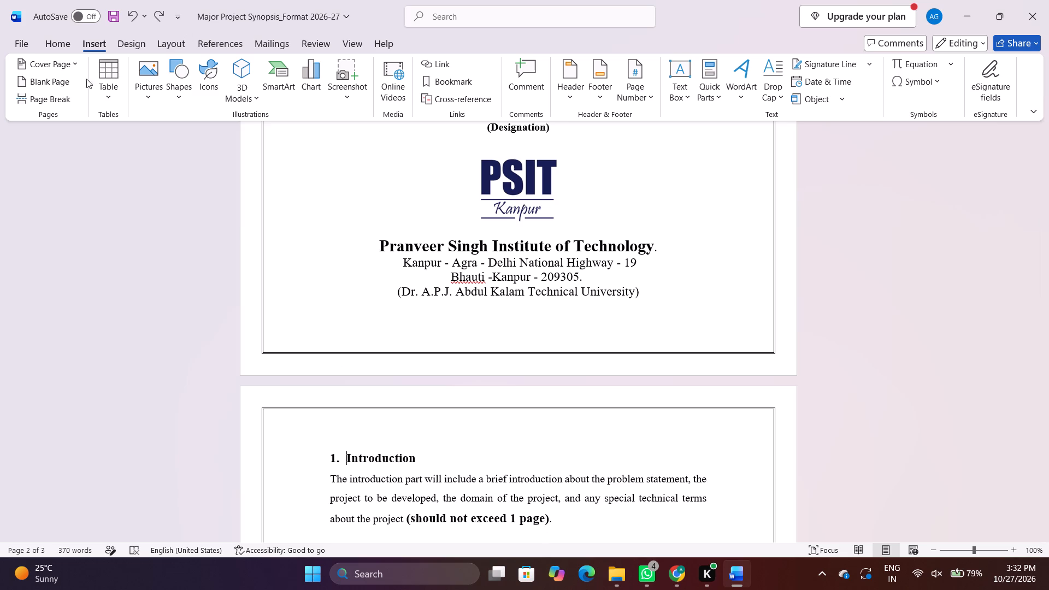
left_click(55, 85)
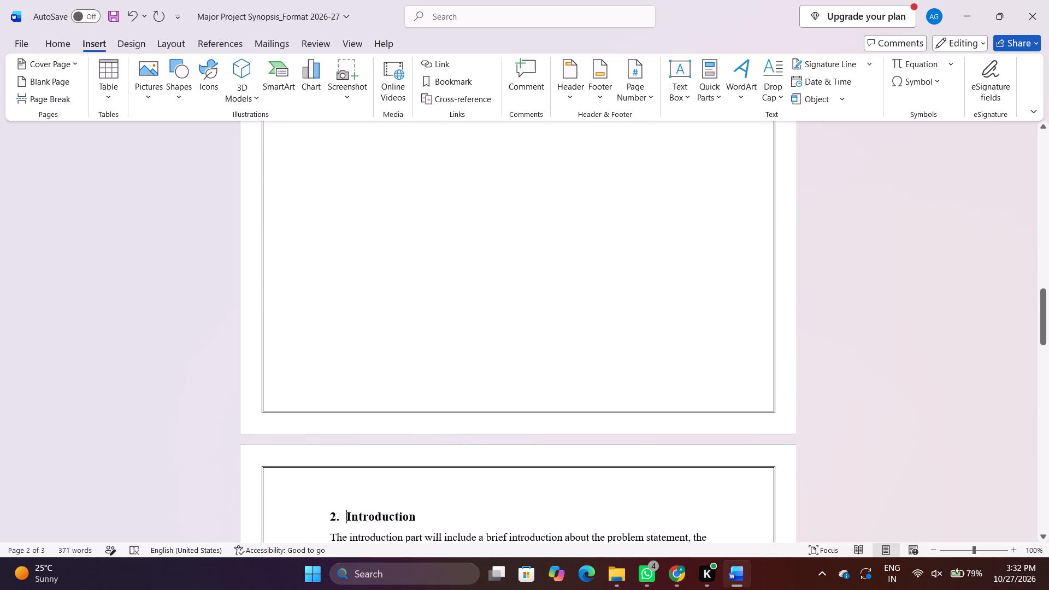
scroll(464, 225, "up", 7)
left_click(423, 435)
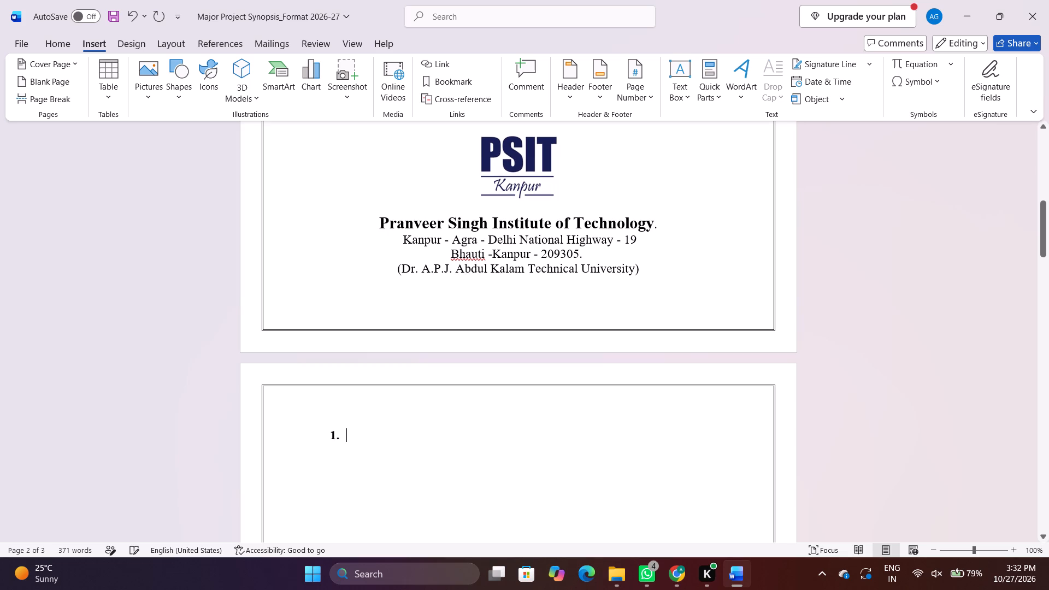
key("BackSpace")
key("BackSpace")
key("BackSpace")
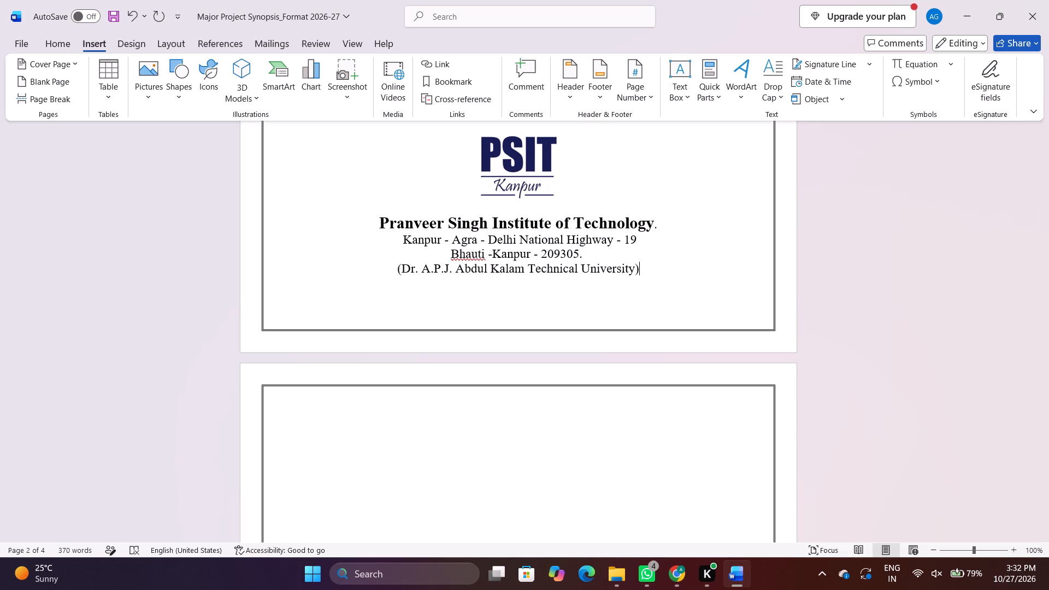
Add a centred, bold heading reading "Introduction" near the top of the new blank page.
key("Return")
key("Return")
type("int")
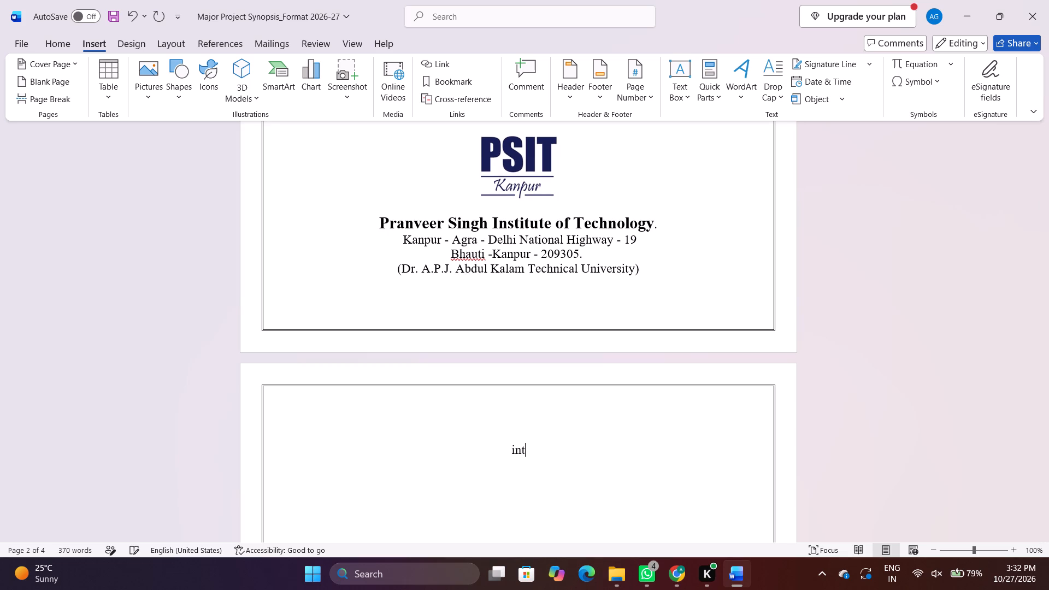
key("BackSpace")
key("BackSpace")
key("BackSpace")
type("Introduction")
key("ctrl+shift+Left")
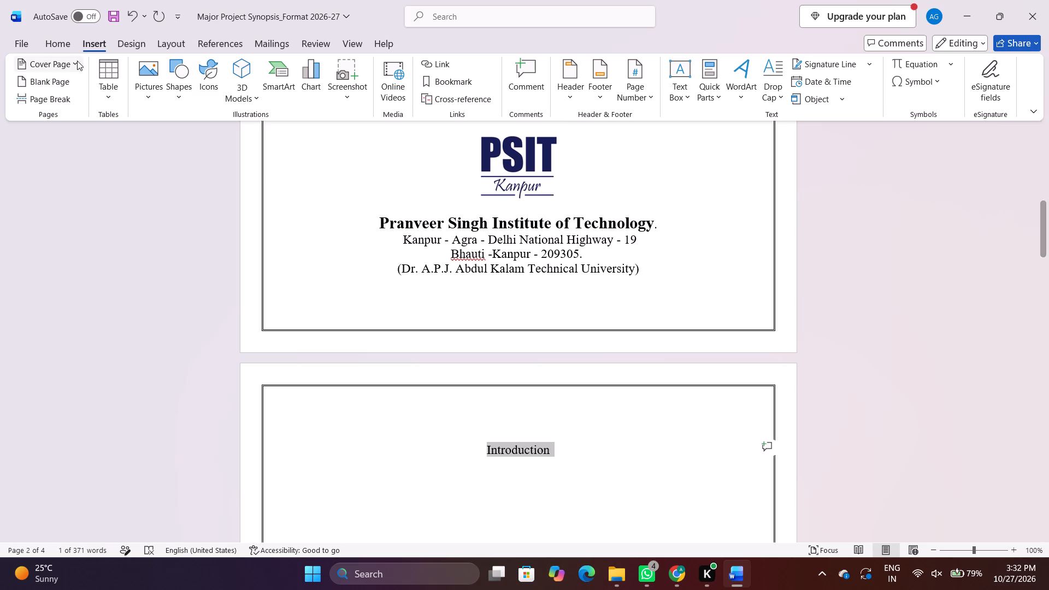
left_click(64, 52)
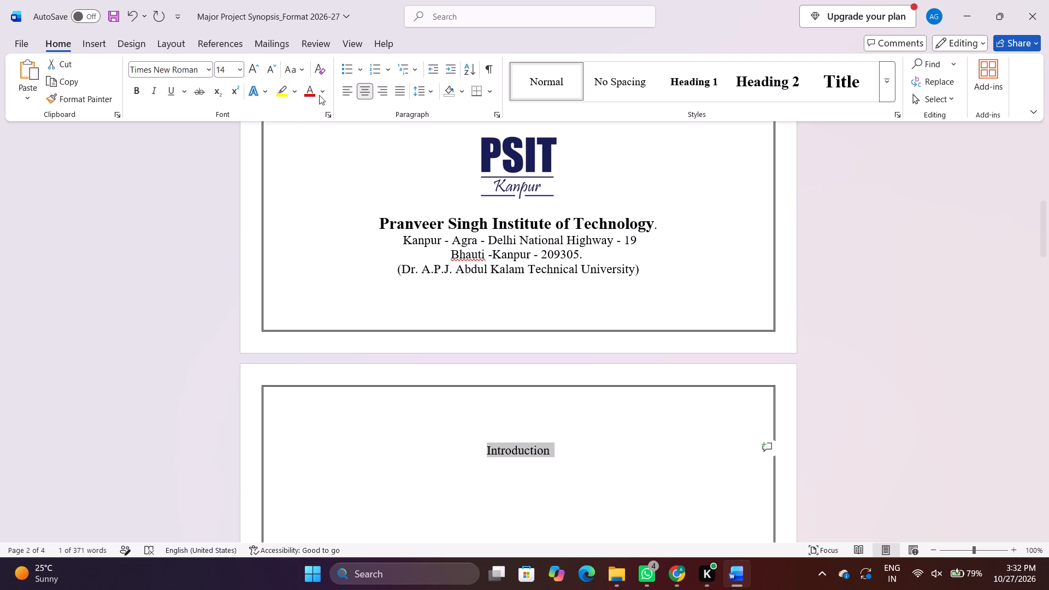
left_click(138, 96)
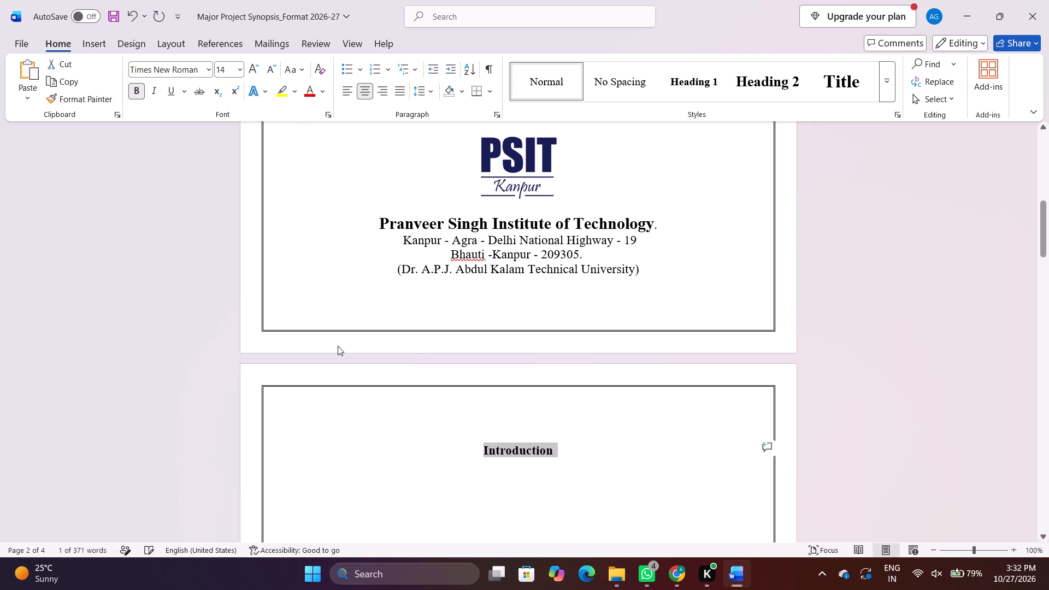
left_click(366, 415)
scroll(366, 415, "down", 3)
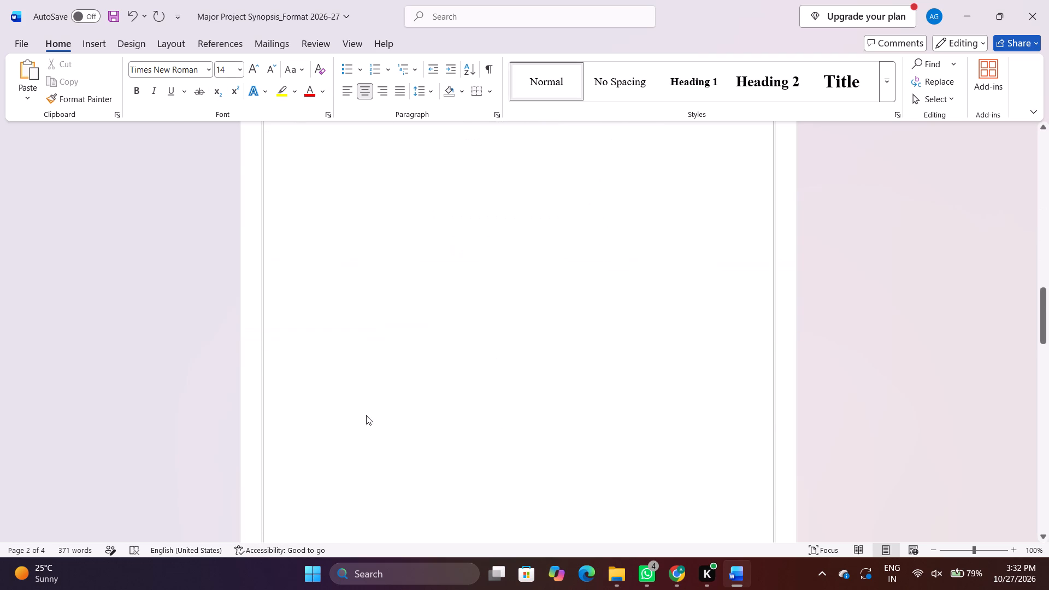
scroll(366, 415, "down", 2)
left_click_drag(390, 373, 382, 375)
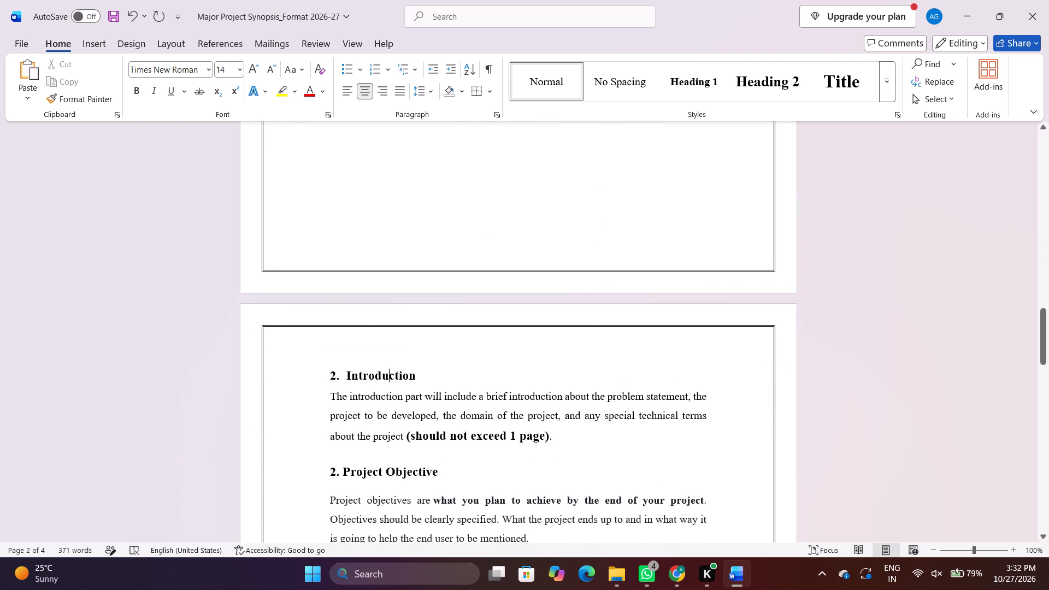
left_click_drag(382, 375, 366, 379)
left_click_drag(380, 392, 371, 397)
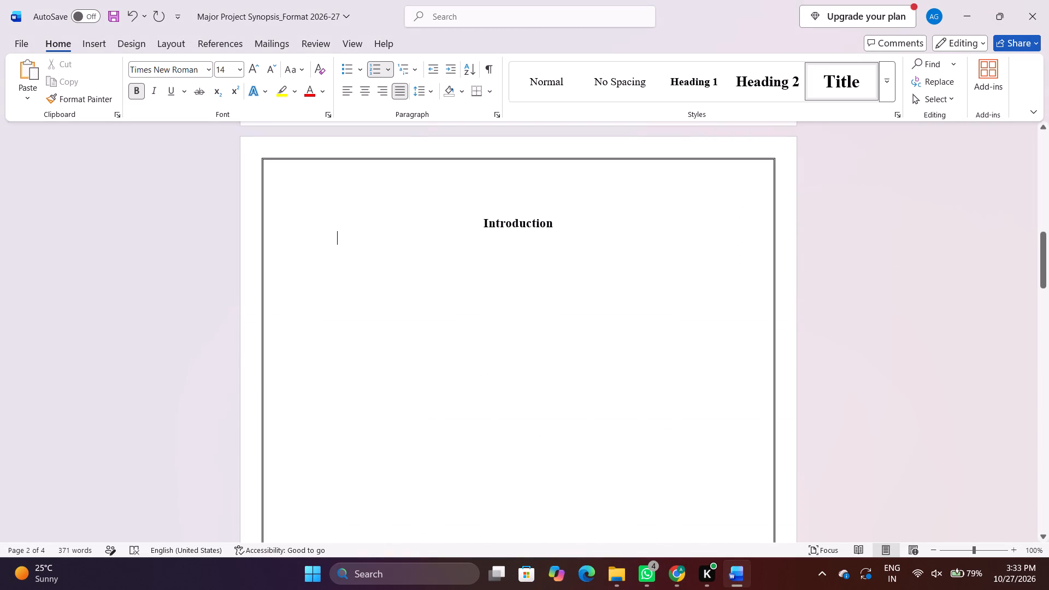
key("ctrl+v")
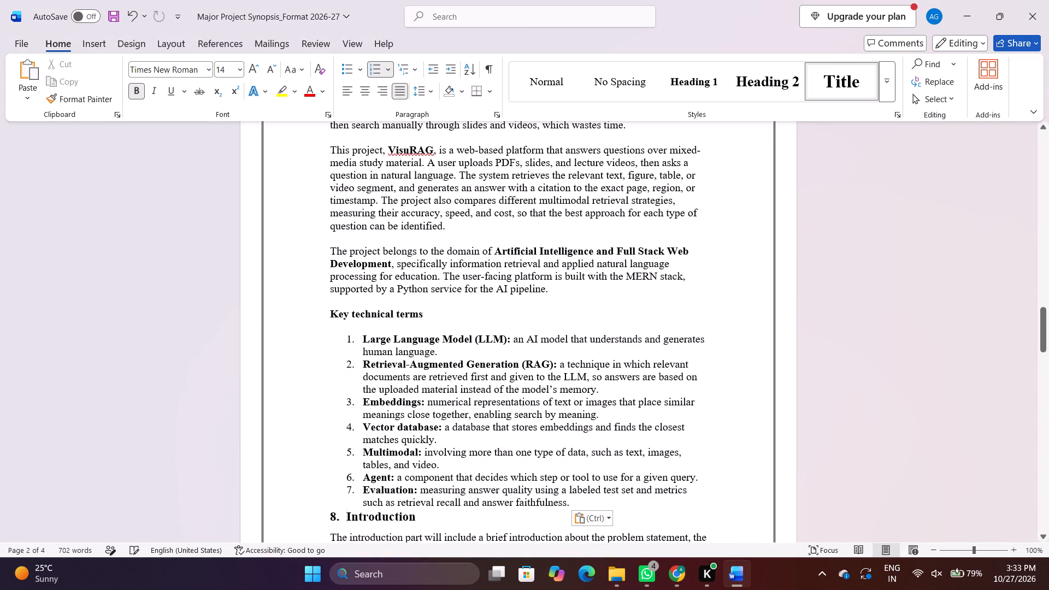
Insert empty lines after the Evaluation term to push the template's Introduction section down.
scroll(431, 443, "down", 1)
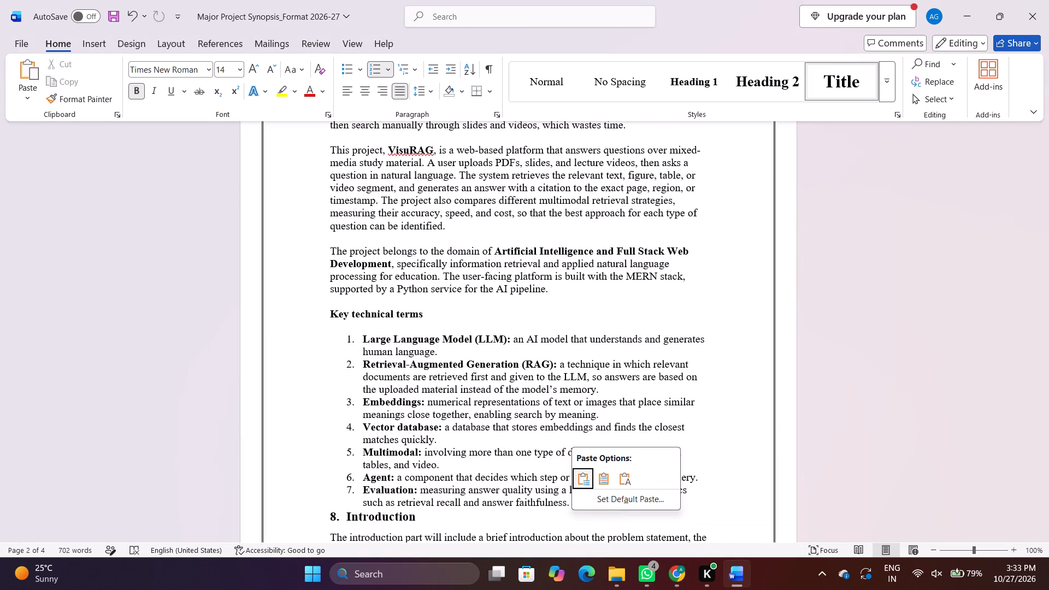
scroll(431, 443, "down", 1)
left_click(331, 363)
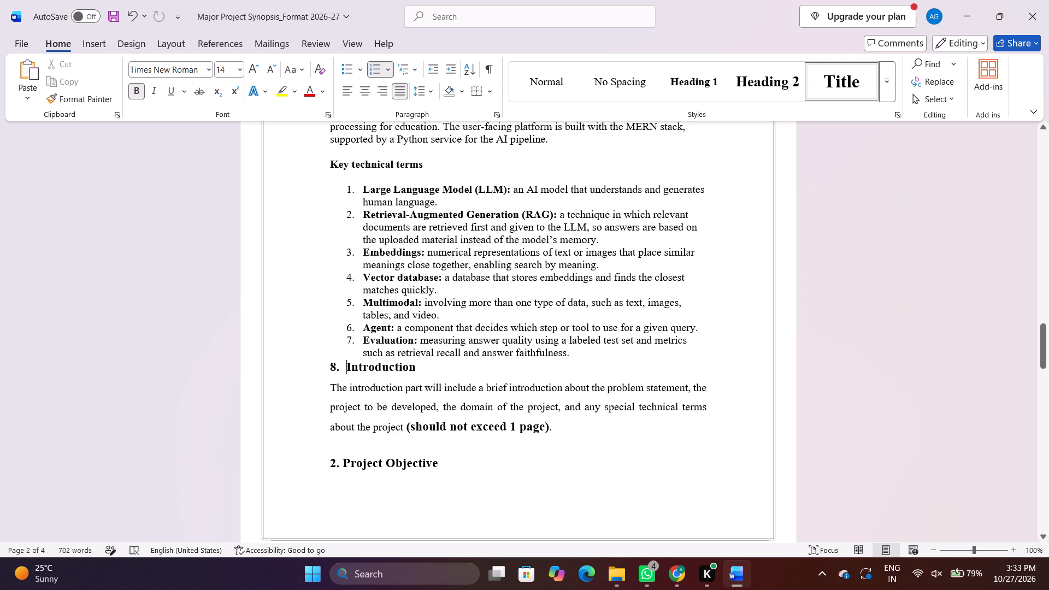
key("Left")
key("Left")
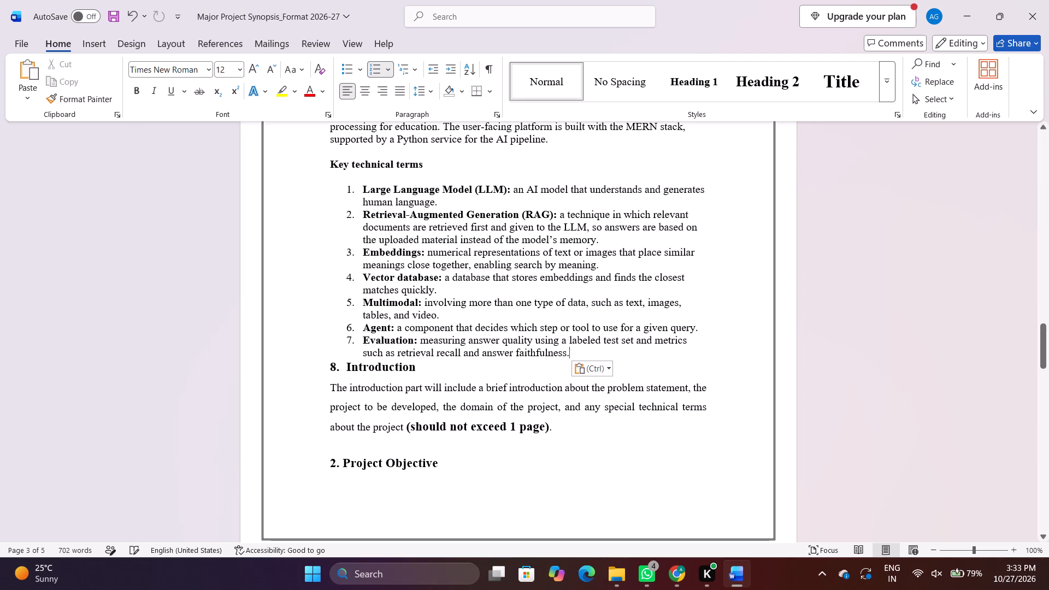
key("Return")
key("Return")
key("Return")
key("Return")
key("Return")
key("Return")
Check the layout of the pasted text, the cover page and the new Introduction page.
scroll(331, 363, "up", 1)
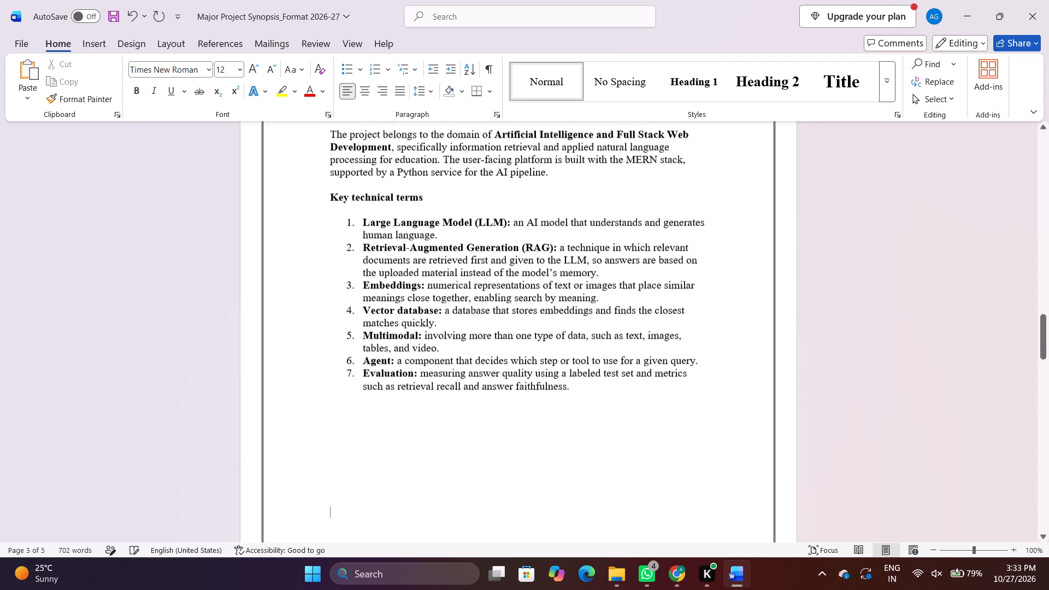
scroll(331, 363, "up", 5)
scroll(331, 363, "down", 1)
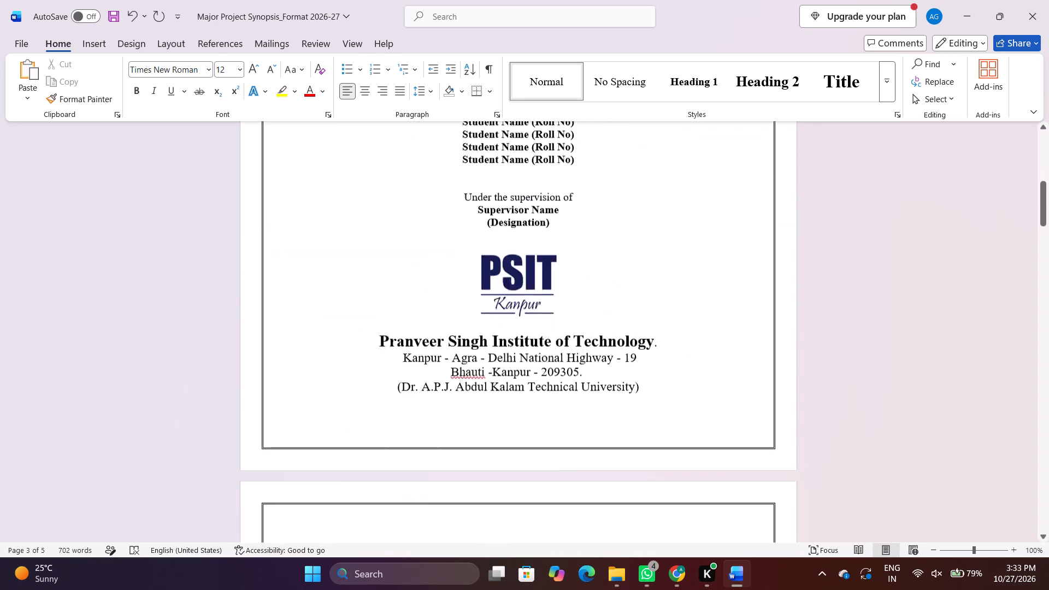
scroll(331, 363, "down", 2)
left_click(395, 467)
scroll(395, 467, "down", 1)
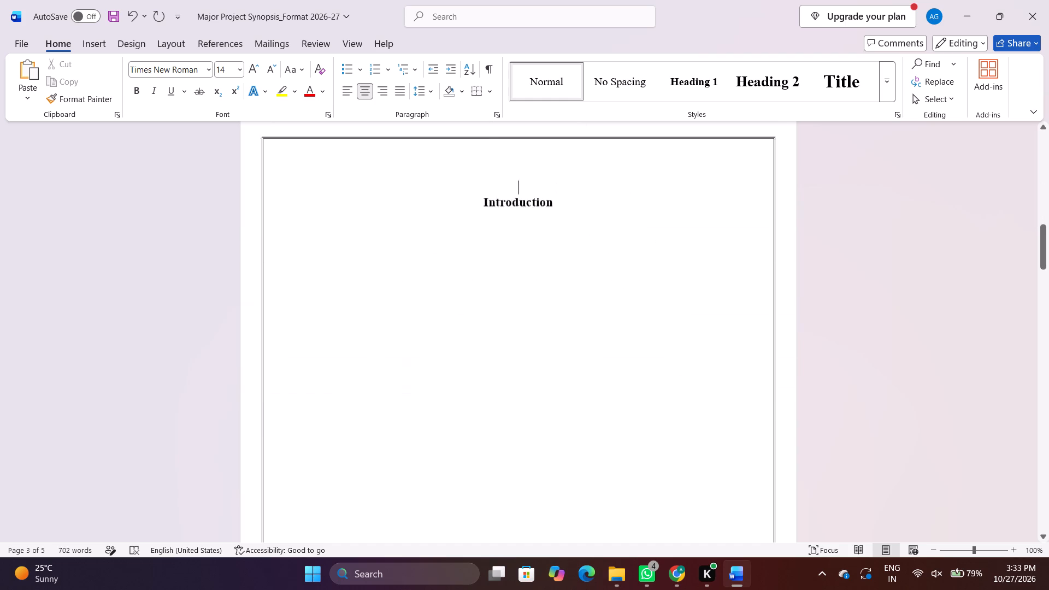
Delete the empty lines above and below the new Introduction heading so the pasted text follows it directly.
scroll(395, 467, "down", 1)
key("BackSpace")
scroll(395, 467, "up", 1)
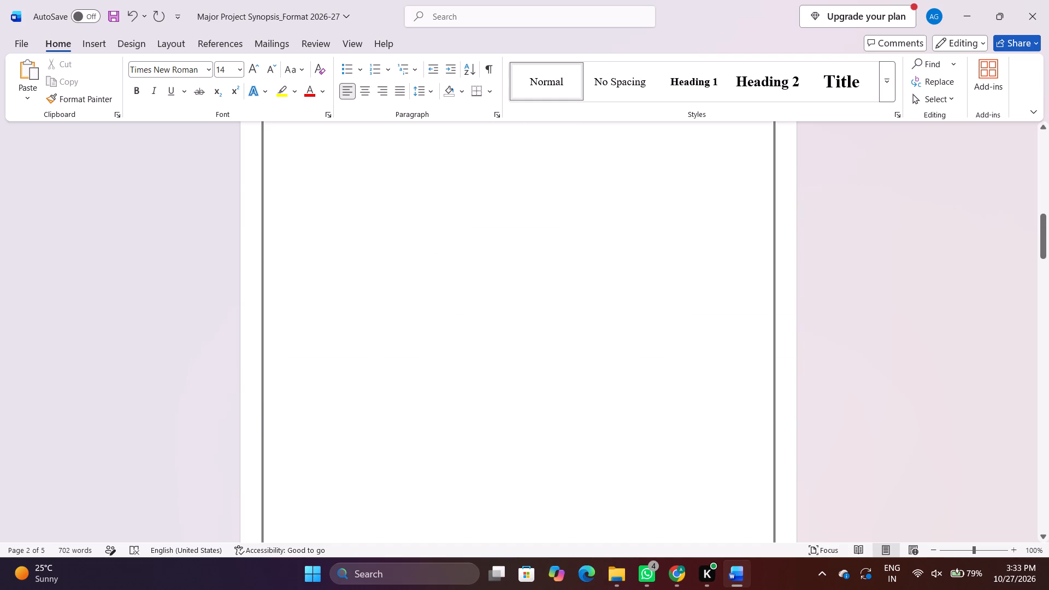
scroll(395, 467, "up", 2)
key("BackSpace")
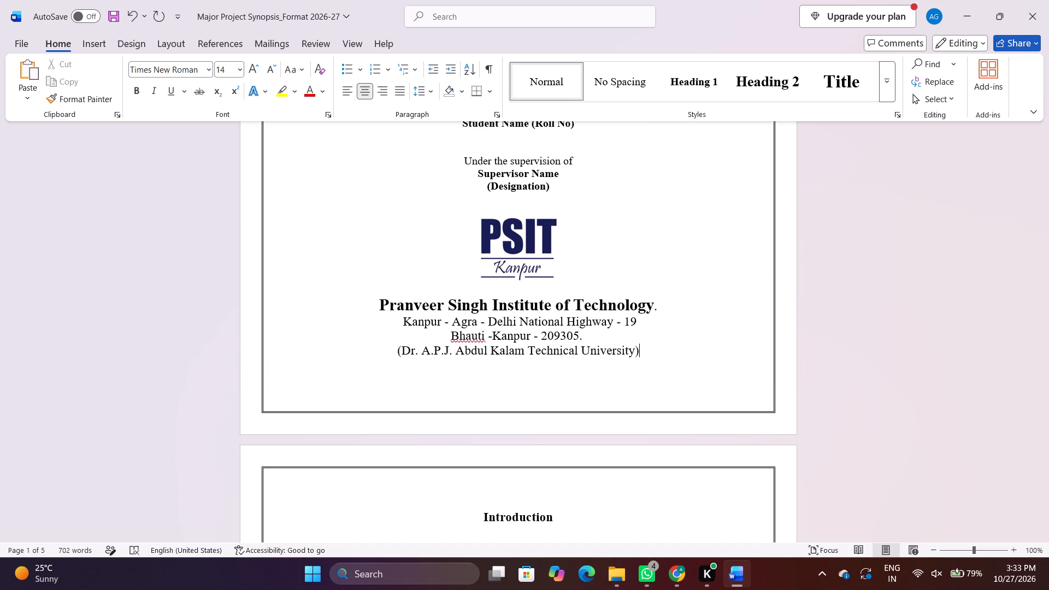
key("Down")
key("Down")
key("BackSpace")
key("BackSpace")
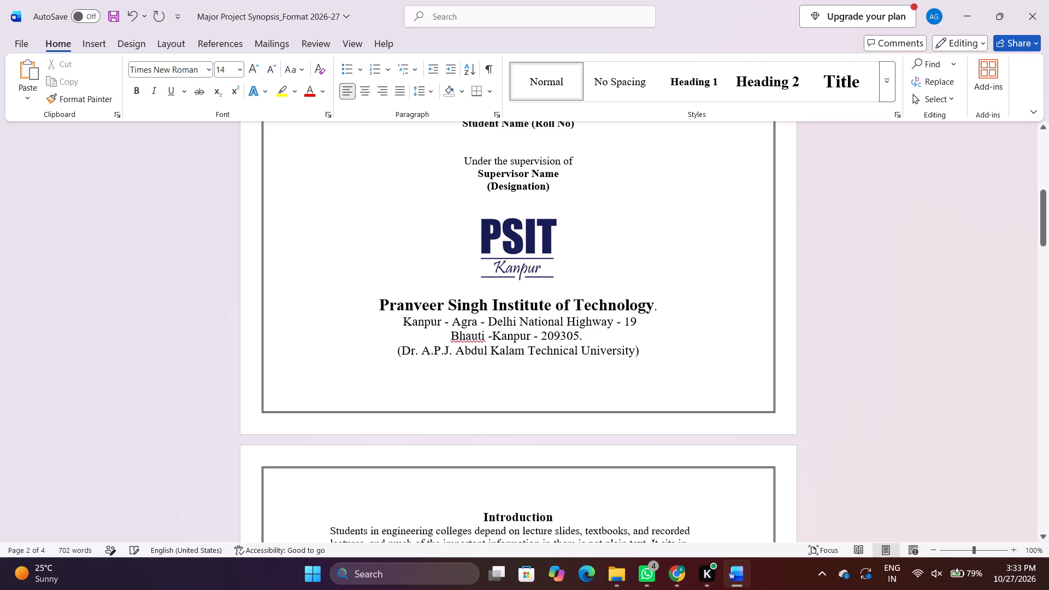
Select everything from the Introduction heading through the Evaluation term and set its font size to 12.
scroll(395, 481, "down", 3)
scroll(395, 481, "up", 1)
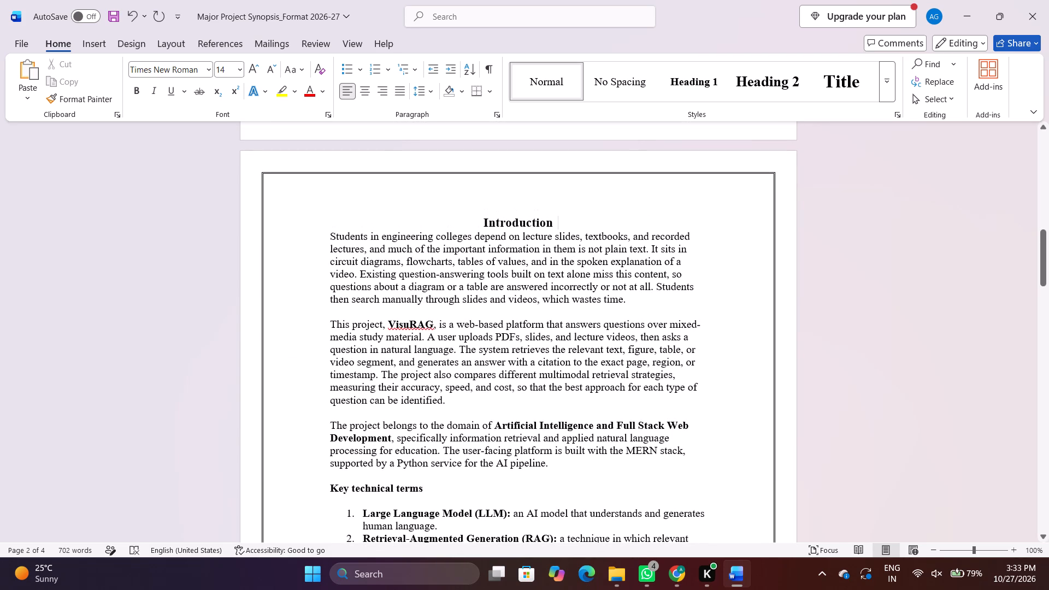
left_click_drag(481, 221, 550, 276)
left_click_drag(550, 276, 597, 392)
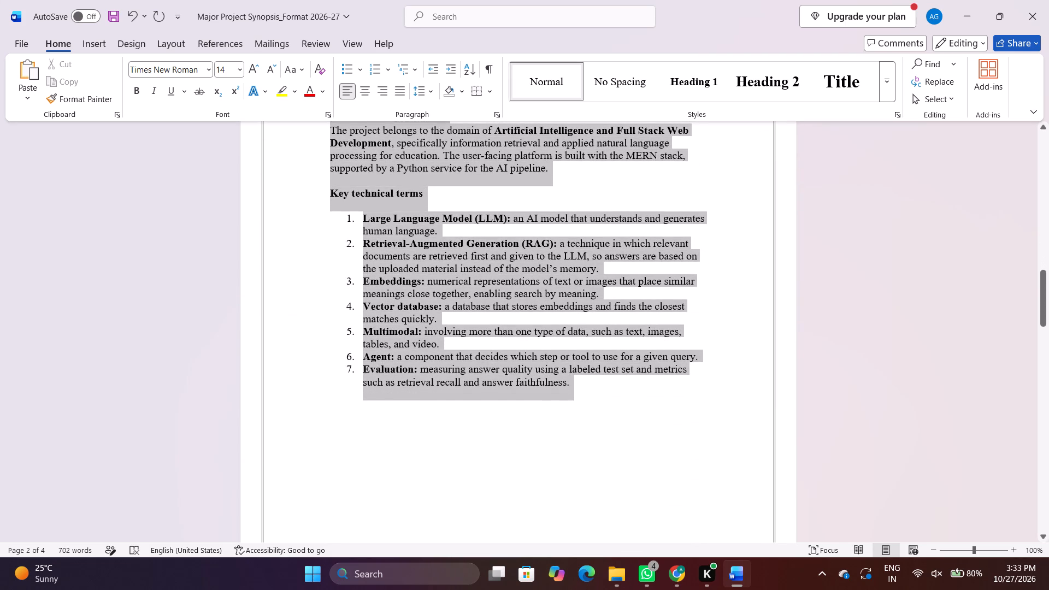
left_click_drag(597, 392, 568, 243)
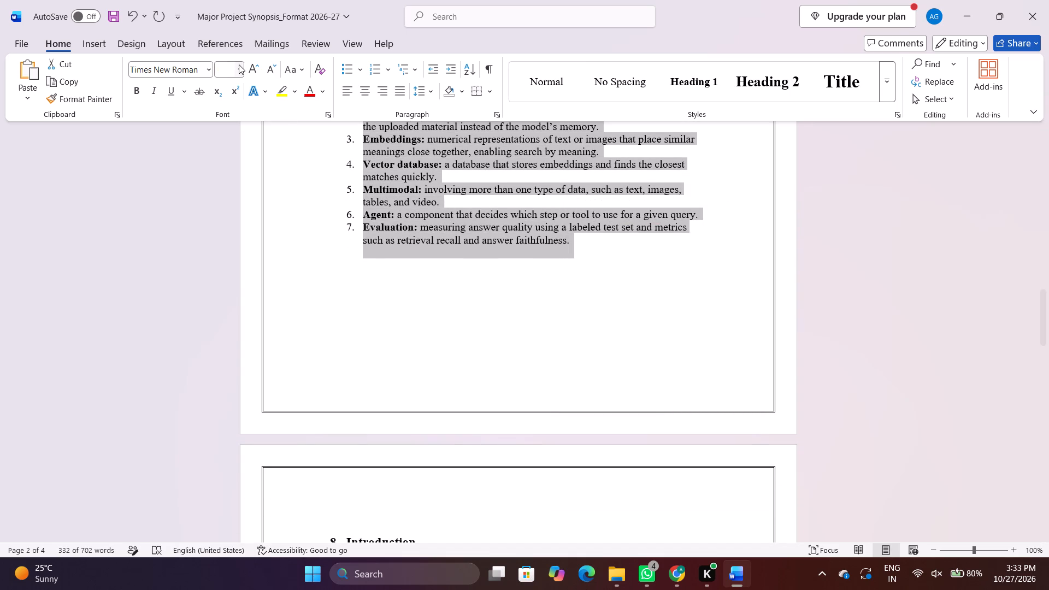
left_click(239, 64)
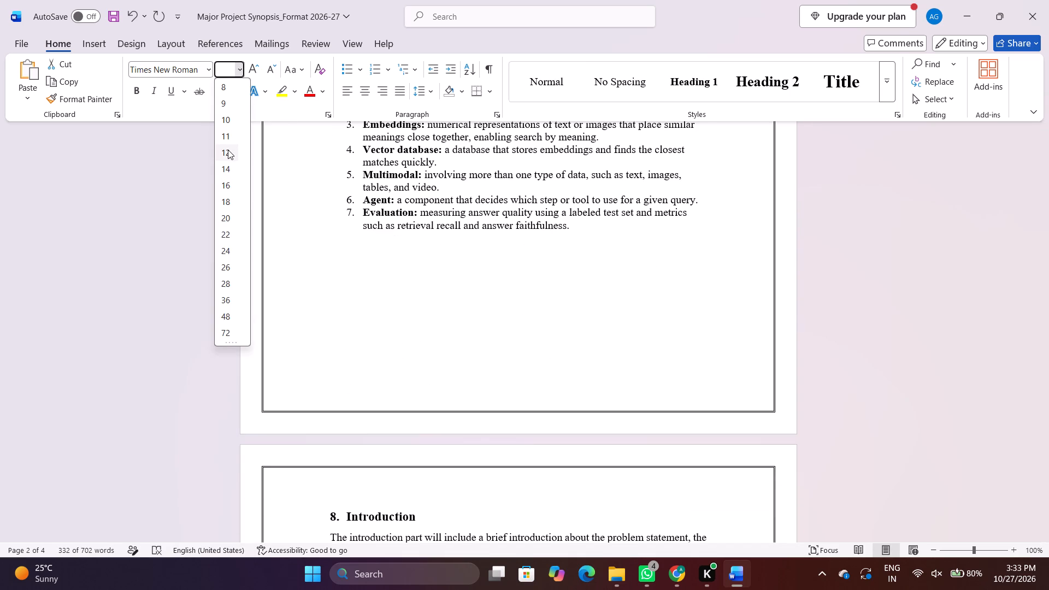
left_click(228, 150)
scroll(402, 196, "up", 5)
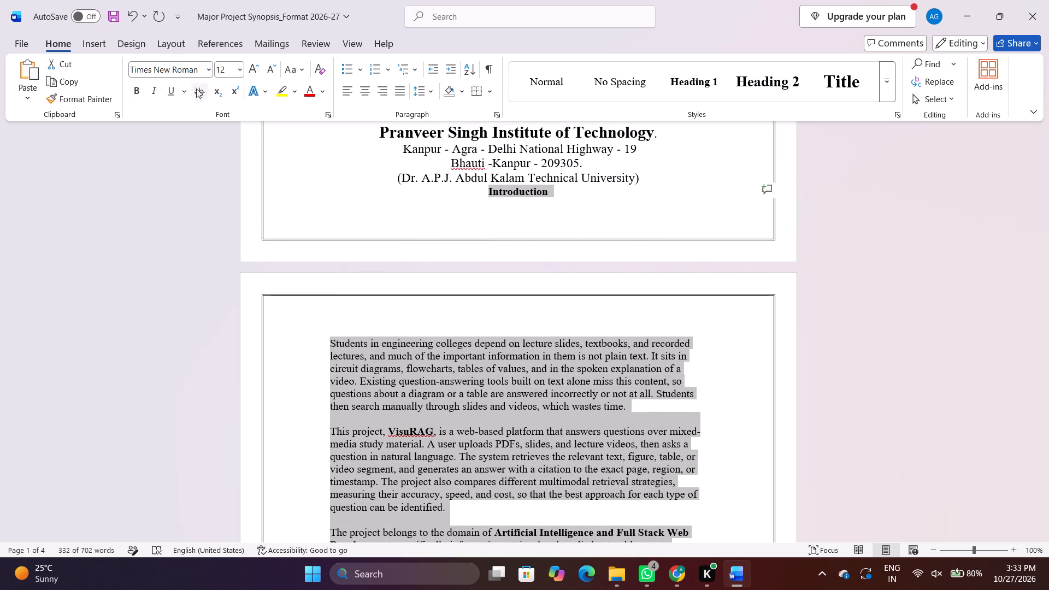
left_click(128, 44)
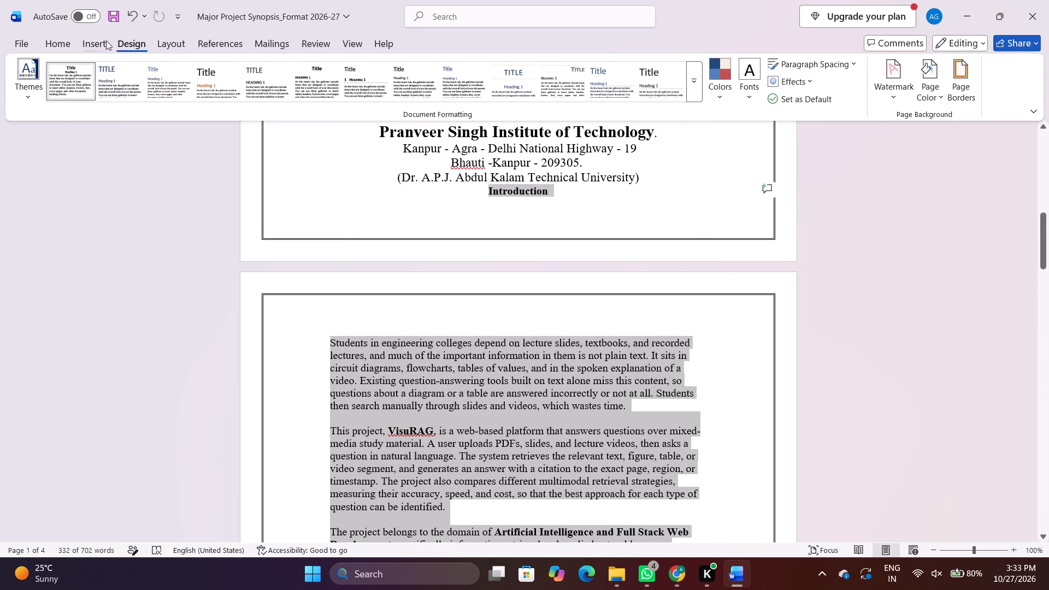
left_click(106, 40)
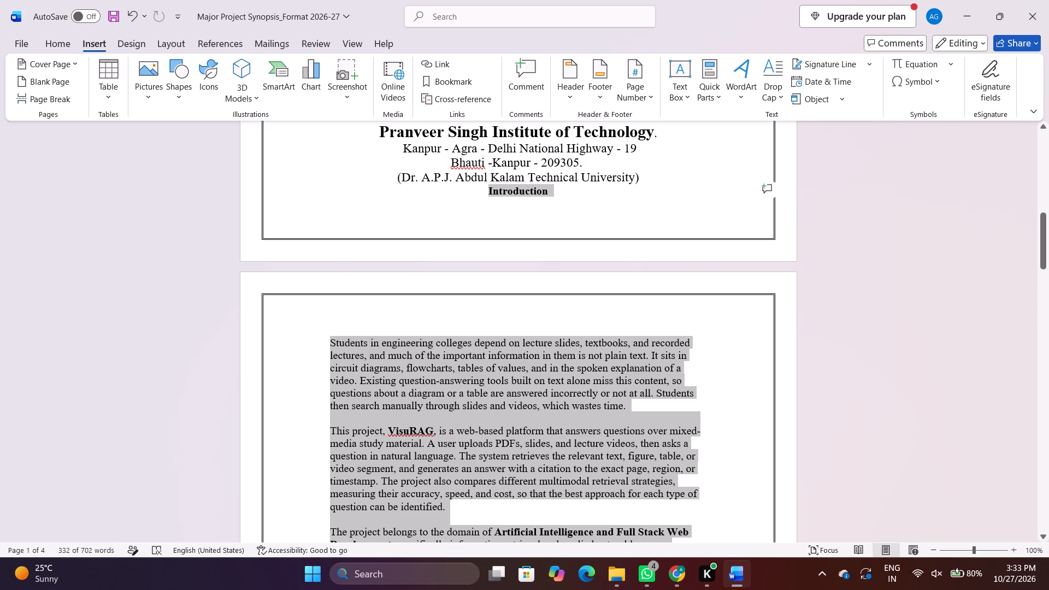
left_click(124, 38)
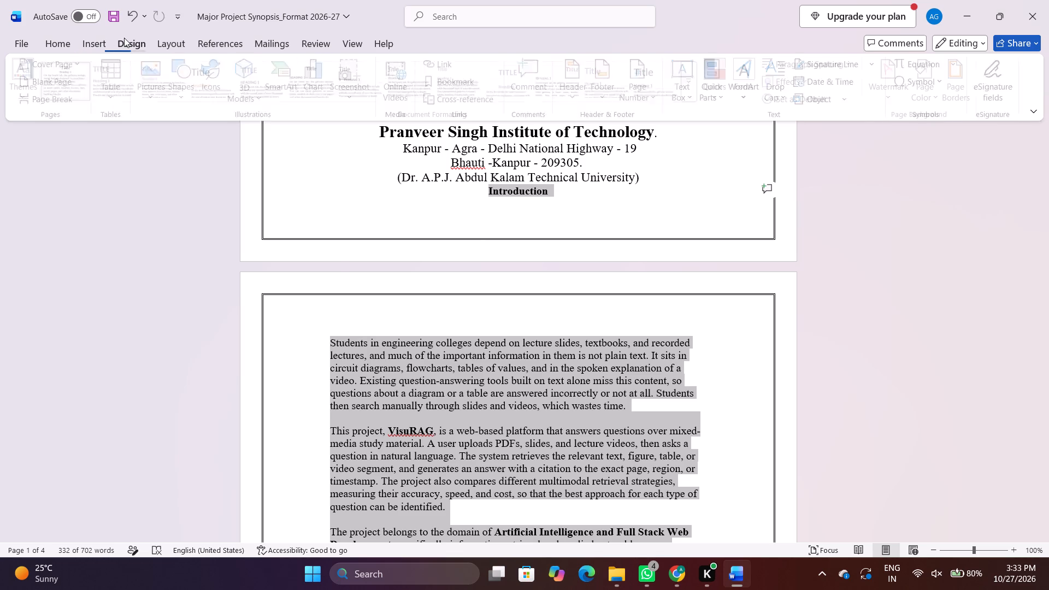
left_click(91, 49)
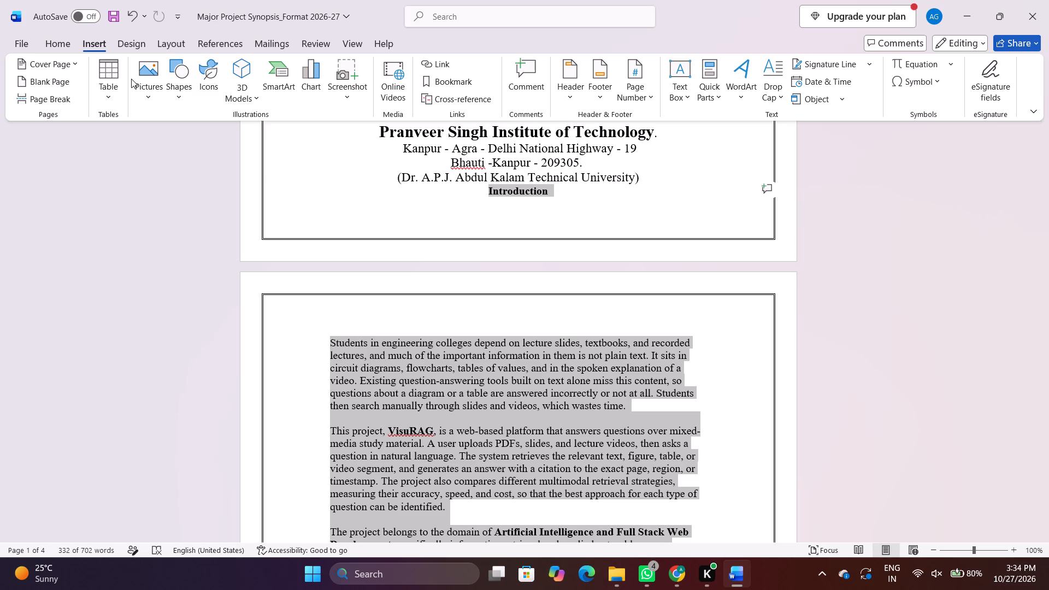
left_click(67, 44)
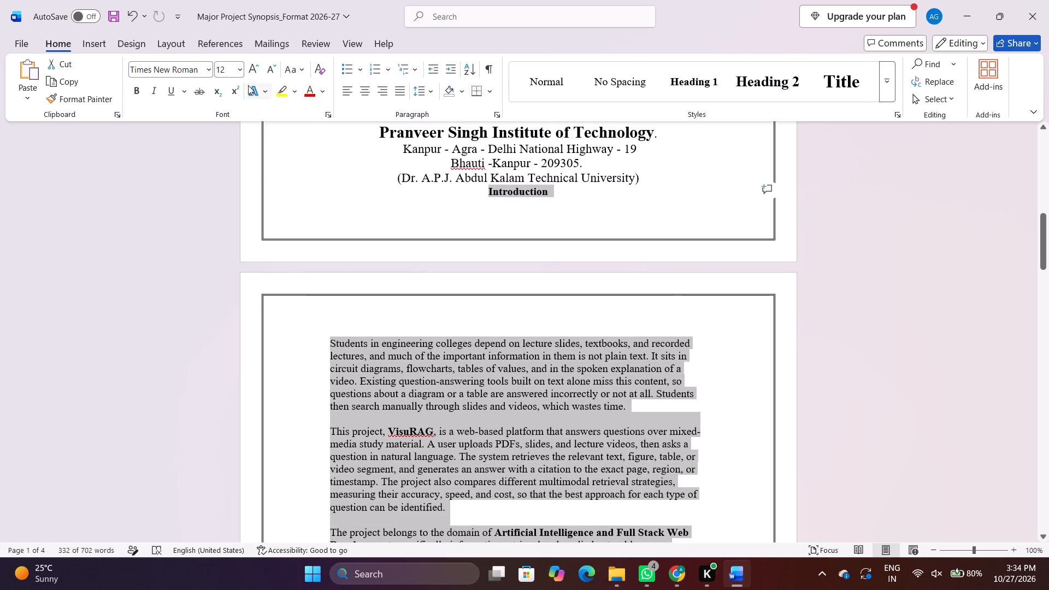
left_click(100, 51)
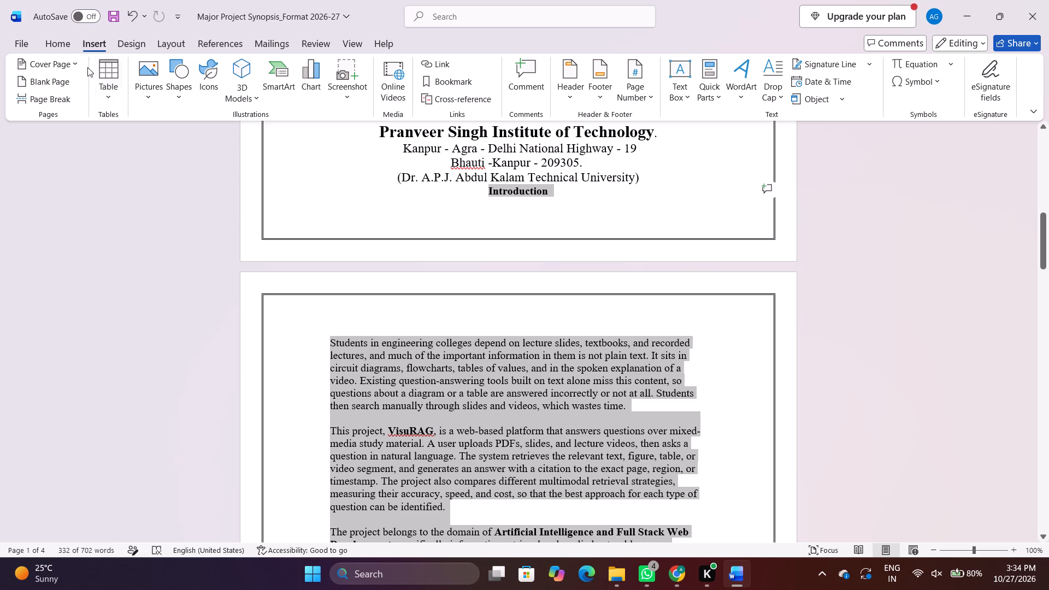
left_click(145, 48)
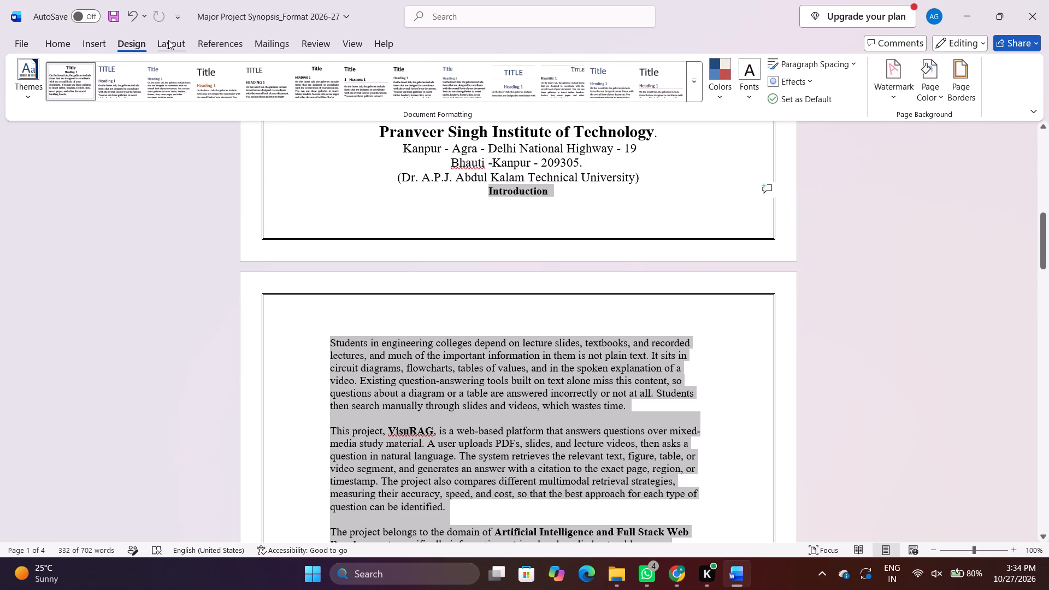
Set the selected Introduction text's left indent to 0" and its paragraph spacing before and after to 0 pt.
left_click(168, 40)
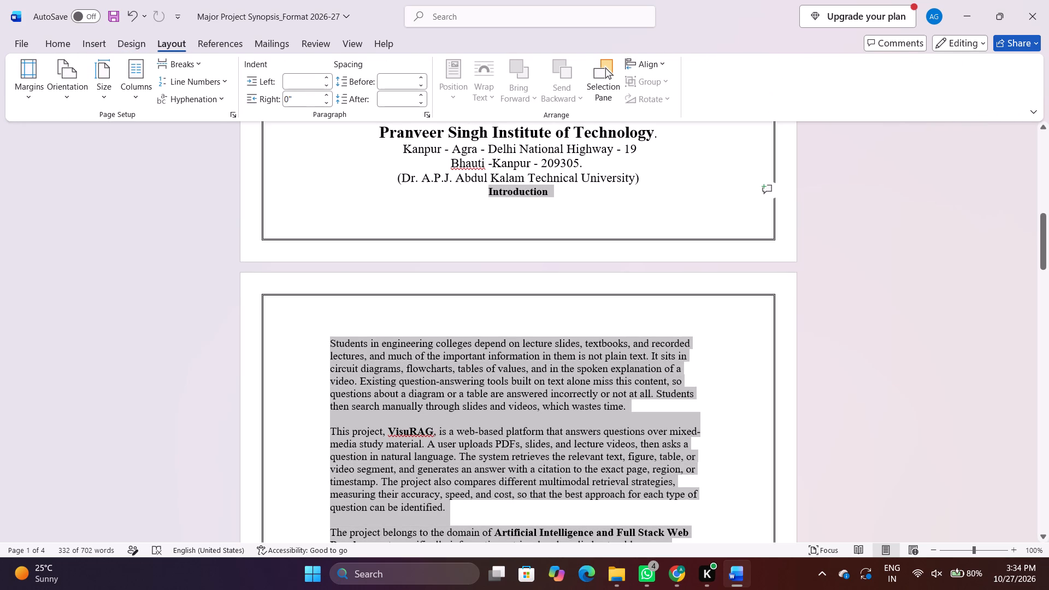
left_click(326, 85)
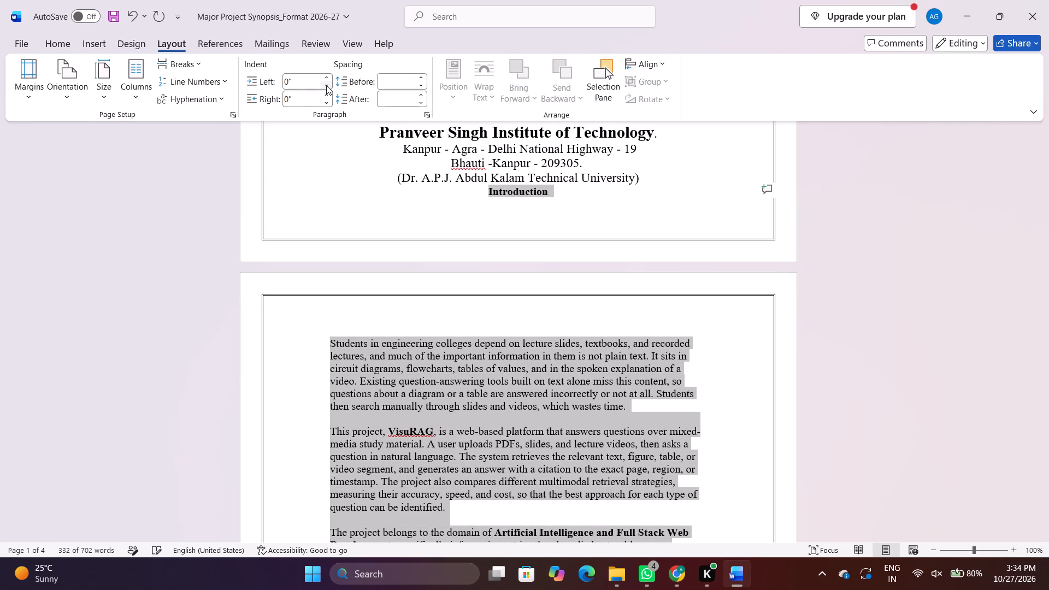
left_click(423, 104)
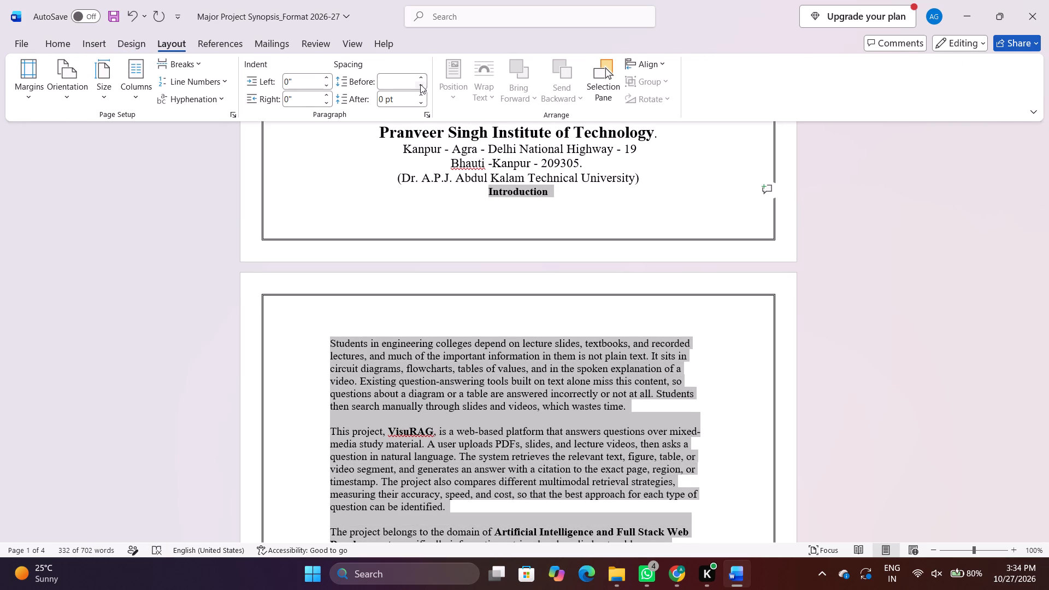
left_click(420, 84)
left_click(420, 93)
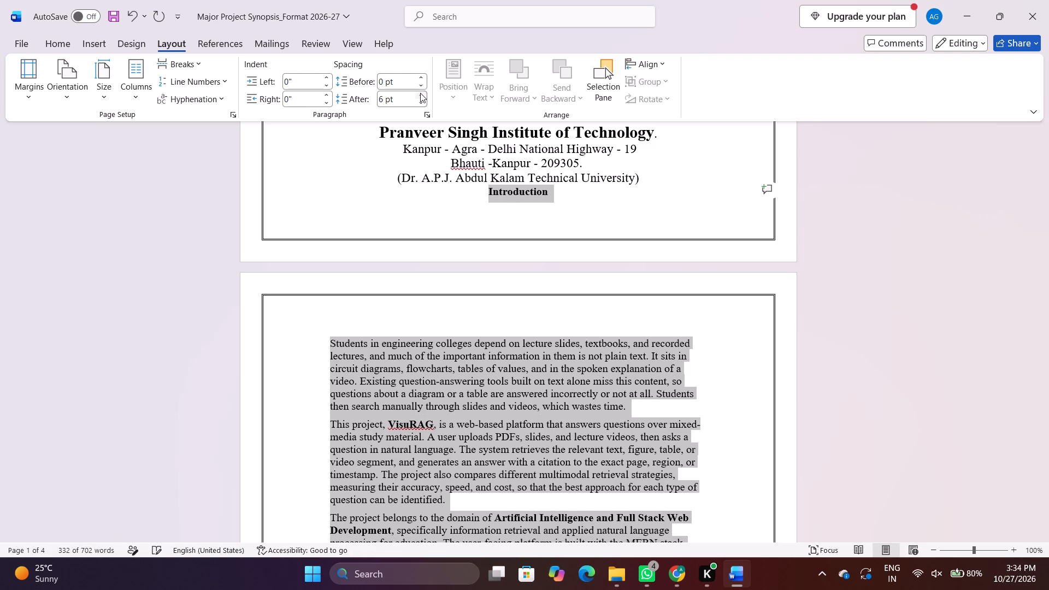
left_click(420, 100)
Set the spacing after the selected Introduction heading and paragraphs to 1.5 cm.
left_click(398, 95)
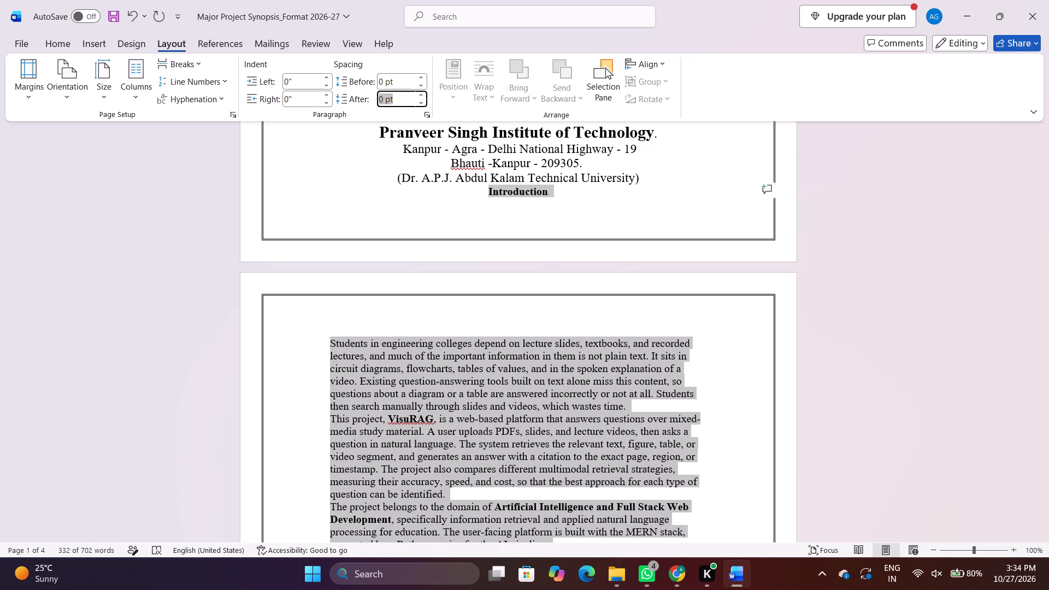
key("BackSpace")
type("1.25")
key("BackSpace")
key("BackSpace")
type("5cm")
key("Return")
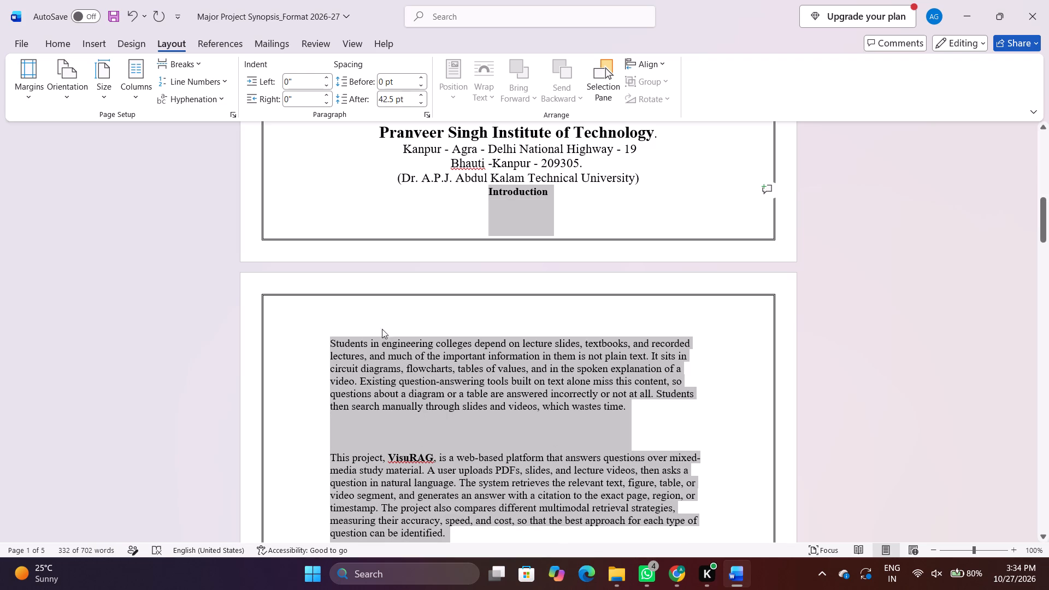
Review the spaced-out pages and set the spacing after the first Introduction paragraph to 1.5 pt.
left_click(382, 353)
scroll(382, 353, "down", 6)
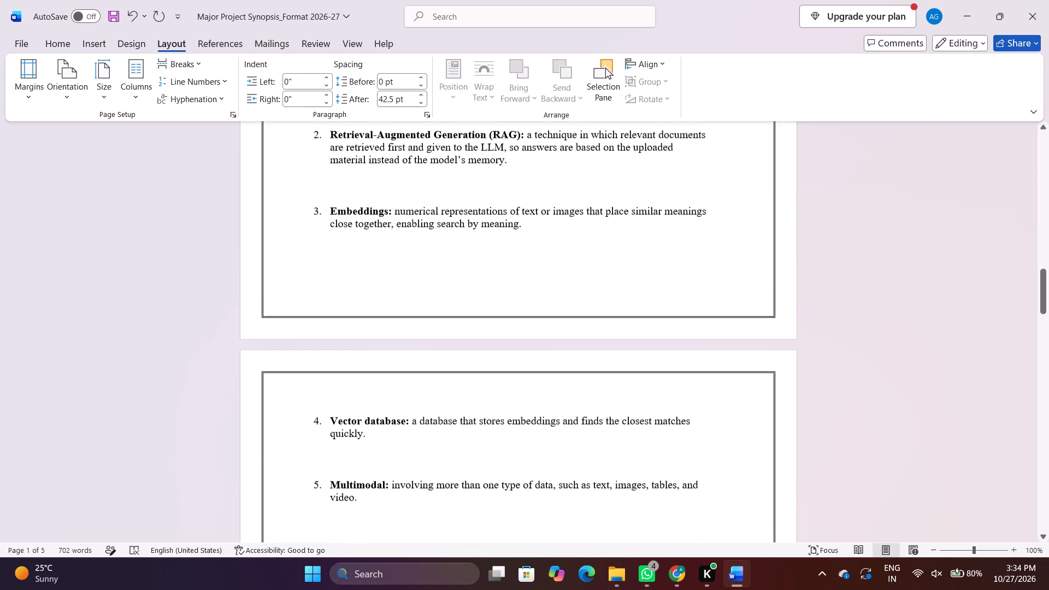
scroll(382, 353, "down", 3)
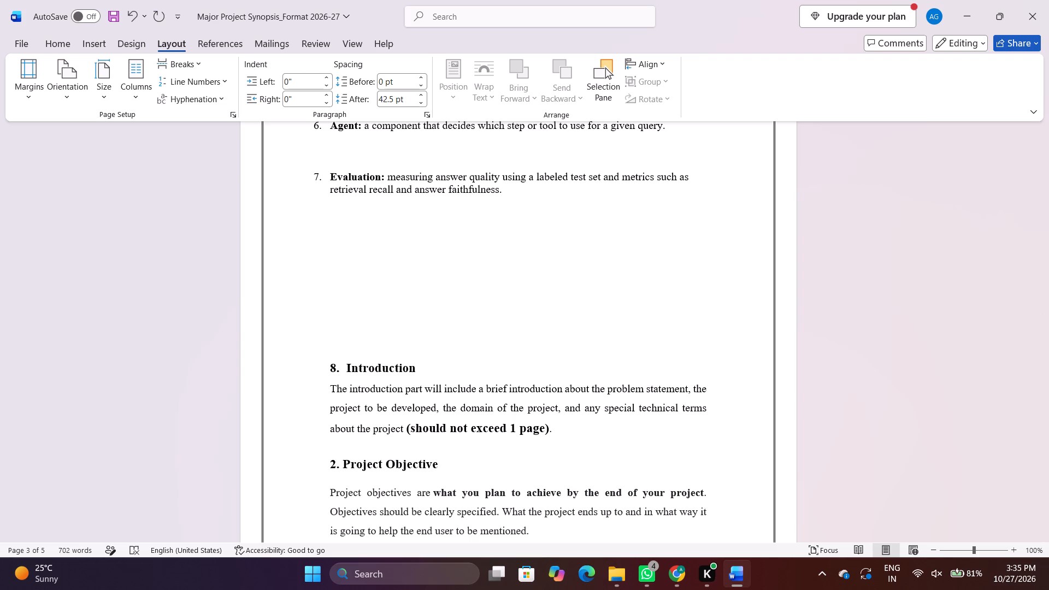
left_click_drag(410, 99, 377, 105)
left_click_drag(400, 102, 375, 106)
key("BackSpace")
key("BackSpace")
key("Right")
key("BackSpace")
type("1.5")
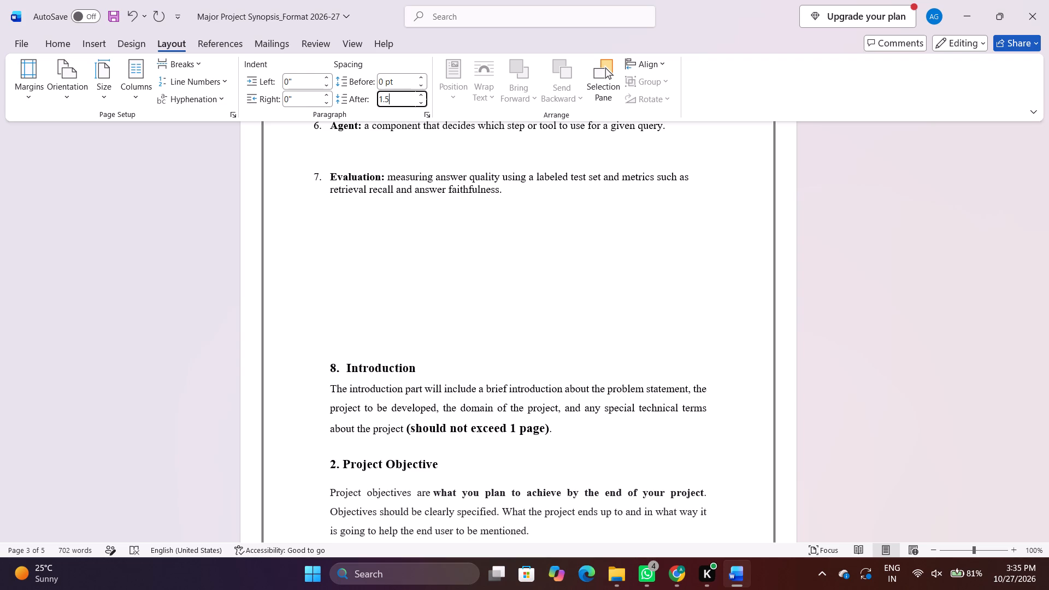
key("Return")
Add a line break after the Dr. A.P.J. Abdul Kalam Technical University line to push the Introduction heading onto the next page.
scroll(438, 251, "up", 2)
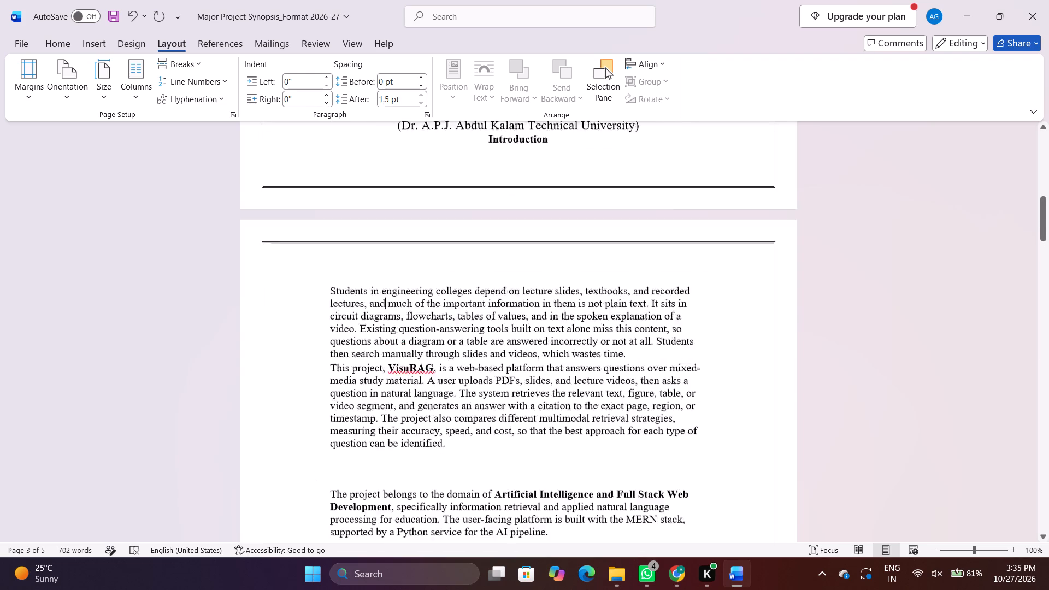
scroll(438, 251, "up", 2)
left_click(651, 339)
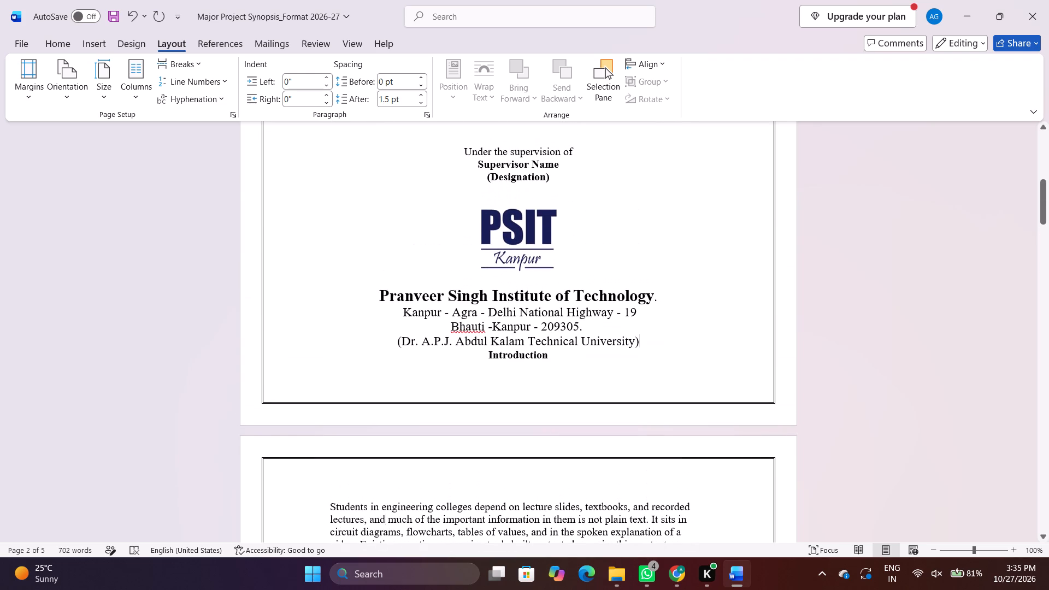
key("Return")
key("BackSpace")
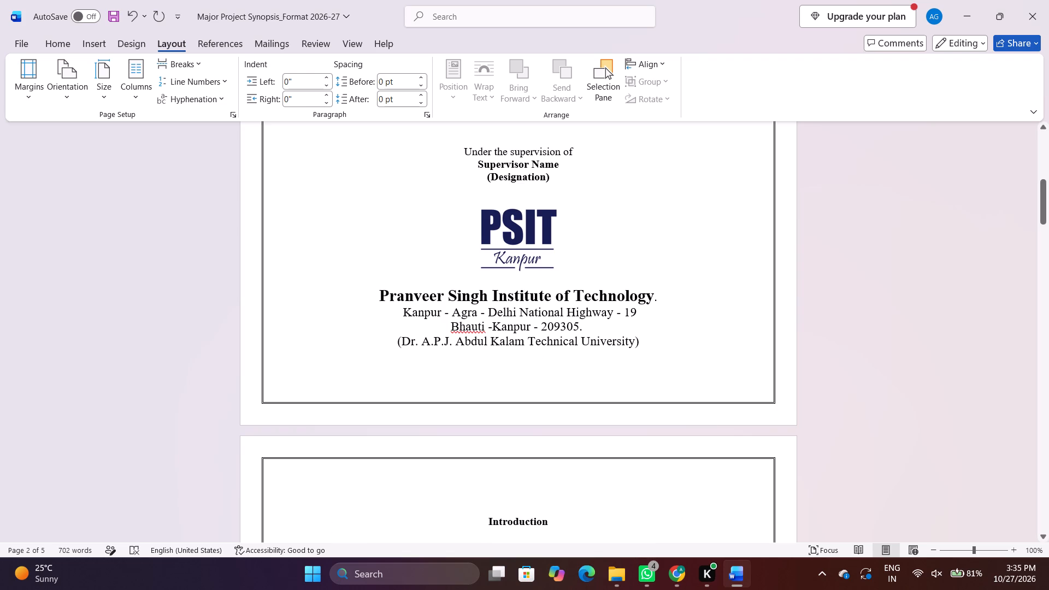
Join the first Introduction paragraph to its heading and split it off again, giving it the heading's centred paragraph format.
key("Down")
key("Down")
key("BackSpace")
key("Return")
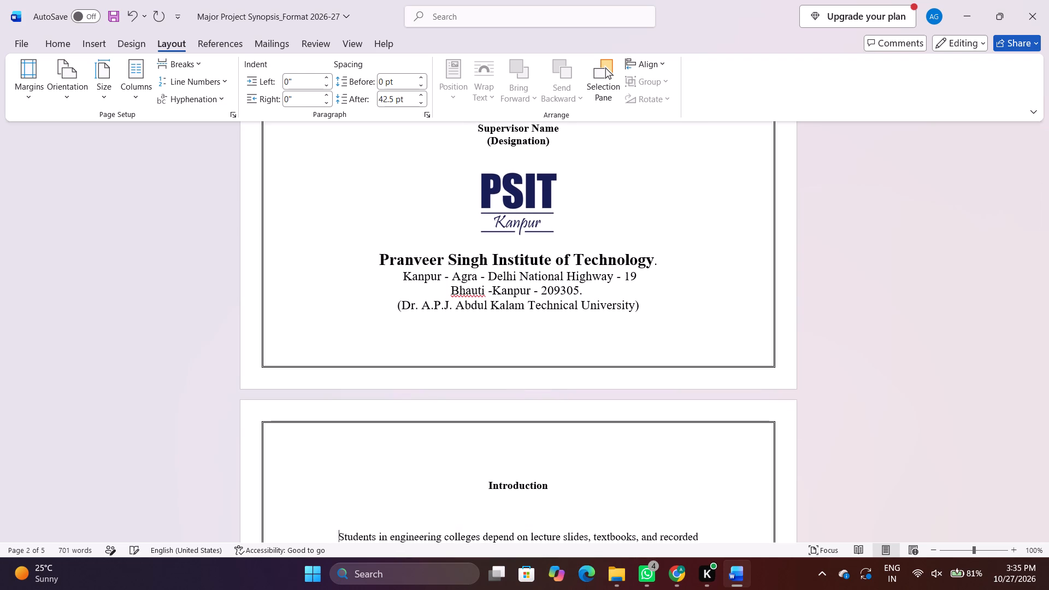
scroll(637, 499, "down", 2)
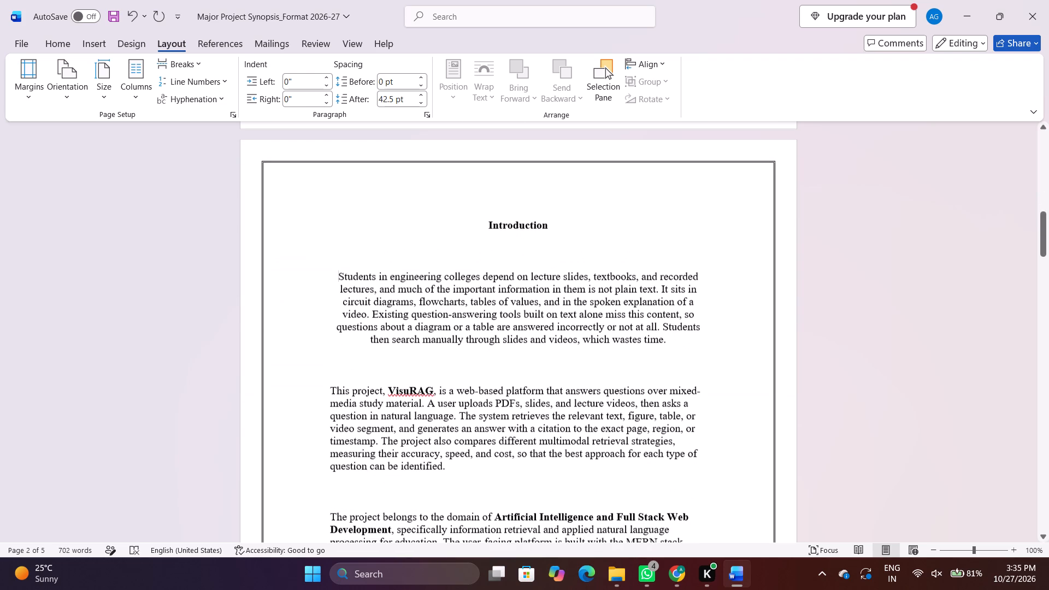
Set the spacing after to 1.5 pt for everything from the Introduction heading through the Evaluation item.
left_click(492, 229)
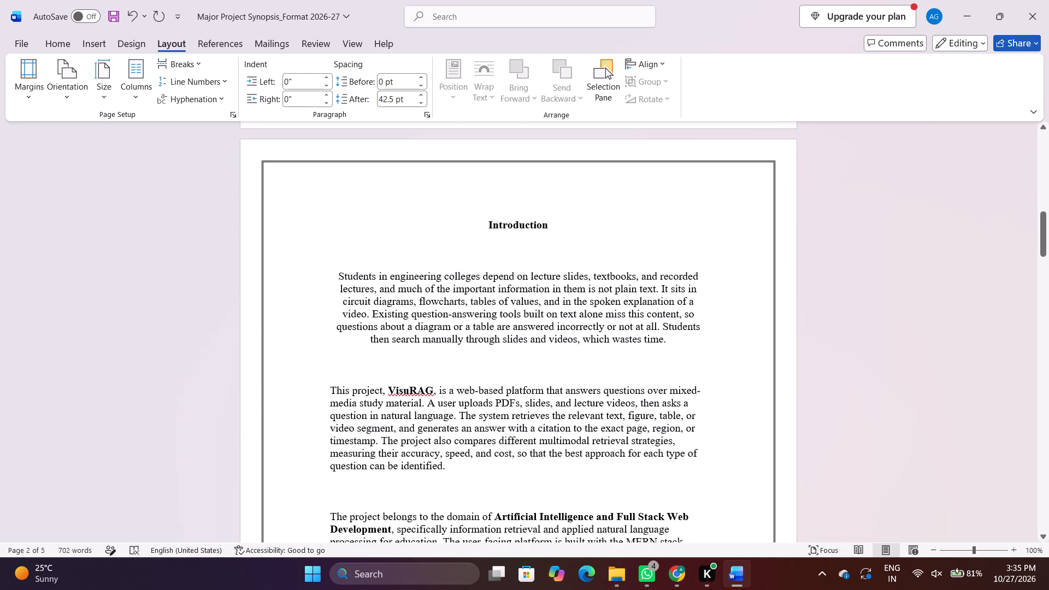
left_click(491, 229)
left_click_drag(481, 226, 520, 233)
left_click_drag(520, 233, 619, 589)
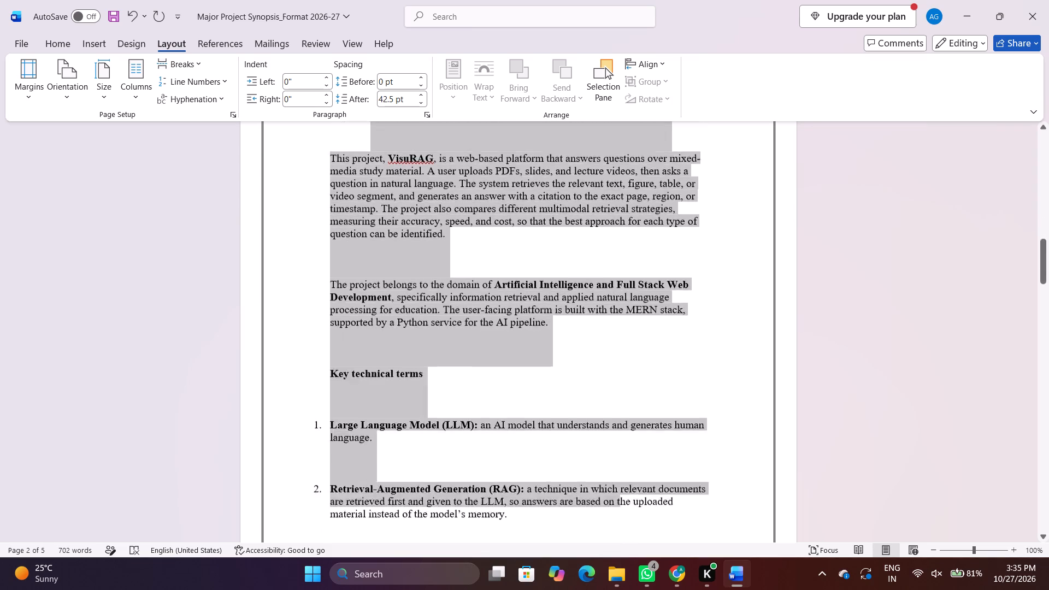
left_click_drag(619, 589, 586, 550)
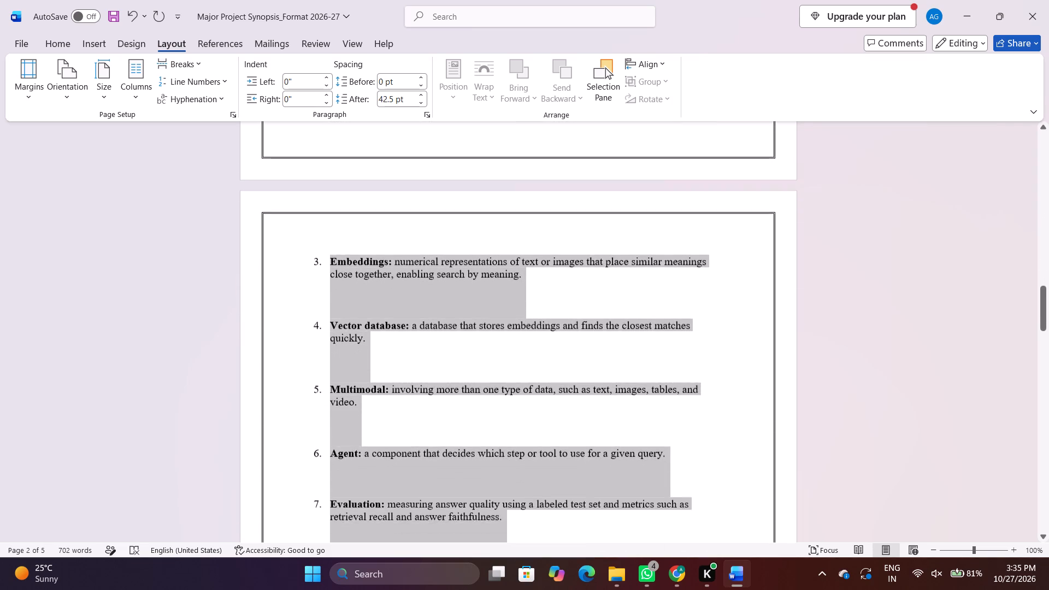
left_click_drag(586, 550, 369, 307)
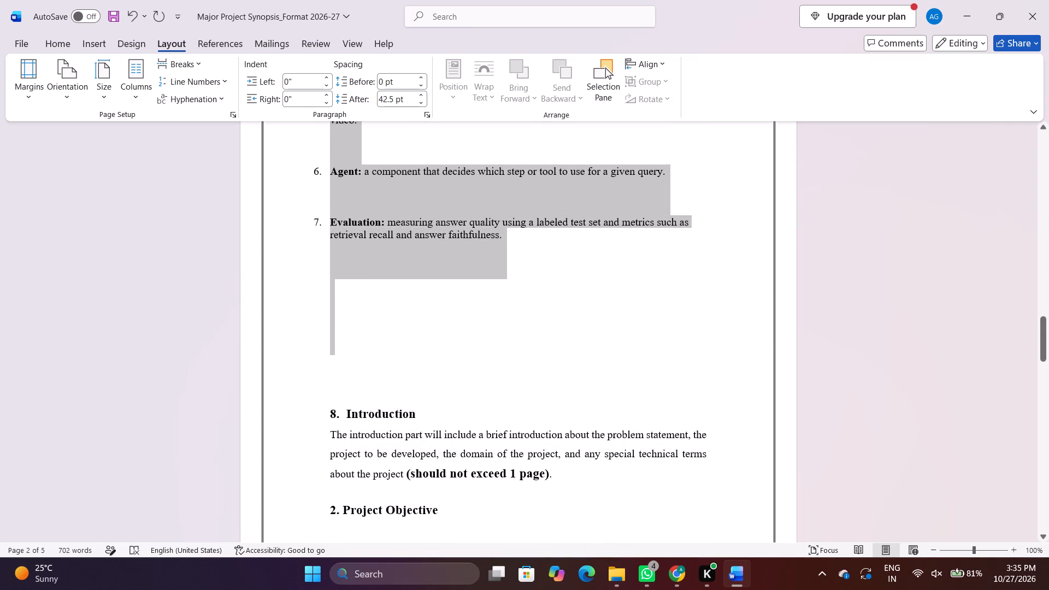
left_click_drag(369, 307, 502, 254)
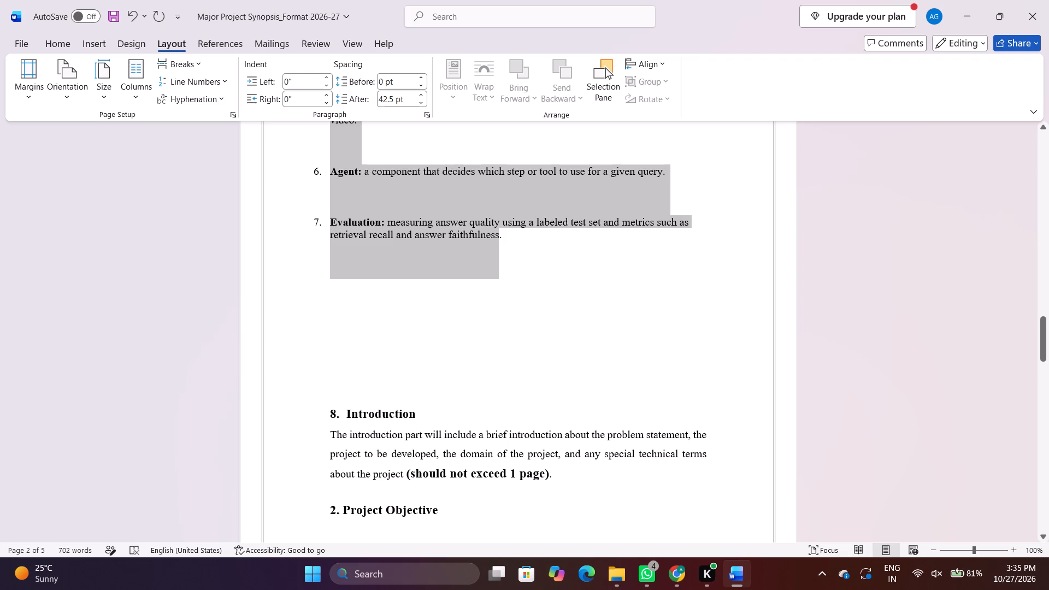
left_click_drag(502, 254, 503, 254)
left_click(410, 102)
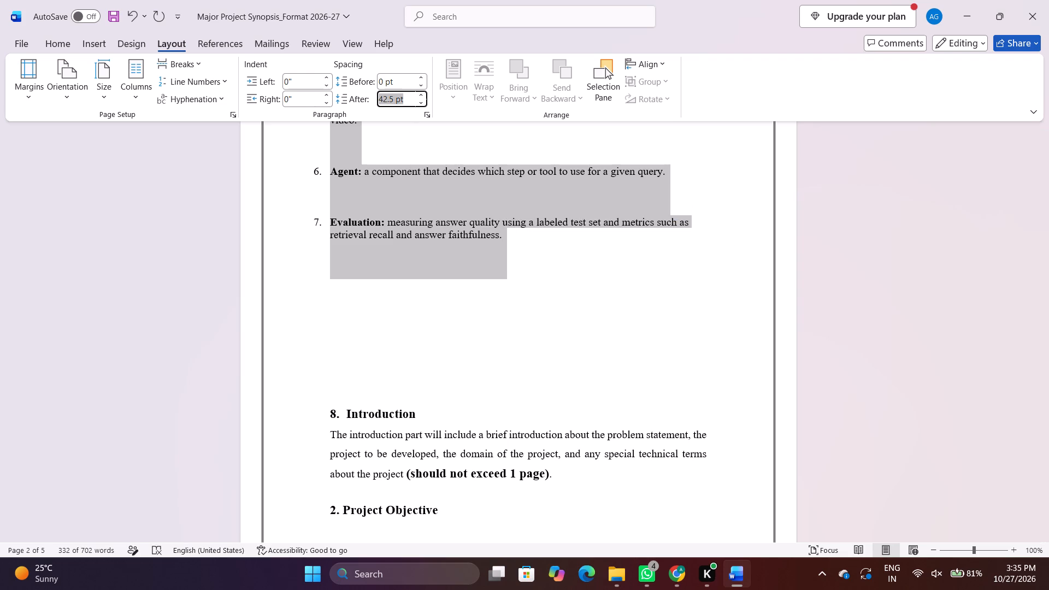
key("BackSpace")
type("1.5")
key("Return")
left_click(444, 209)
Increase the centred Introduction heading's font size to 14.
scroll(444, 209, "up", 8)
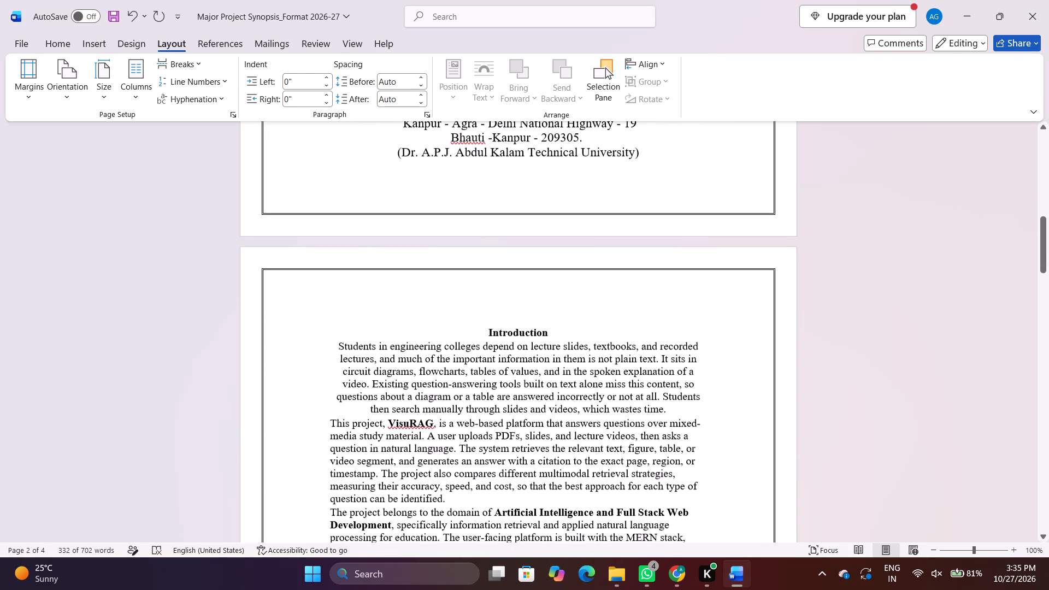
left_click_drag(551, 333, 481, 330)
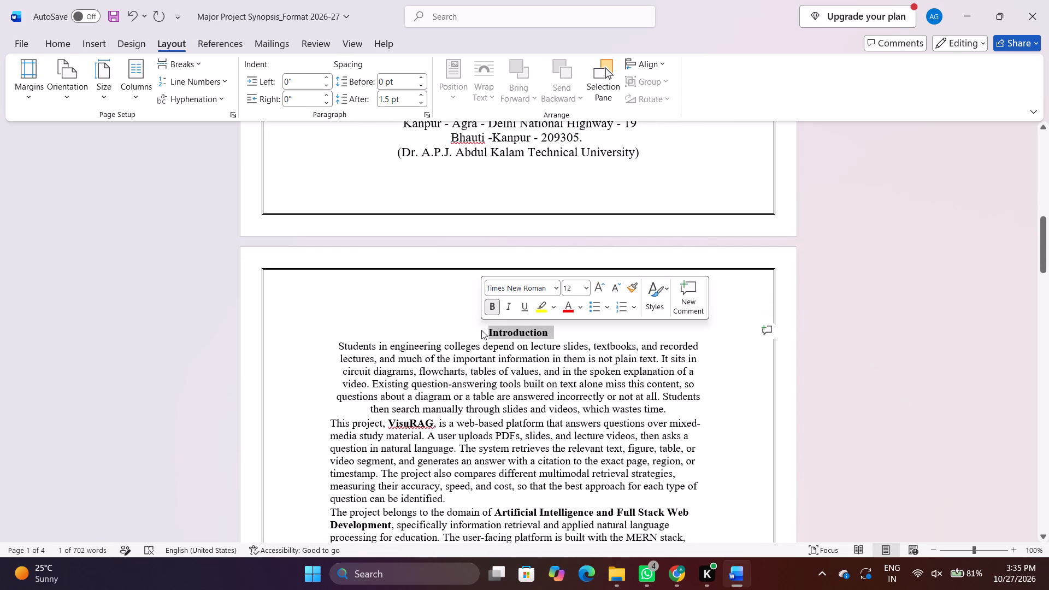
left_click(598, 288)
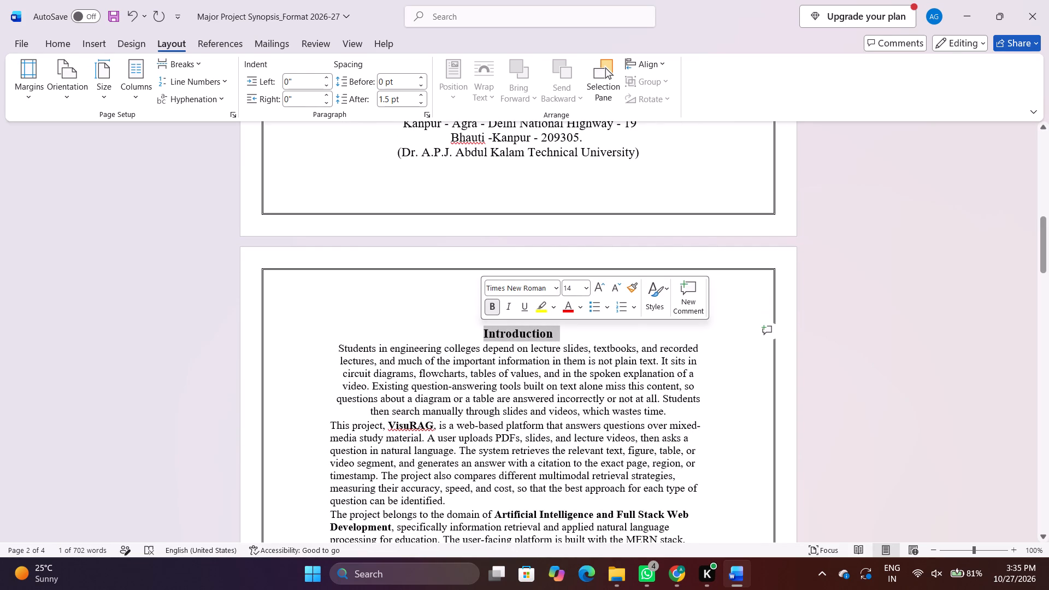
left_click(450, 328)
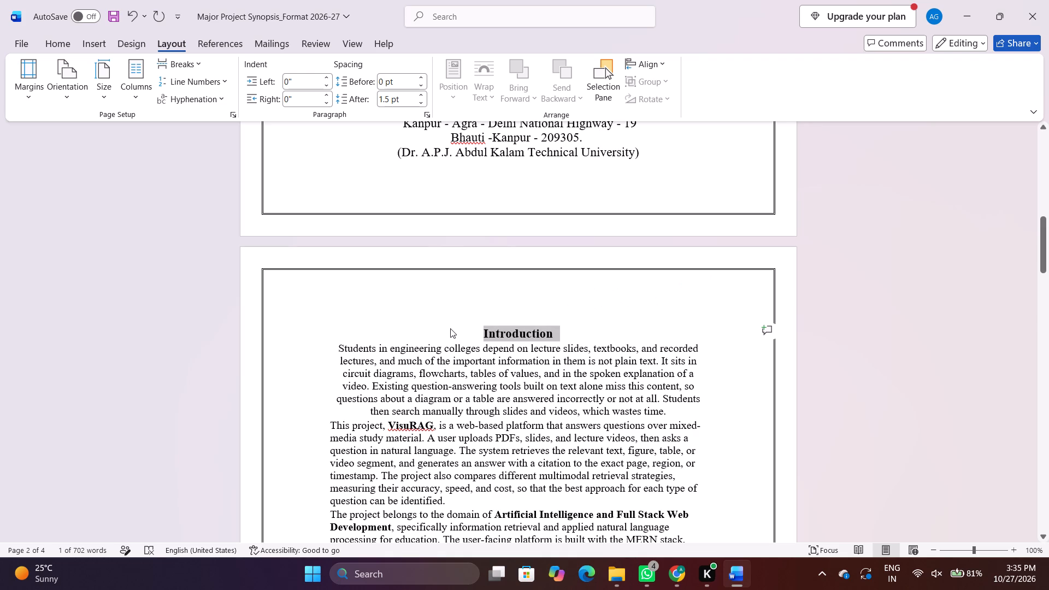
Check the font formatting of the template's numbered Introduction heading and toggle its bold setting.
scroll(584, 372, "down", 3)
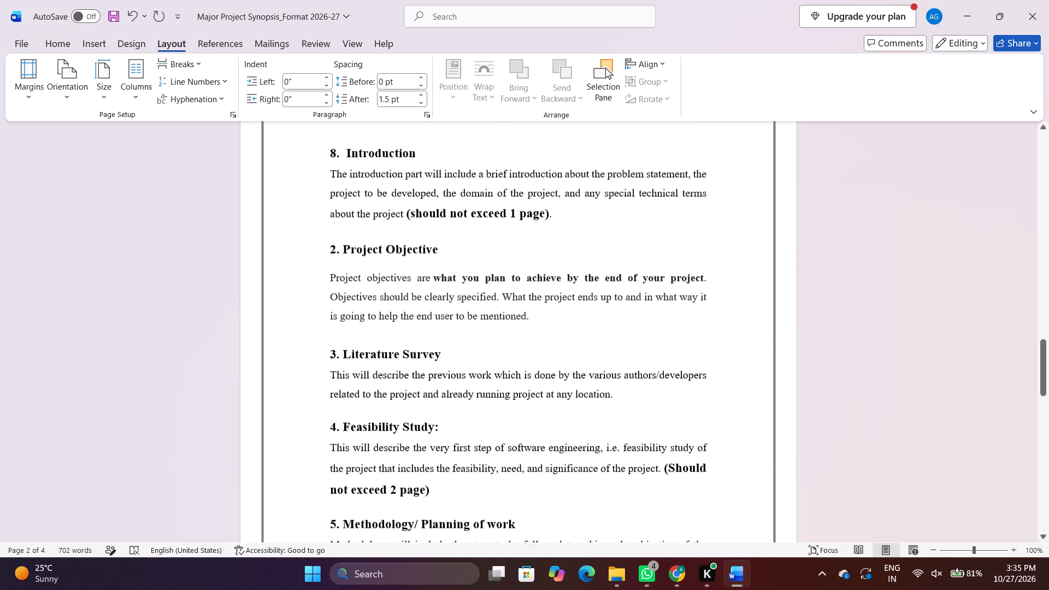
scroll(584, 372, "down", 3)
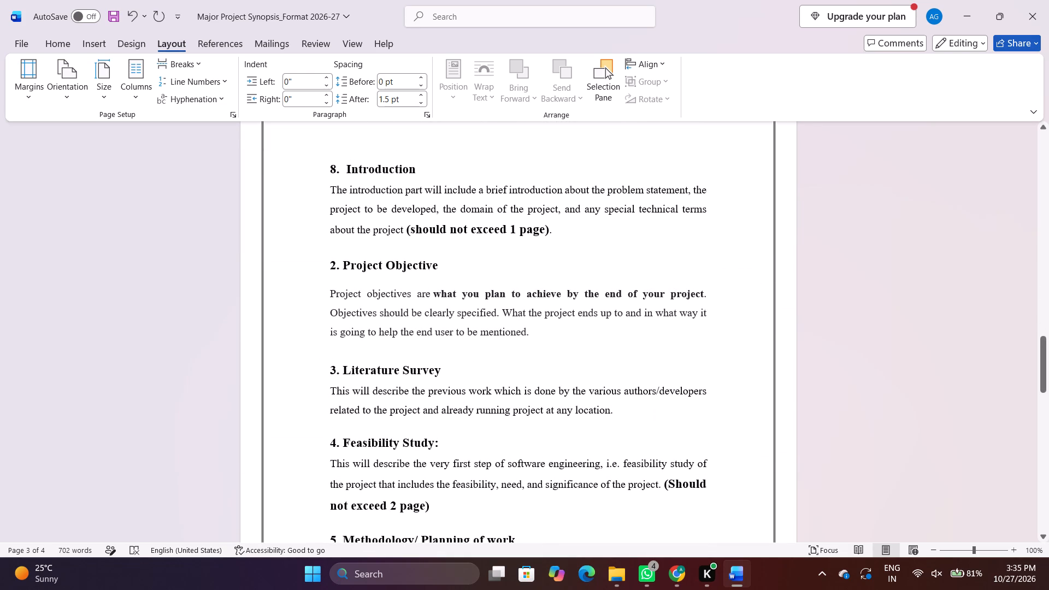
left_click_drag(426, 167, 348, 166)
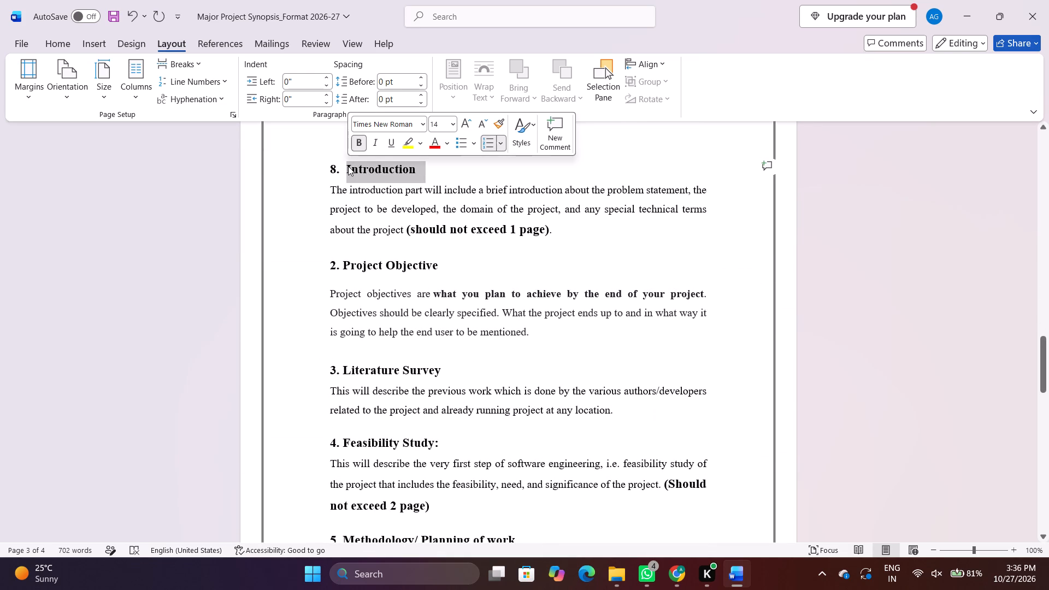
left_click(318, 169)
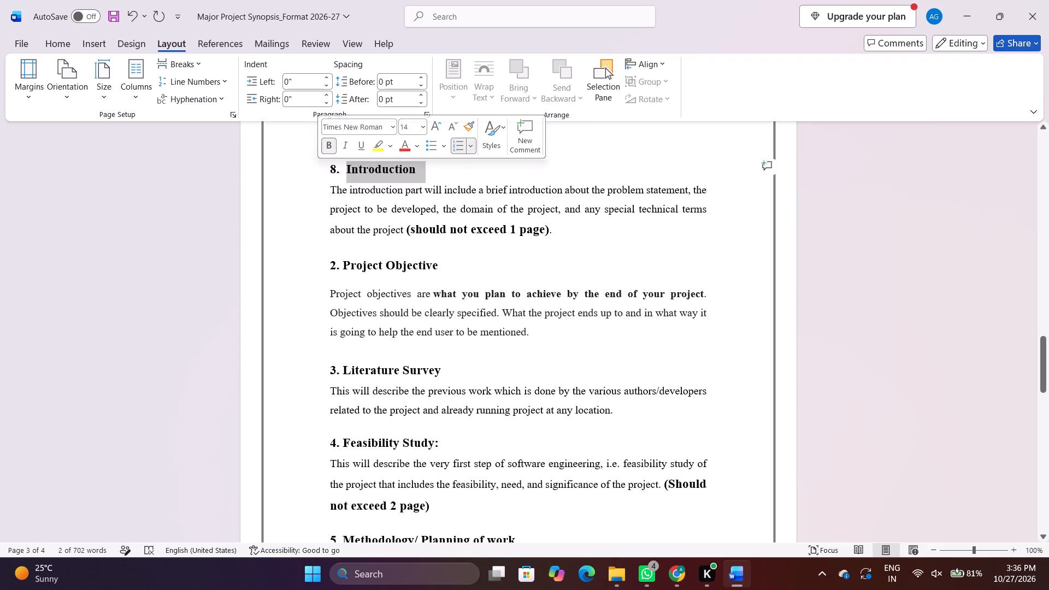
left_click(459, 186)
left_click_drag(440, 174, 312, 168)
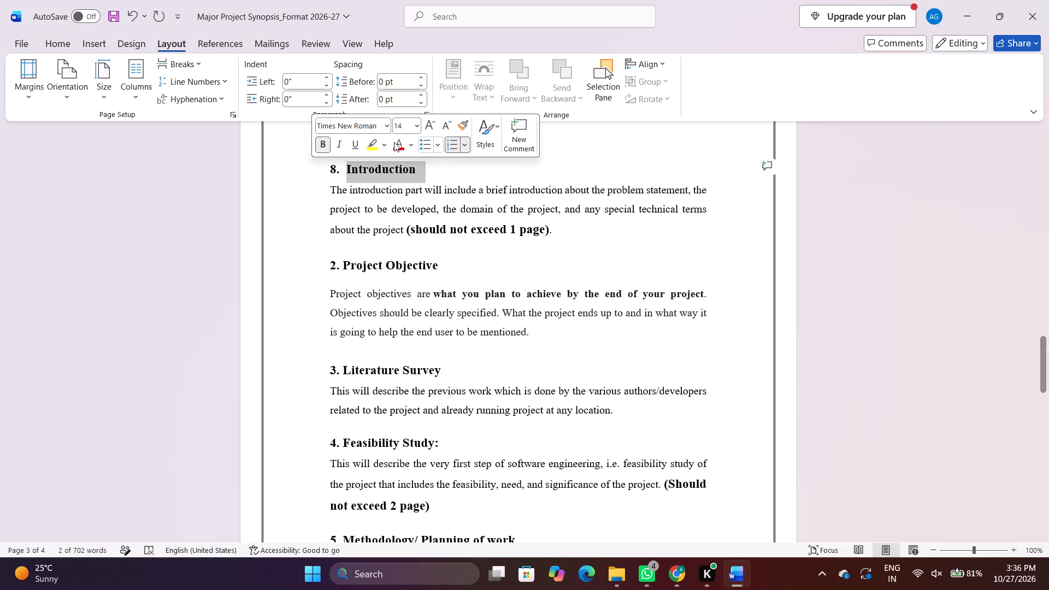
left_click(322, 141)
left_click_drag(425, 267, 343, 280)
left_click(343, 280)
Justify the Introduction body text from its first paragraph through the Evaluation item in the key terms list.
scroll(343, 280, "up", 4)
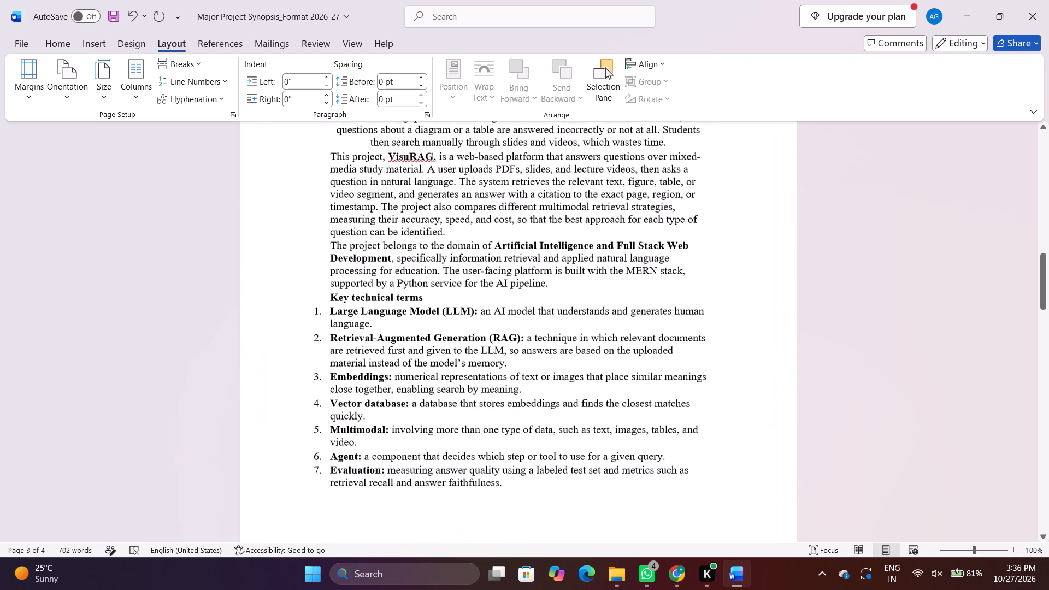
scroll(343, 280, "up", 1)
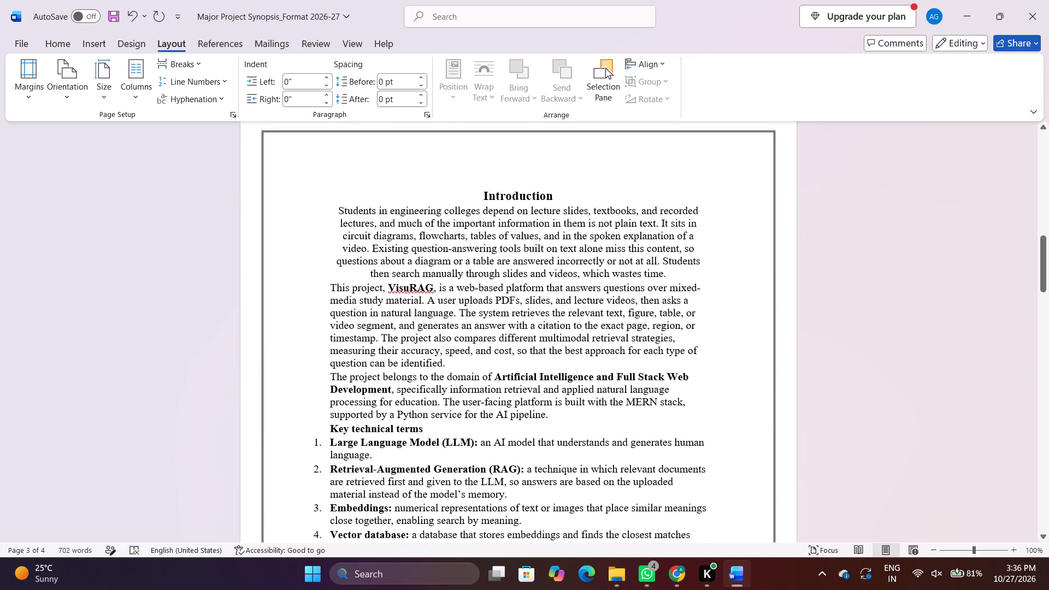
left_click_drag(340, 213, 564, 467)
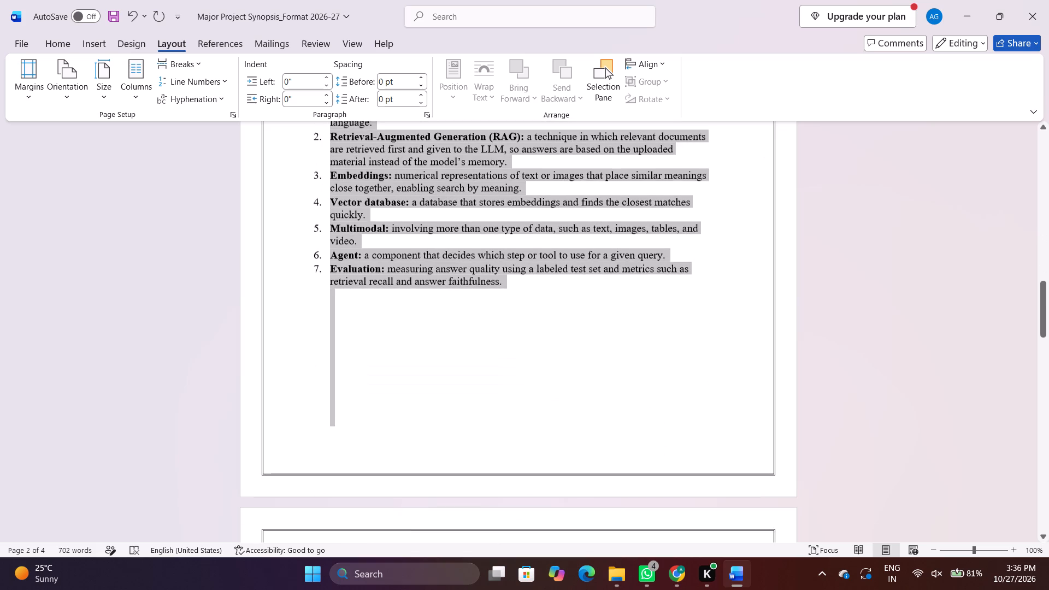
left_click_drag(564, 467, 500, 273)
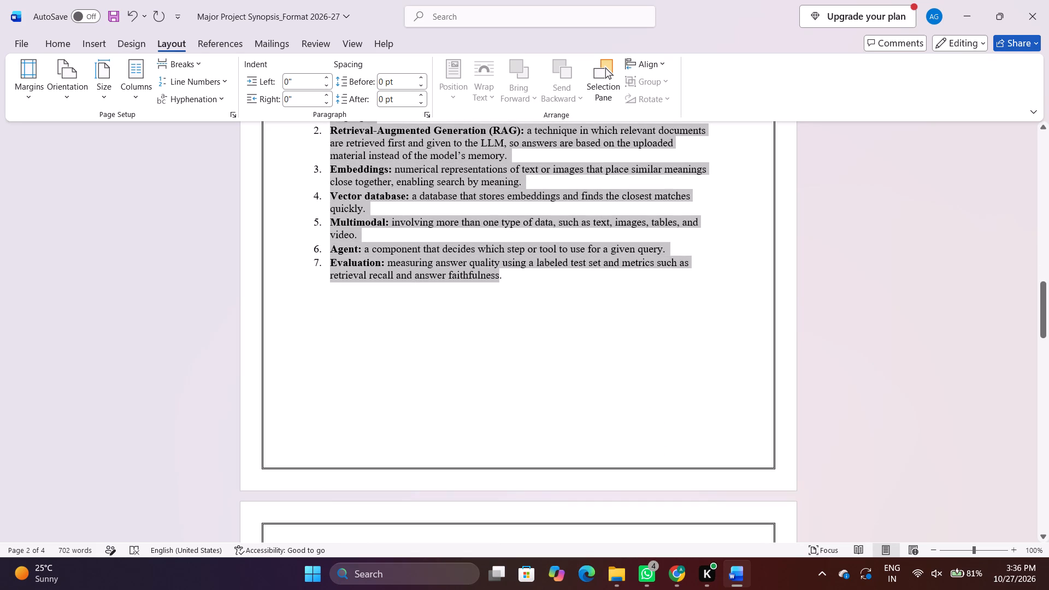
left_click_drag(500, 273, 502, 274)
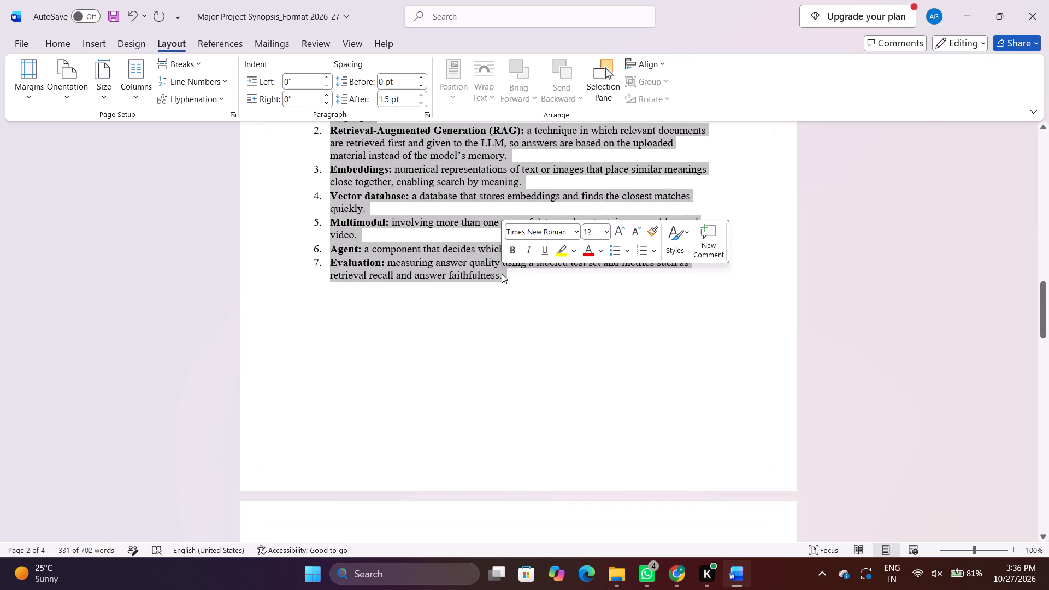
left_click(95, 45)
left_click(111, 44)
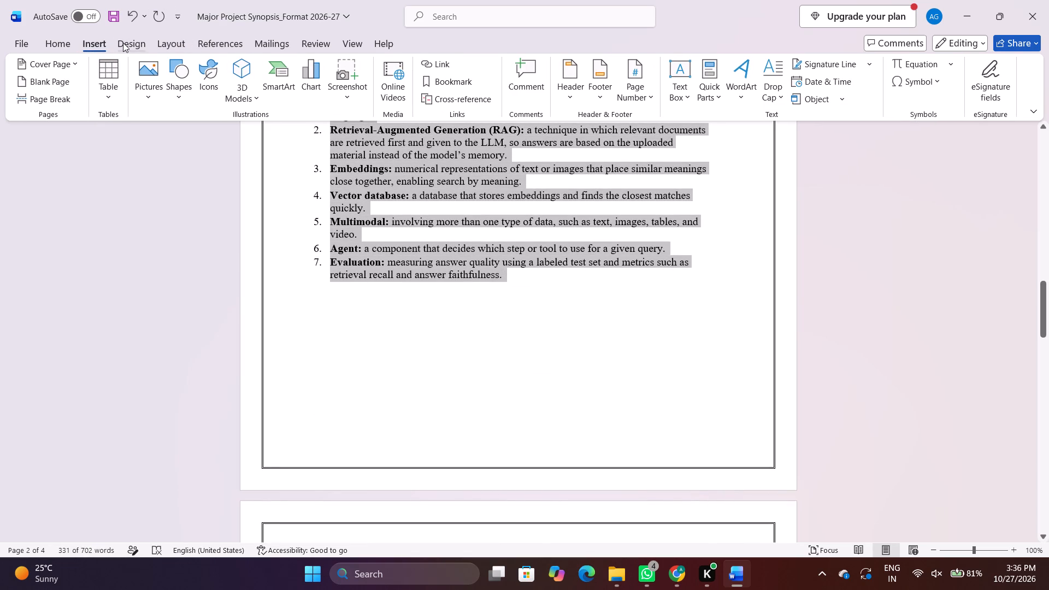
left_click(123, 43)
left_click(80, 37)
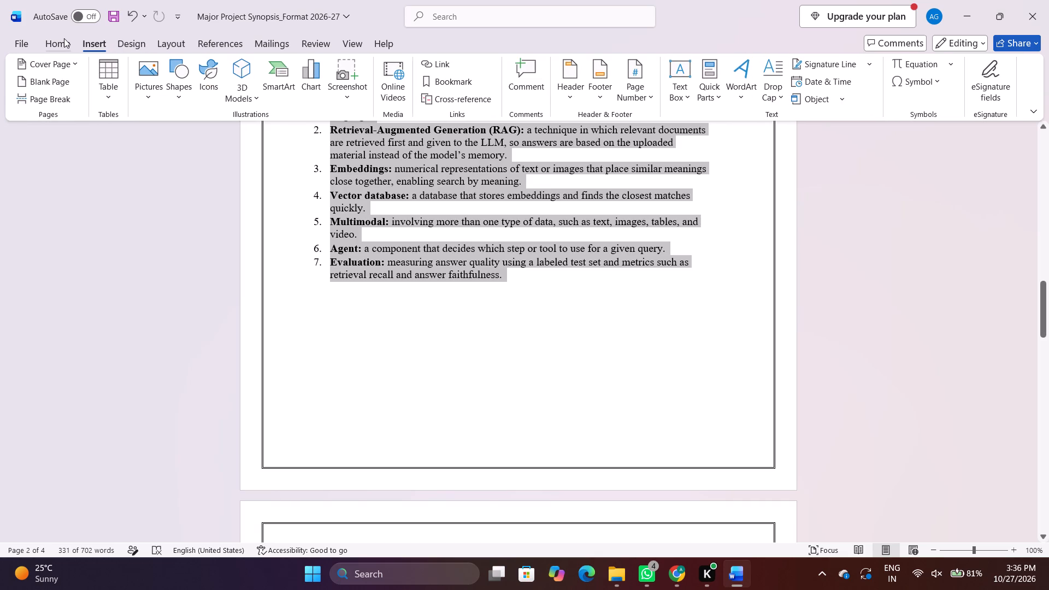
left_click(64, 38)
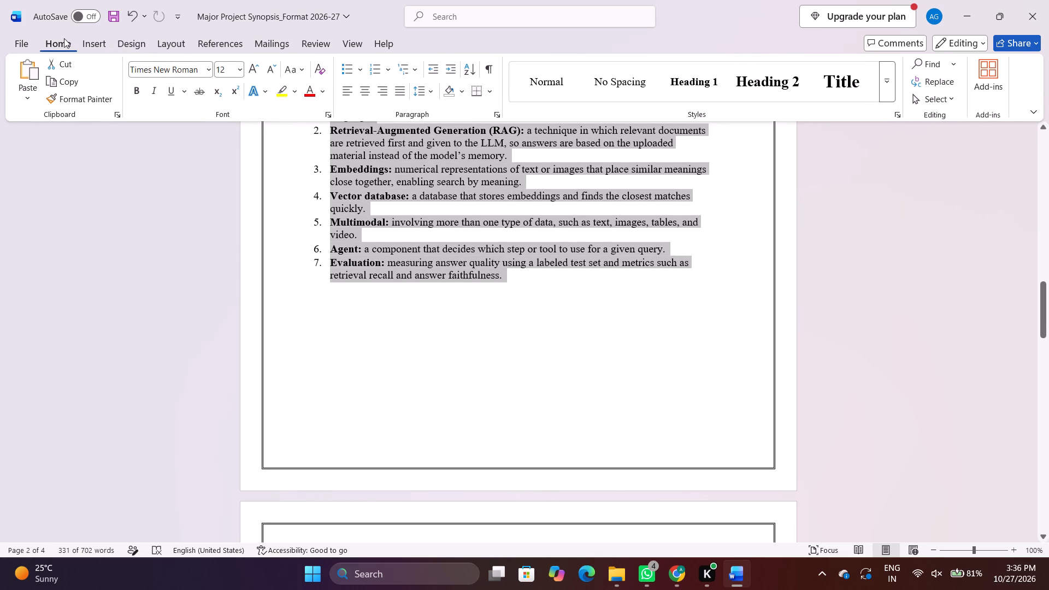
left_click(392, 92)
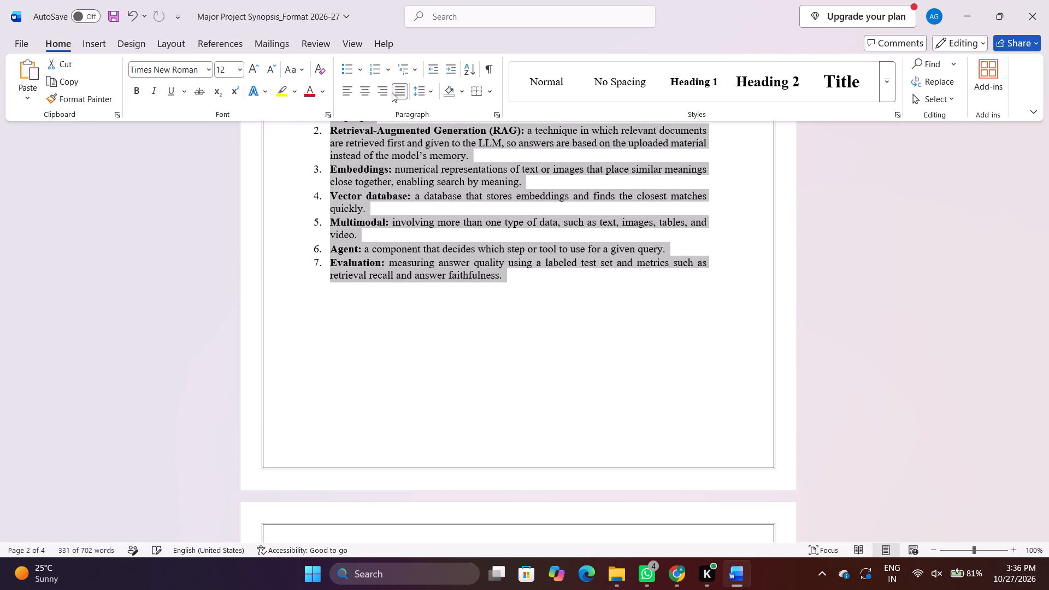
left_click(461, 357)
Insert a blank line between the project domain paragraph and the Key technical terms heading.
scroll(461, 357, "up", 3)
scroll(461, 357, "down", 1)
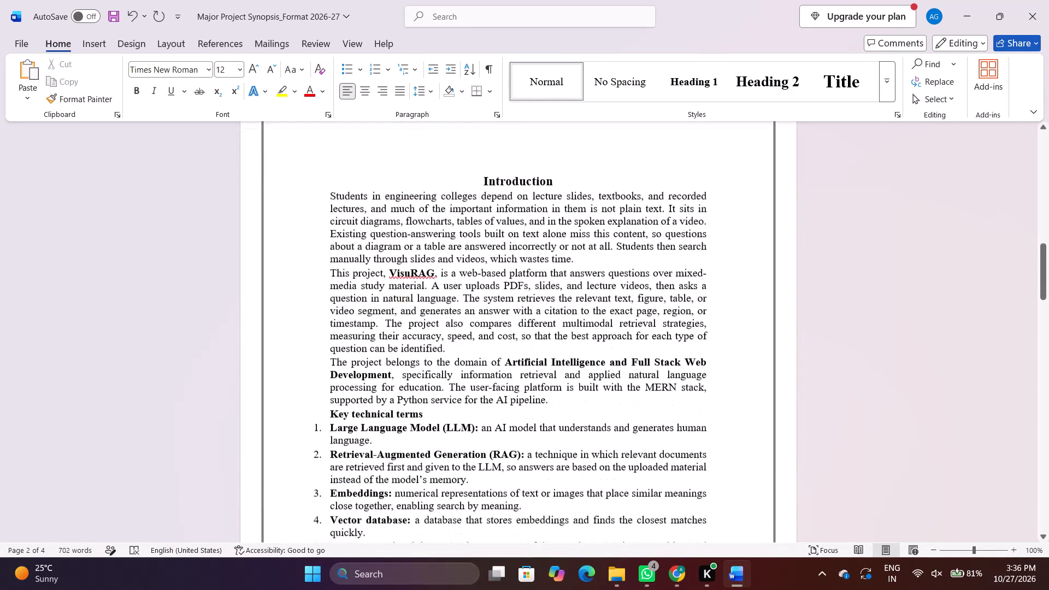
scroll(461, 357, "down", 1)
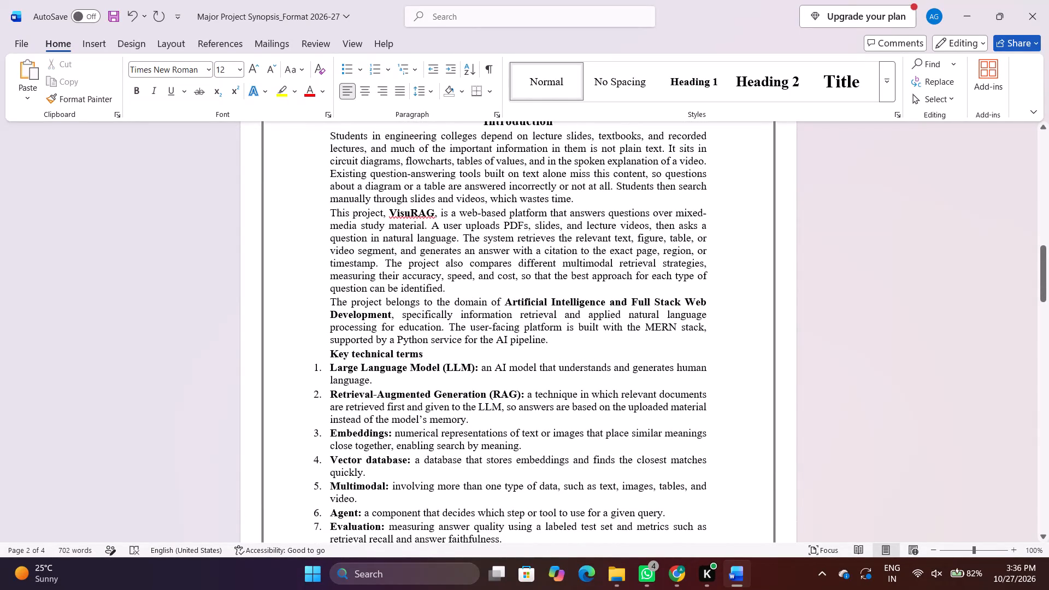
left_click(559, 337)
key("Return")
Replace the bold project name VisuRAG in the second Introduction paragraph with the placeholder XXXXXX.
scroll(559, 337, "down", 1)
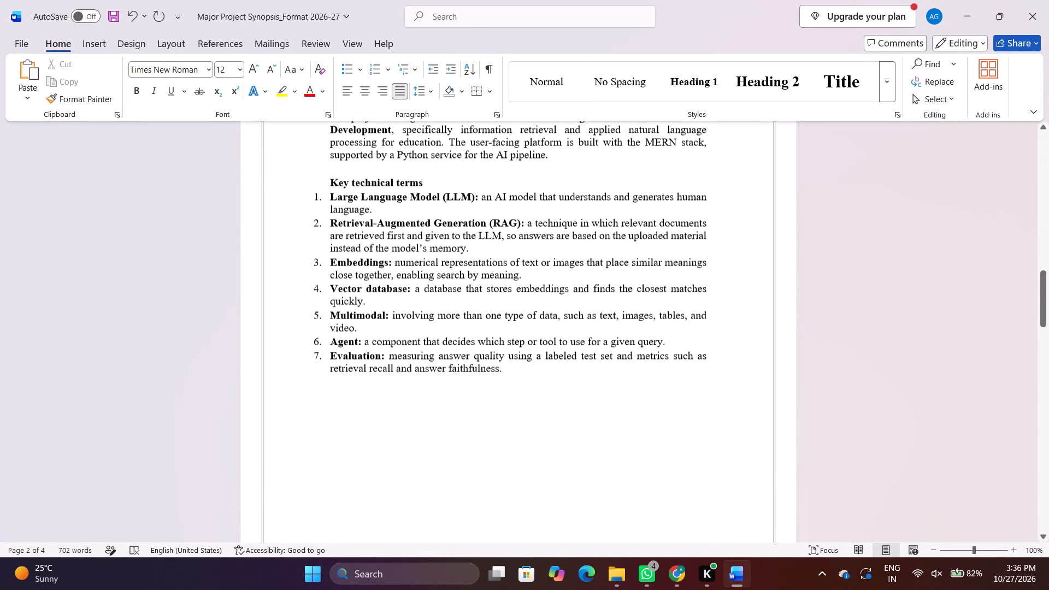
scroll(559, 337, "up", 4)
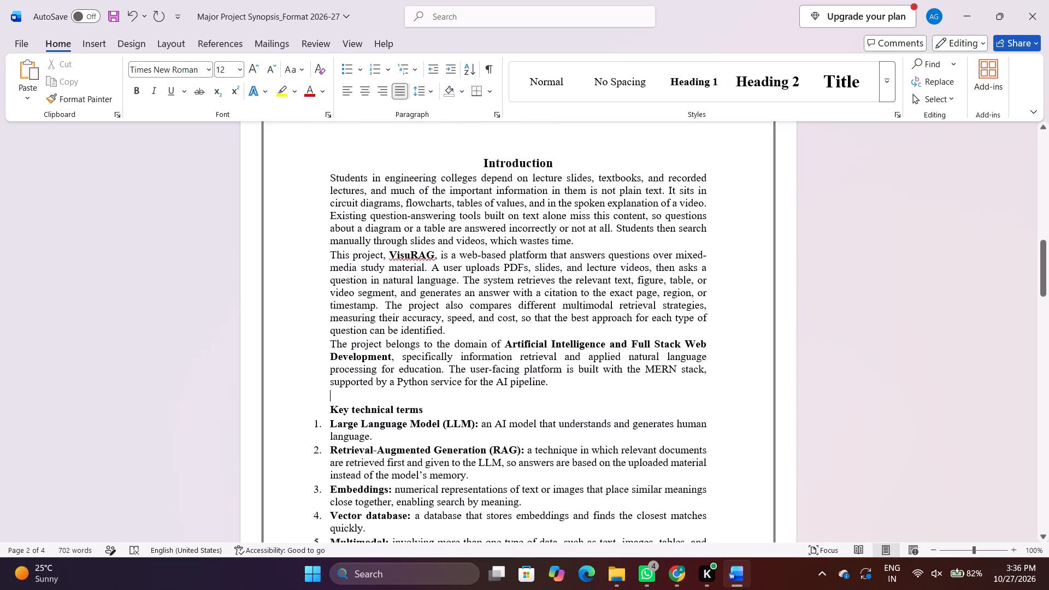
scroll(526, 292, "up", 2)
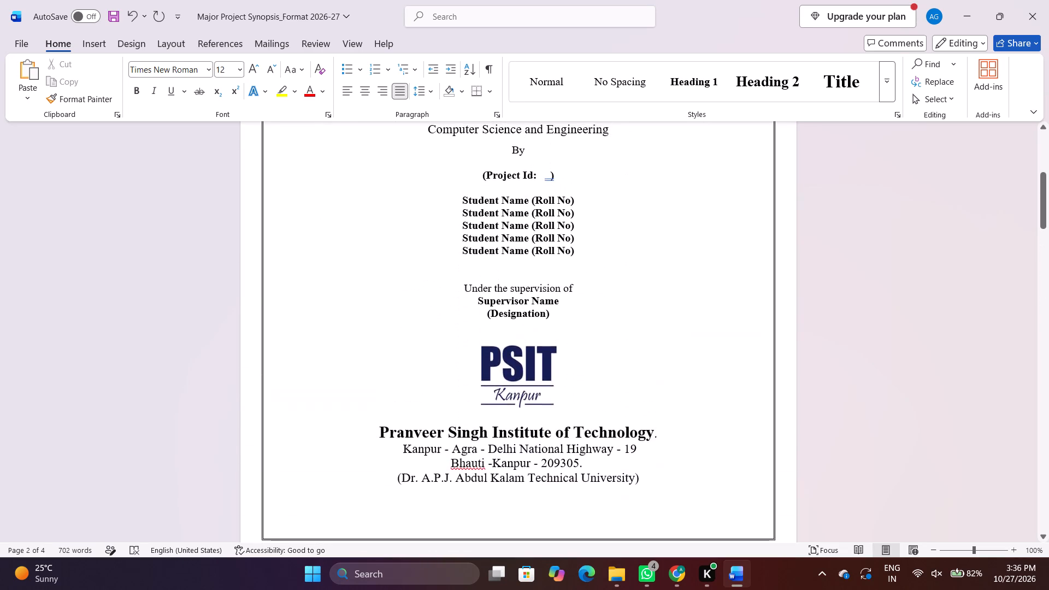
scroll(526, 292, "up", 3)
scroll(526, 292, "down", 4)
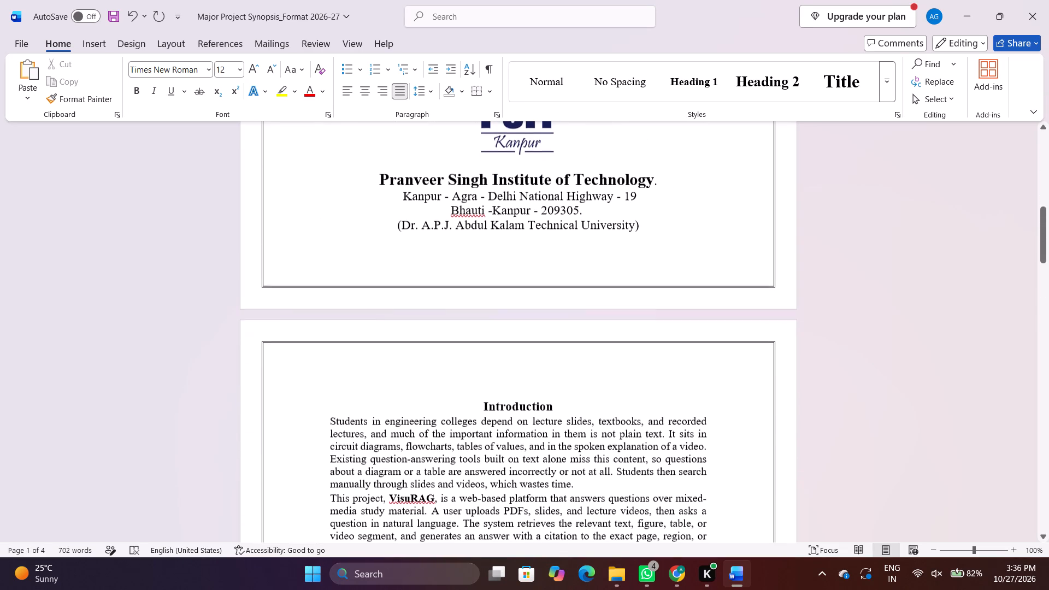
left_click(434, 498)
left_click(434, 498)
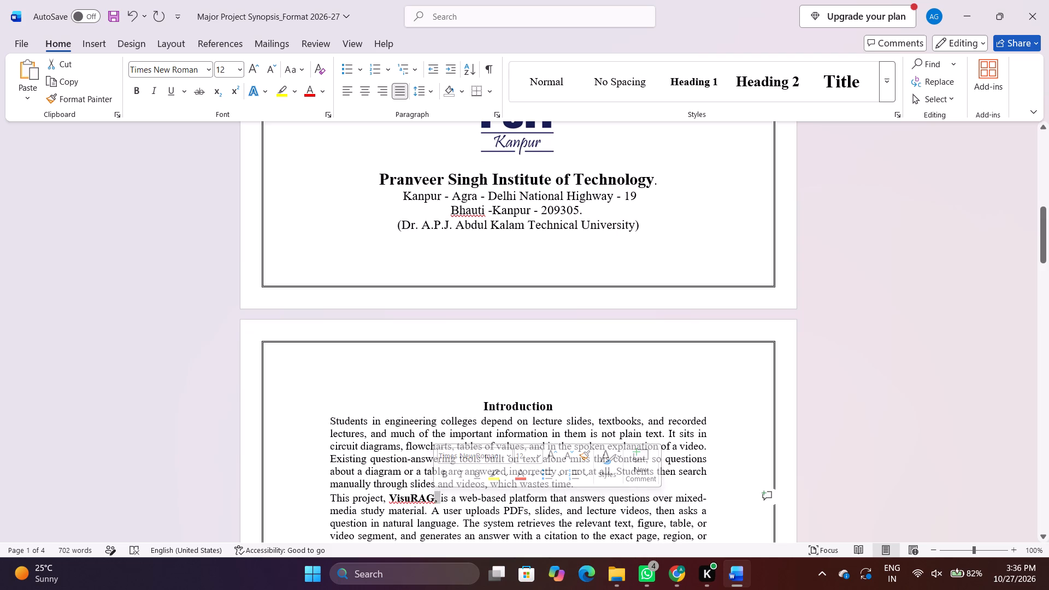
left_click(390, 498)
left_click_drag(390, 498, 424, 498)
key("BackSpace")
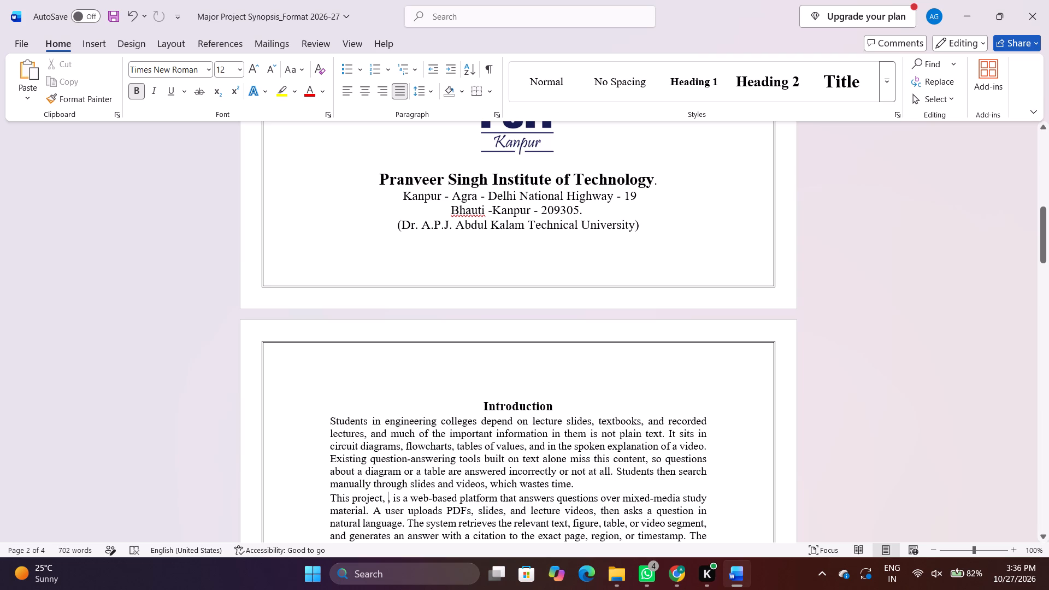
type("XXXXXX")
scroll(424, 498, "down", 1)
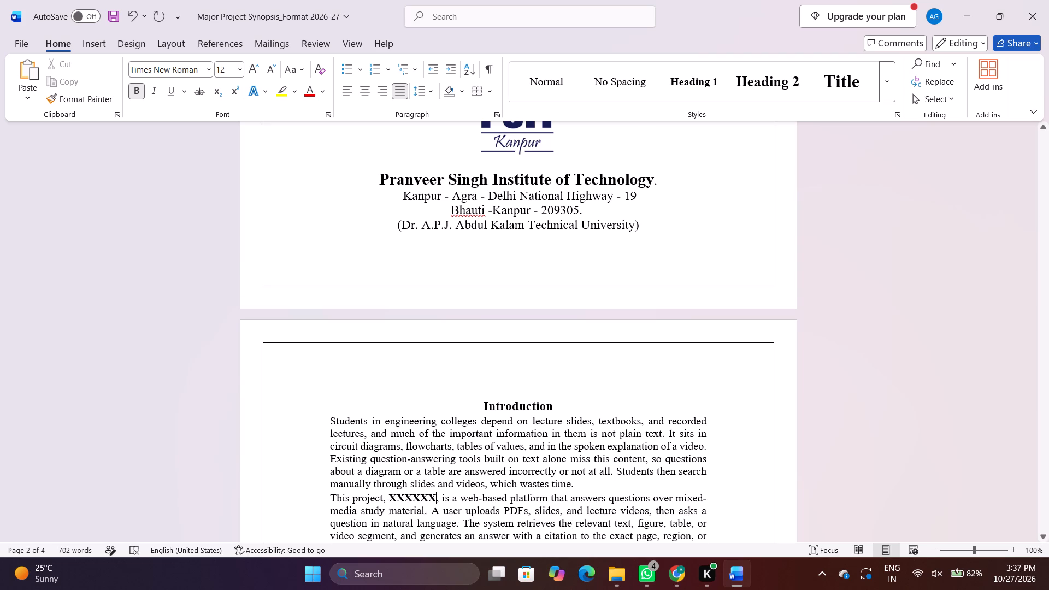
scroll(424, 498, "down", 2)
scroll(424, 498, "up", 1)
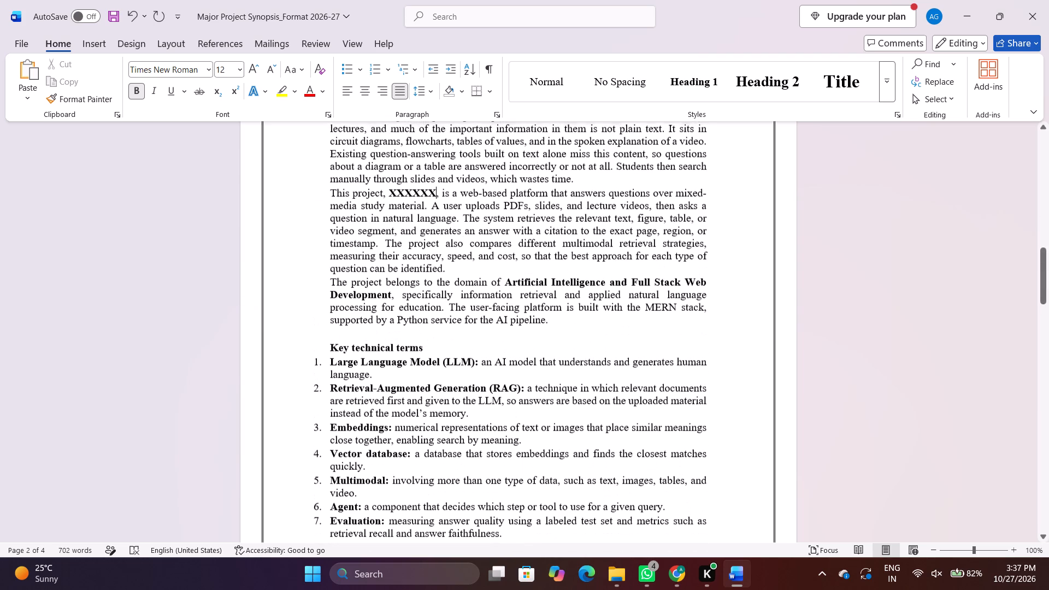
scroll(424, 498, "up", 1)
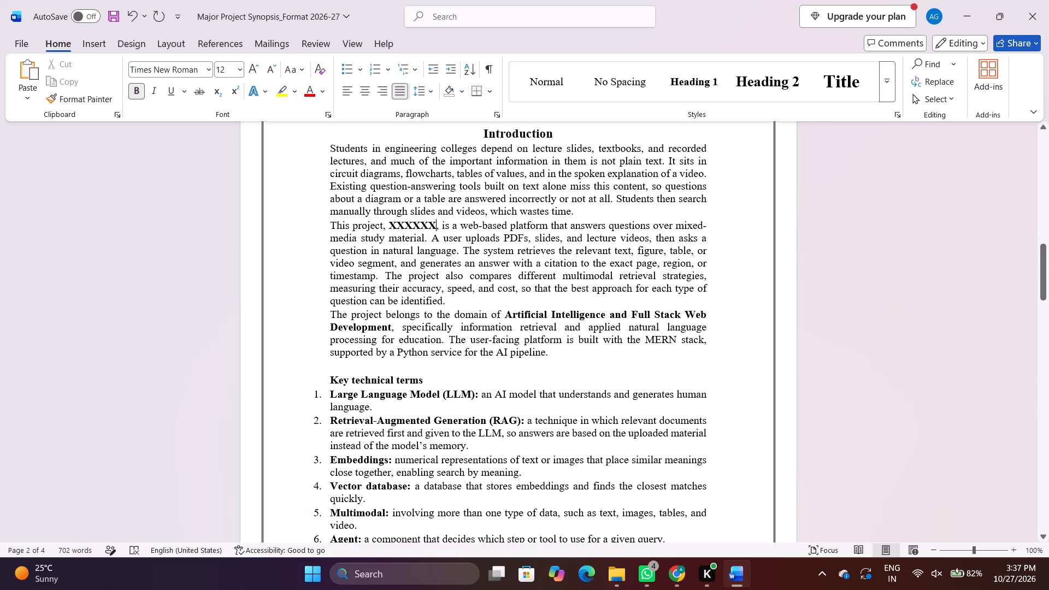
scroll(420, 522, "up", 1)
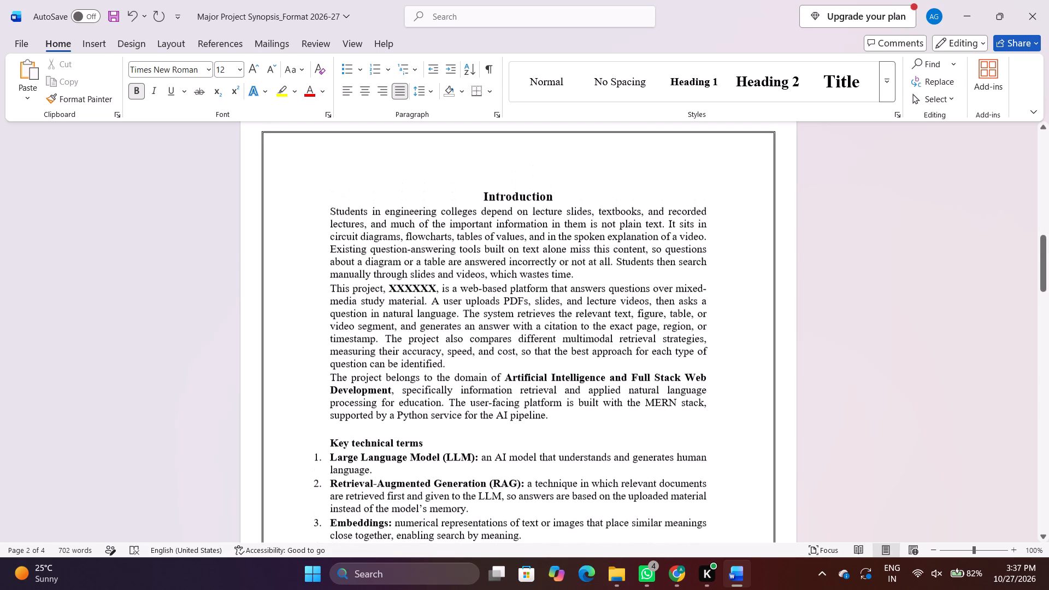
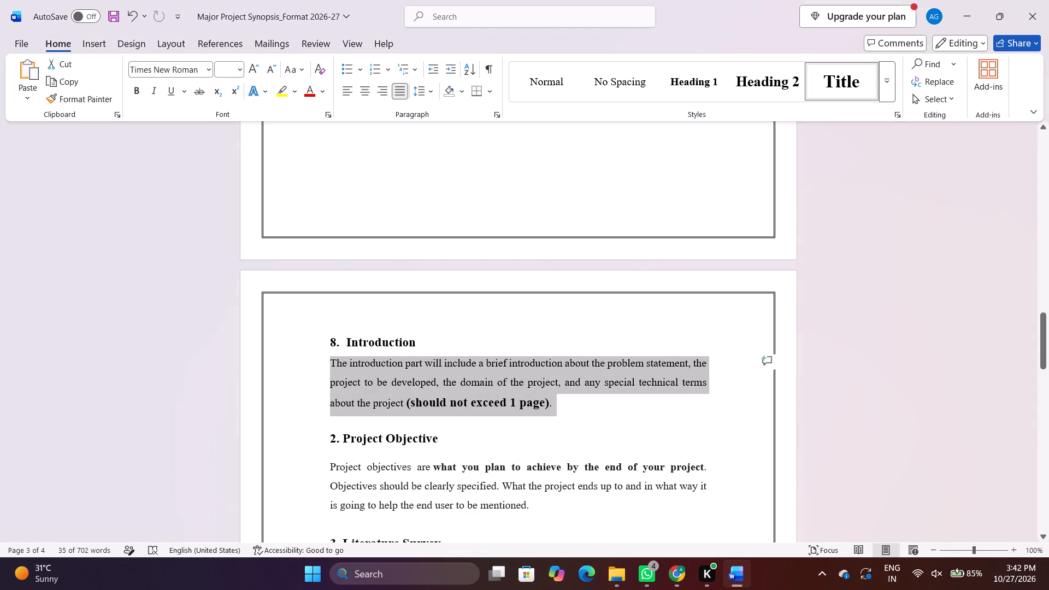
In Word, replace the old text under the centred Introduction heading with the copied version and remove the trailing empty line.
scroll(314, 355, "up", 4)
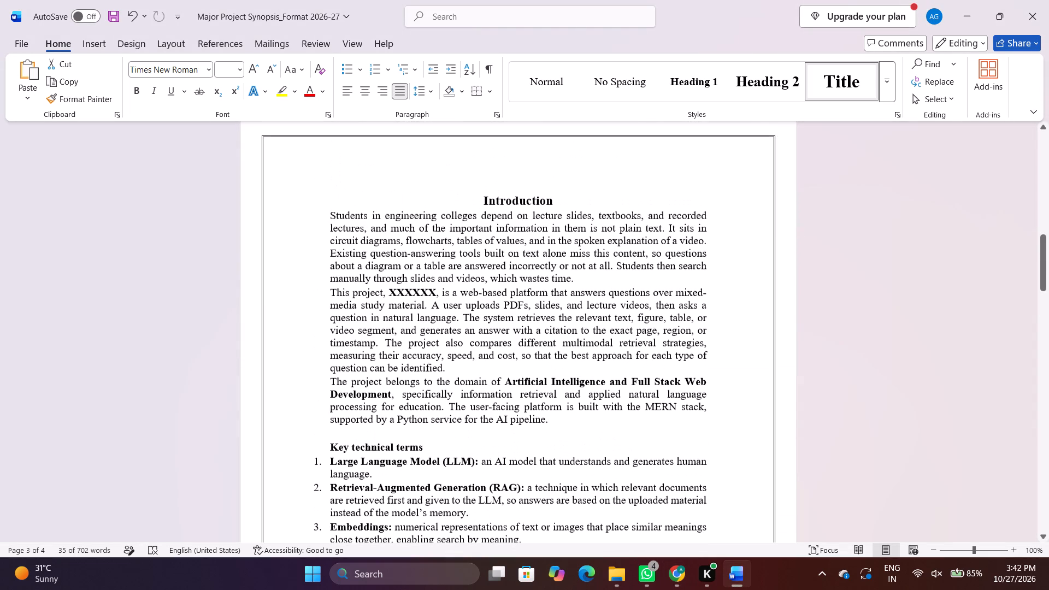
left_click_drag(331, 220, 490, 518)
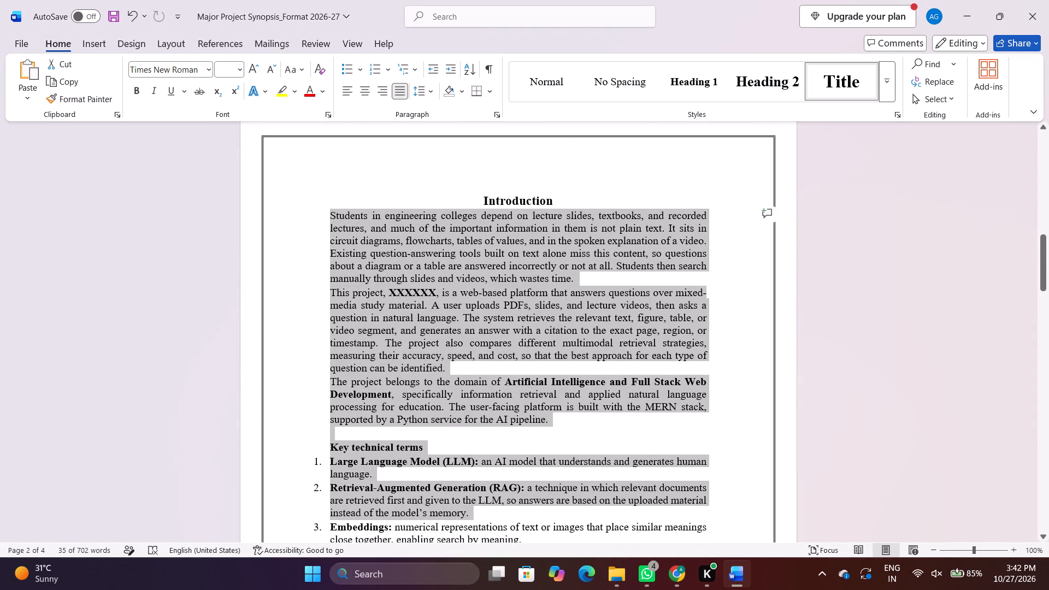
left_click_drag(490, 518, 490, 540)
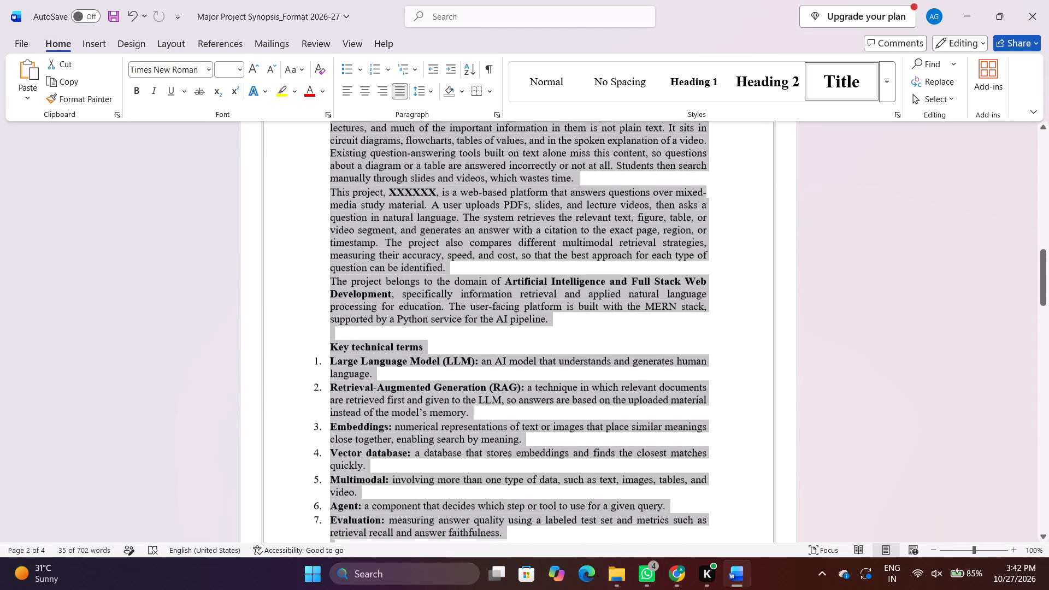
left_click_drag(490, 540, 503, 452)
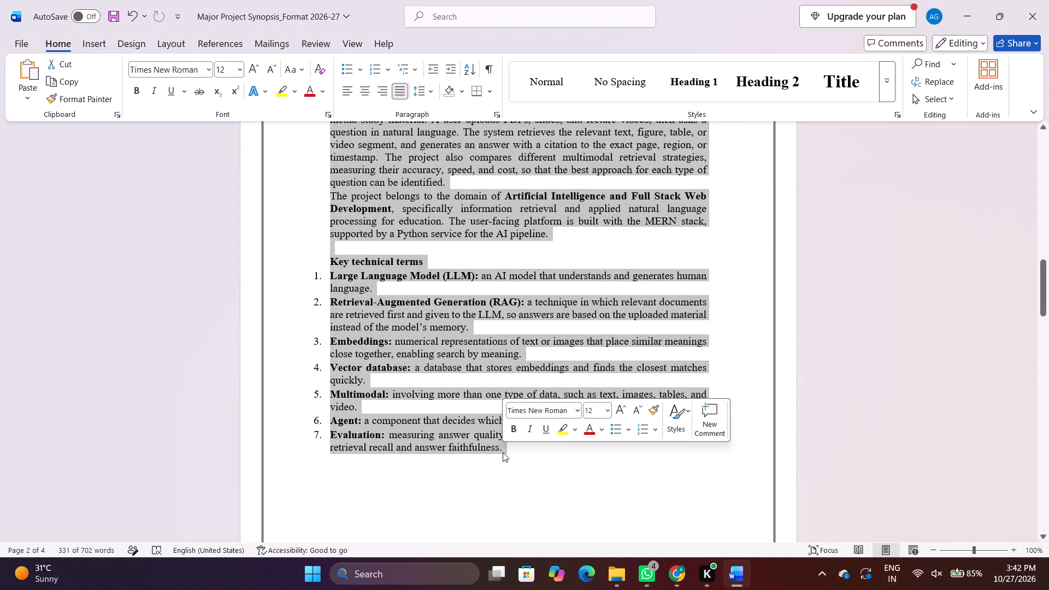
key("ctrl+v")
scroll(503, 452, "up", 2)
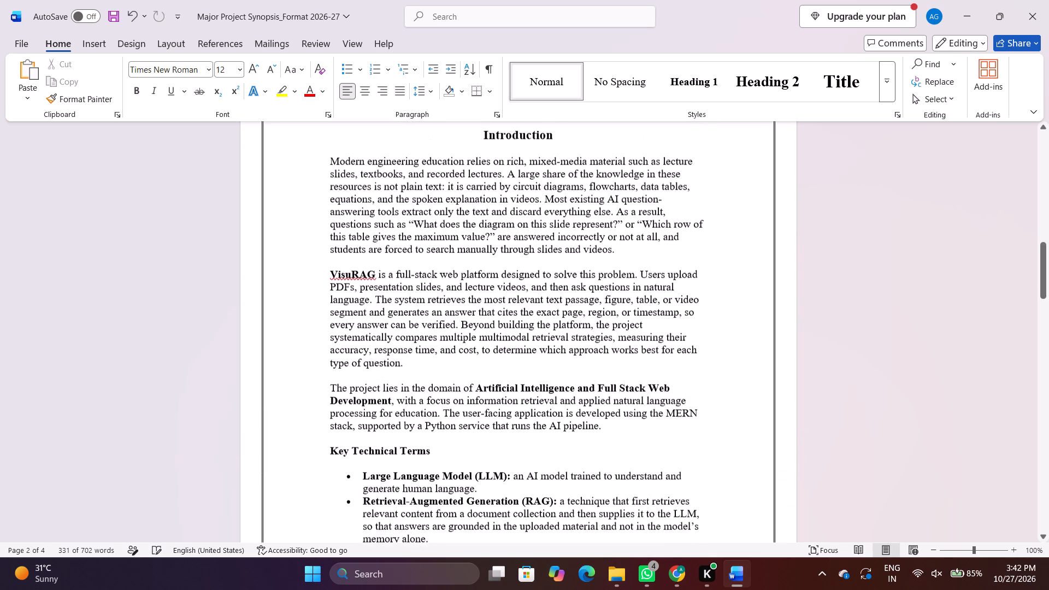
scroll(503, 452, "up", 1)
scroll(547, 399, "down", 4)
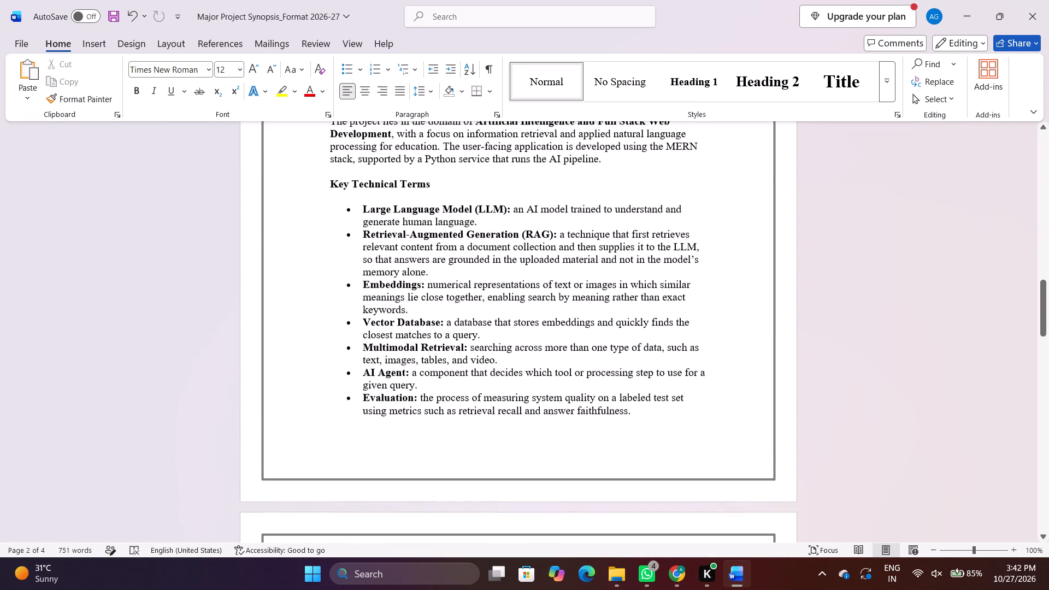
key("BackSpace")
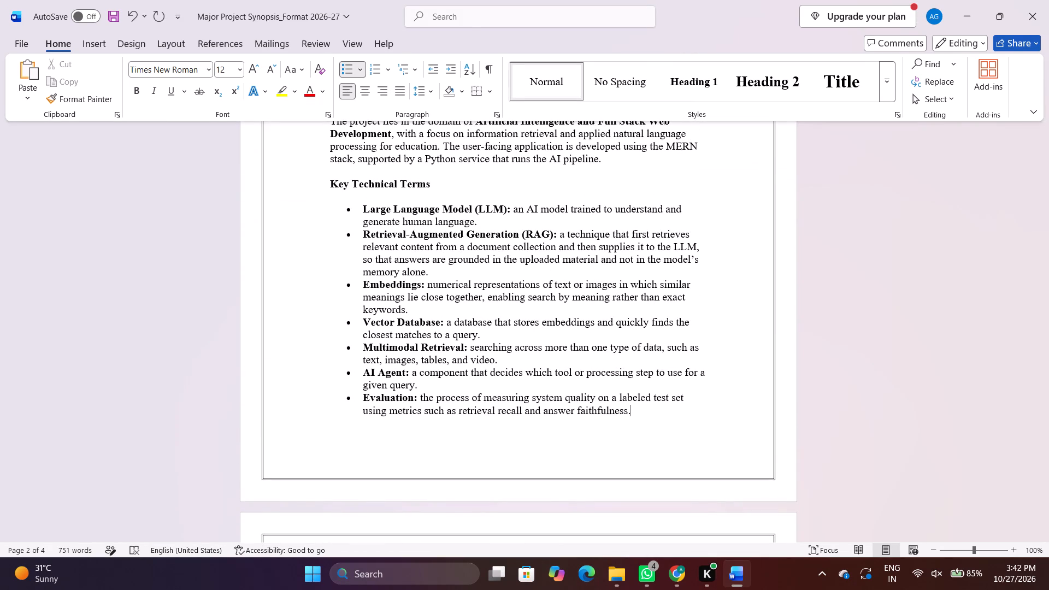
Justify all of the new Introduction text, from the first paragraph to the Evaluation bullet.
scroll(547, 399, "up", 1)
left_click_drag(673, 433, 468, 333)
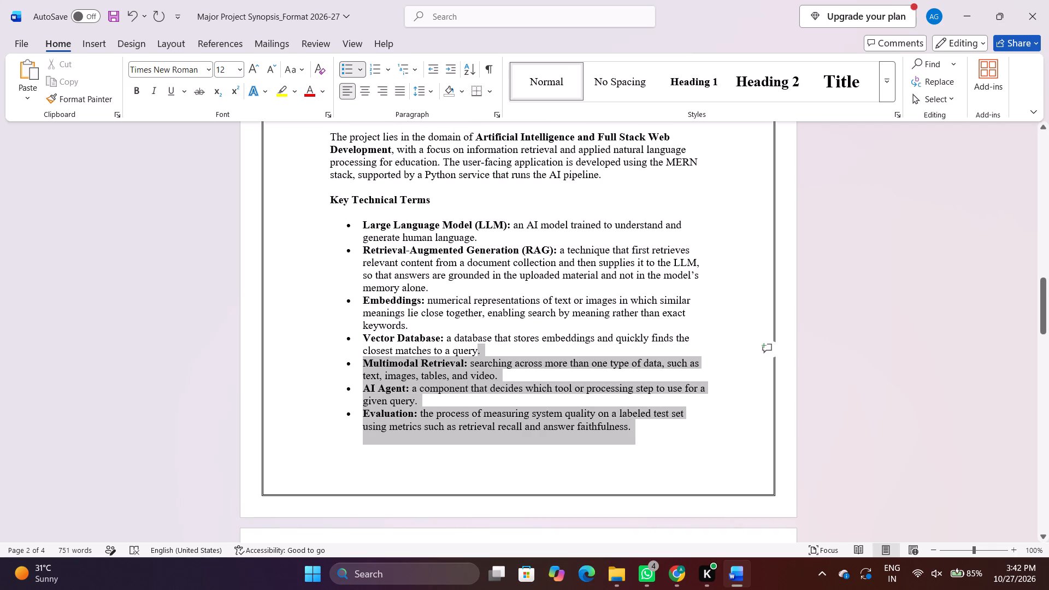
left_click_drag(468, 333, 274, 135)
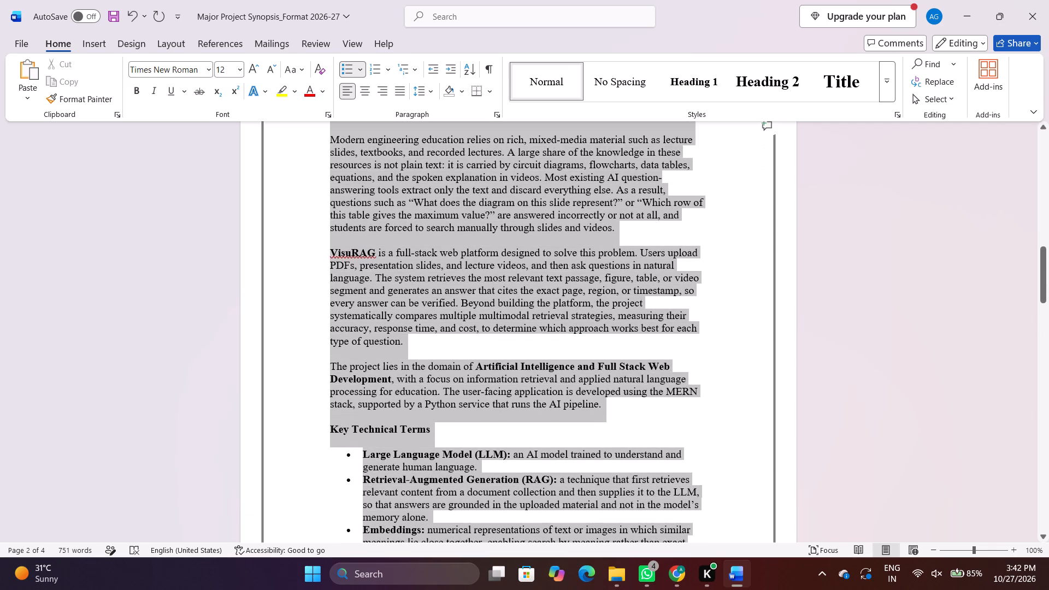
left_click_drag(274, 135, 321, 141)
left_click_drag(321, 141, 331, 147)
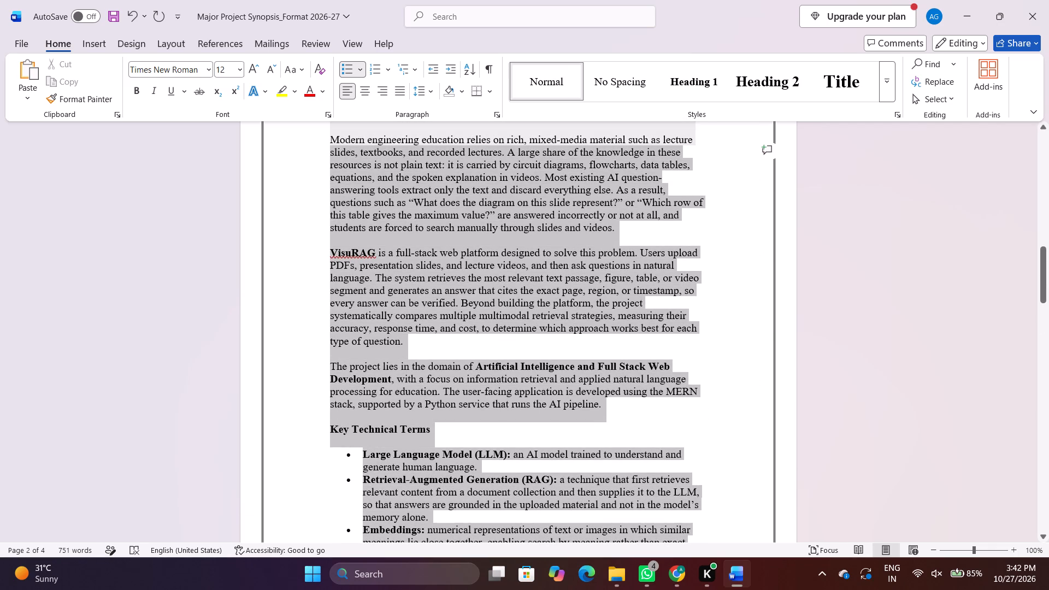
left_click_drag(331, 147, 330, 147)
scroll(330, 147, "up", 1)
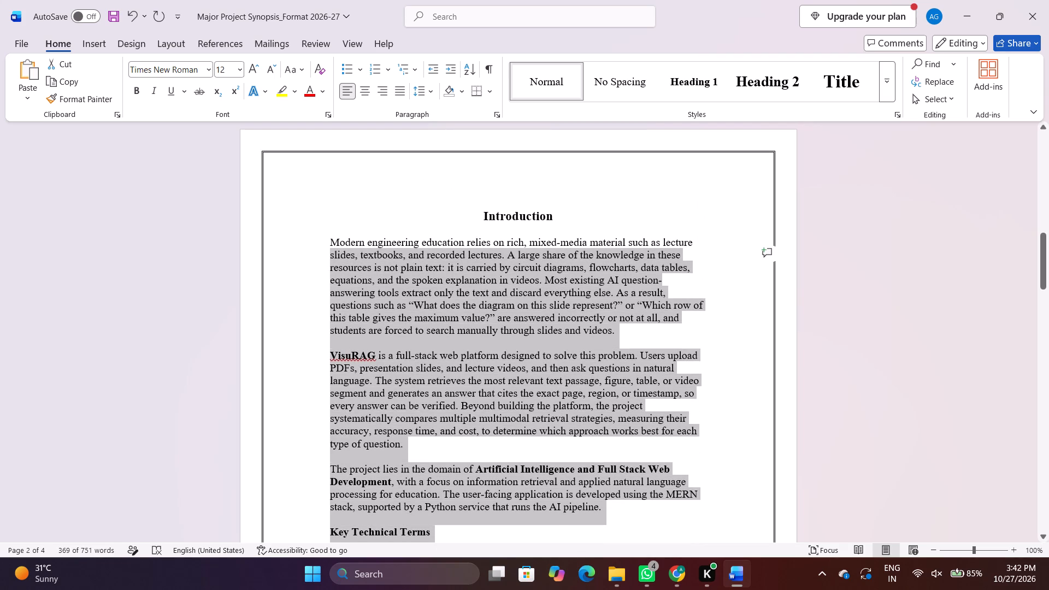
left_click(332, 243)
left_click(332, 243)
double_click(332, 243)
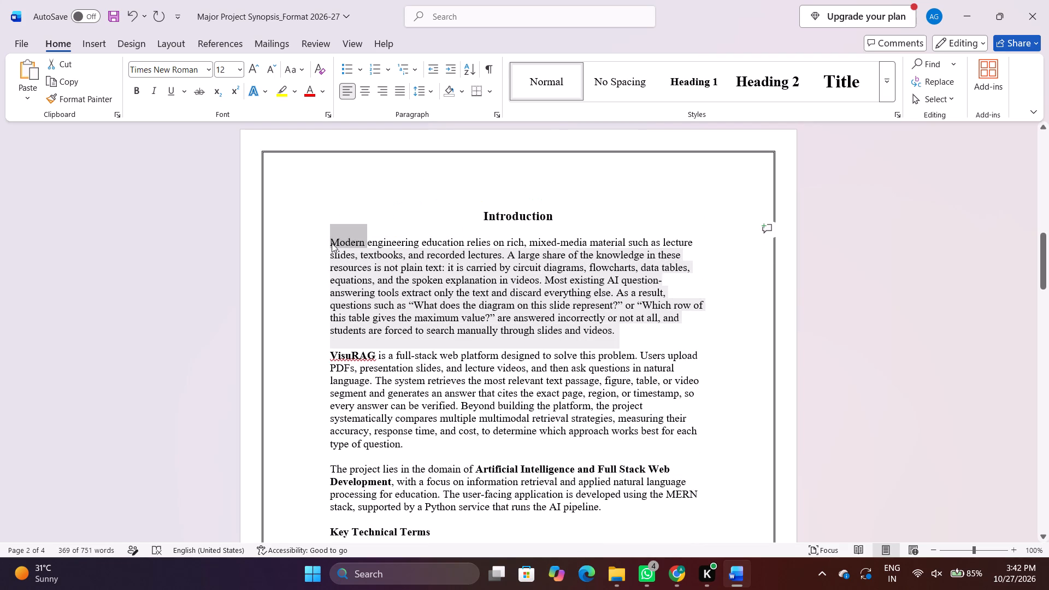
left_click(332, 243)
left_click_drag(332, 243, 456, 363)
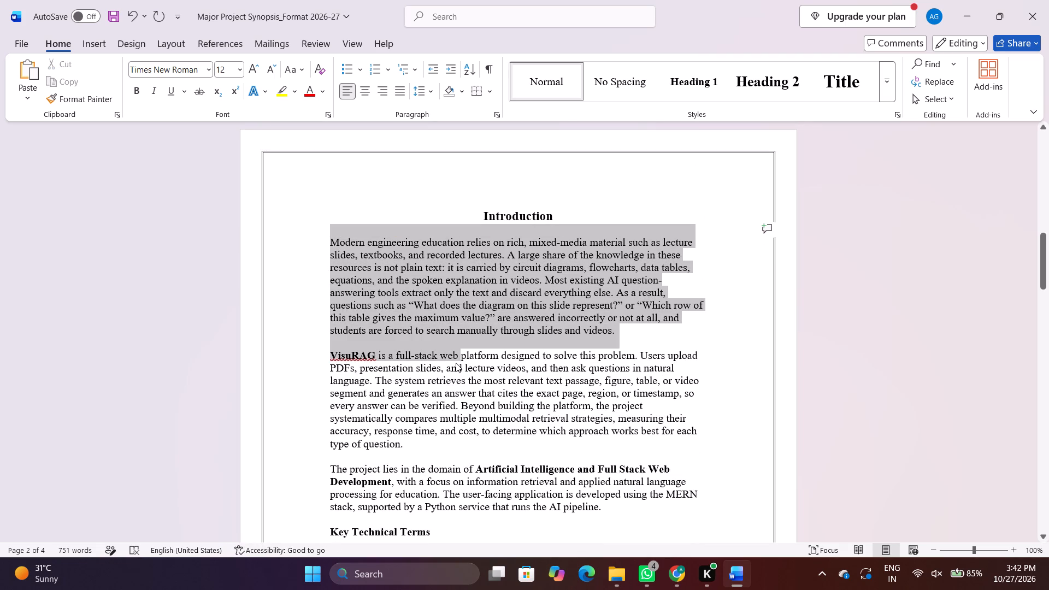
left_click_drag(456, 363, 485, 518)
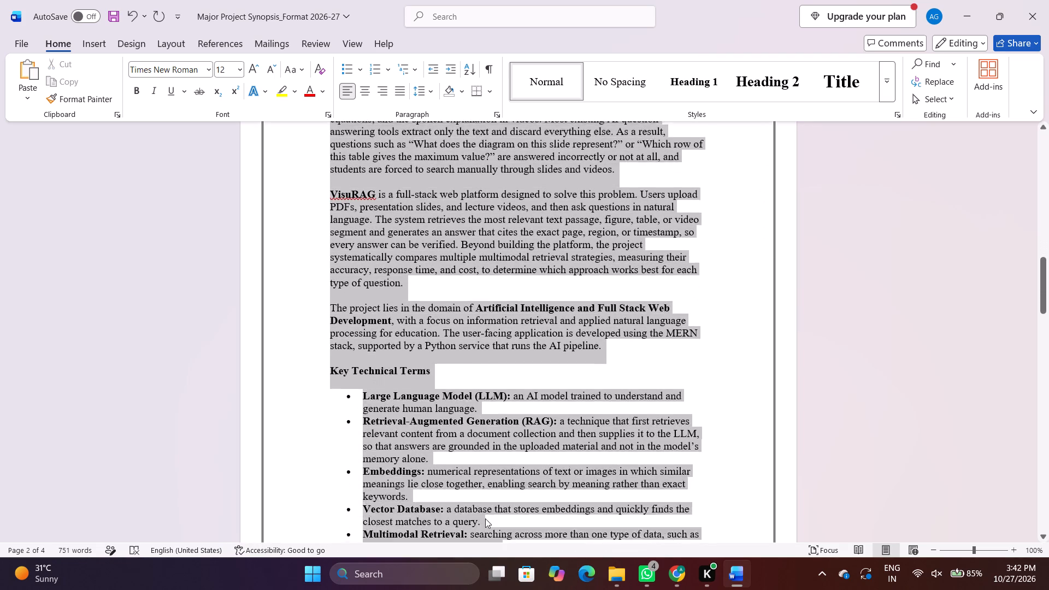
left_click_drag(485, 518, 472, 535)
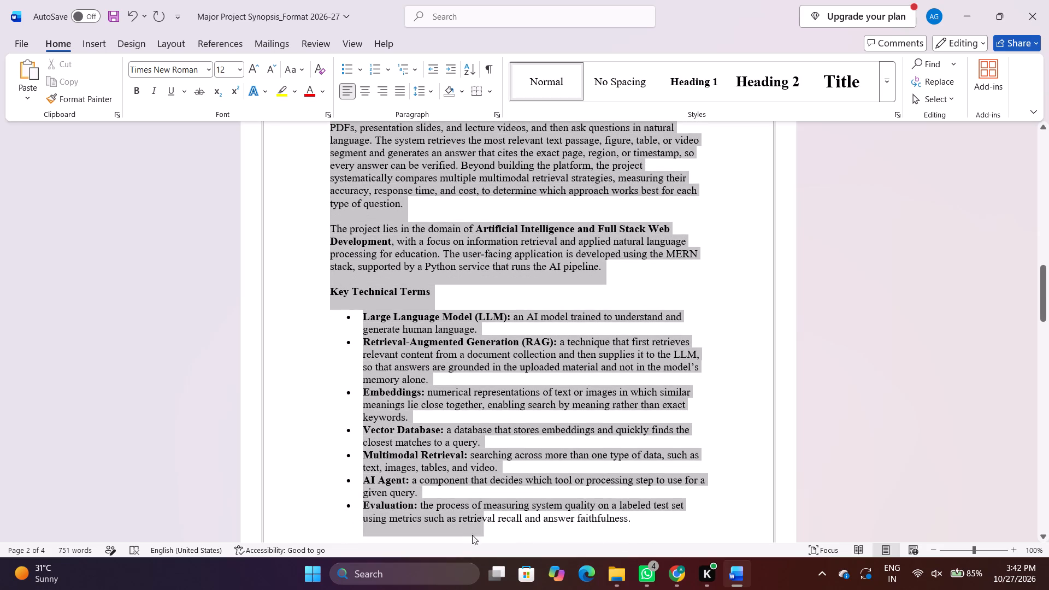
left_click_drag(472, 535, 630, 520)
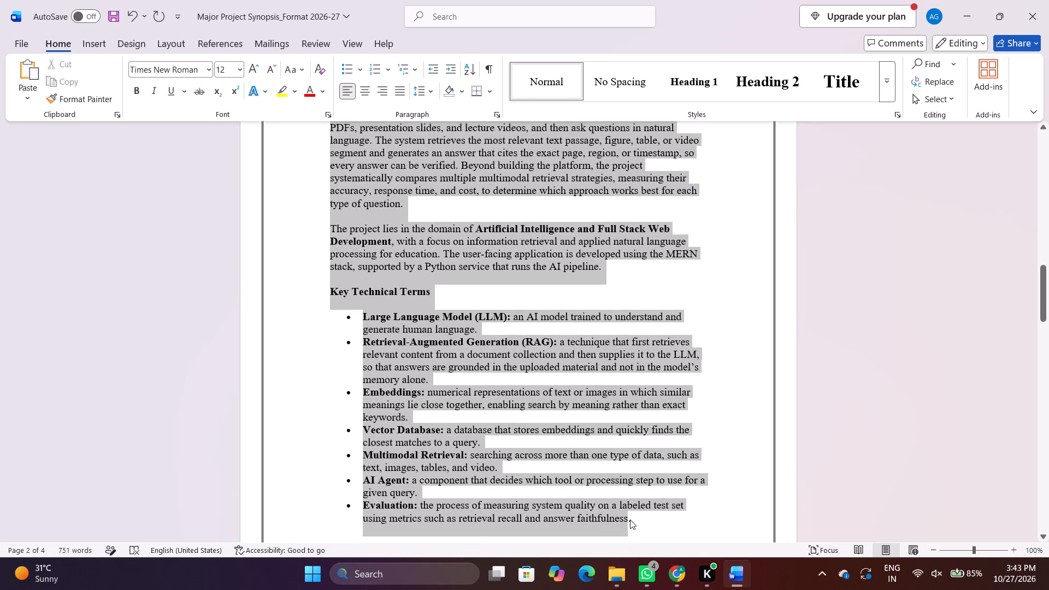
left_click_drag(630, 520, 632, 520)
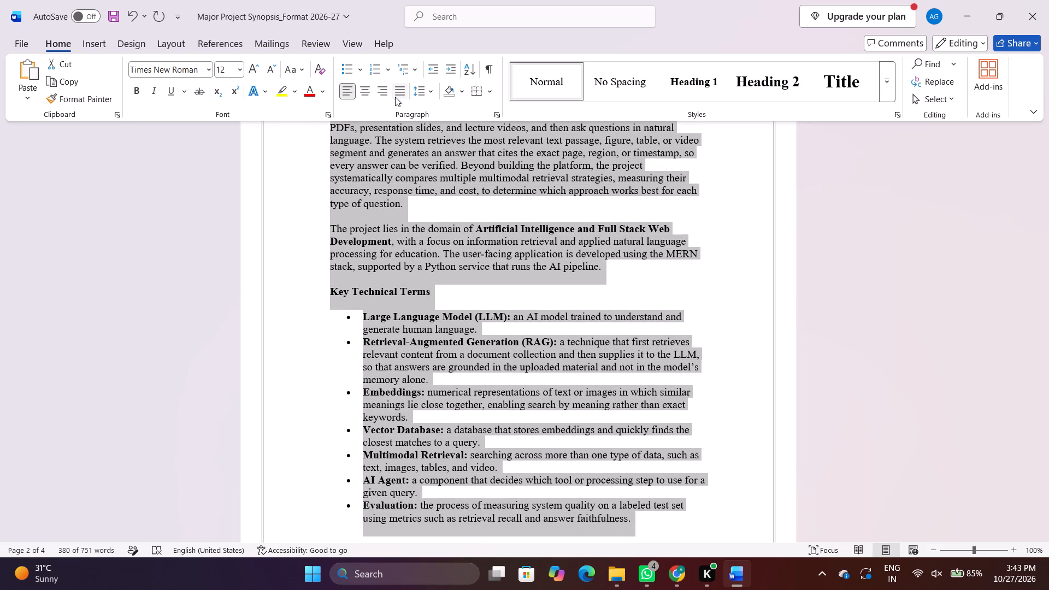
left_click(396, 94)
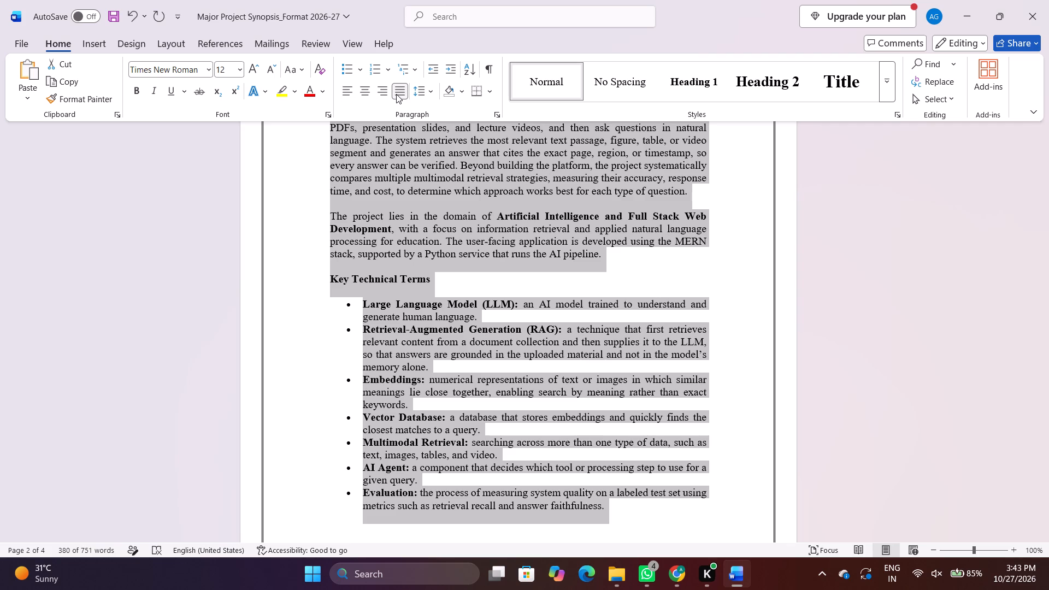
left_click(564, 226)
Replace the bold project name VisuRAG in the second Introduction paragraph with the placeholder XXXXXX.
scroll(564, 226, "down", 1)
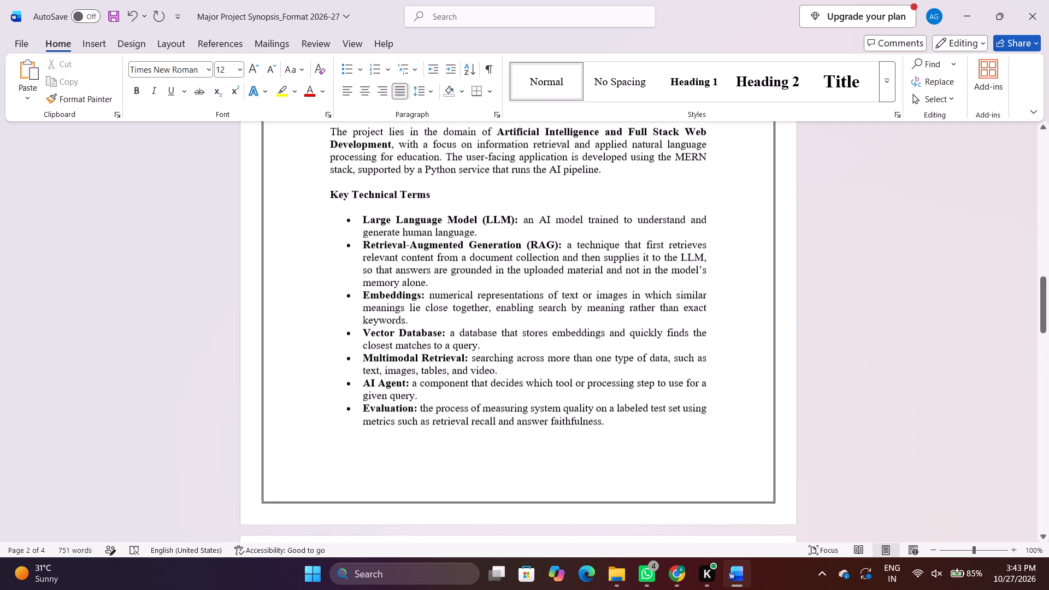
scroll(564, 226, "down", 1)
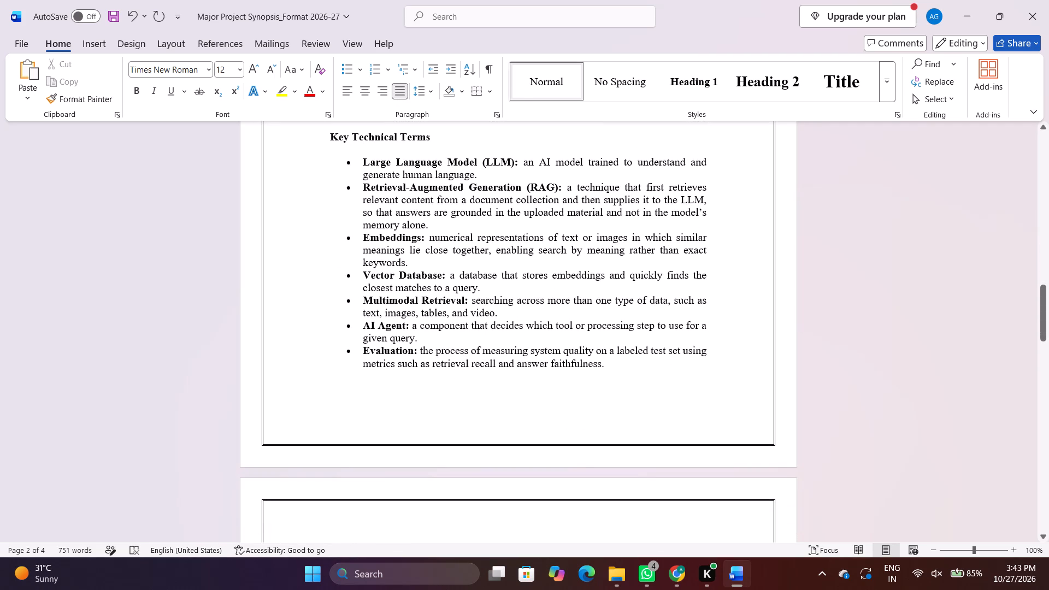
scroll(564, 226, "up", 3)
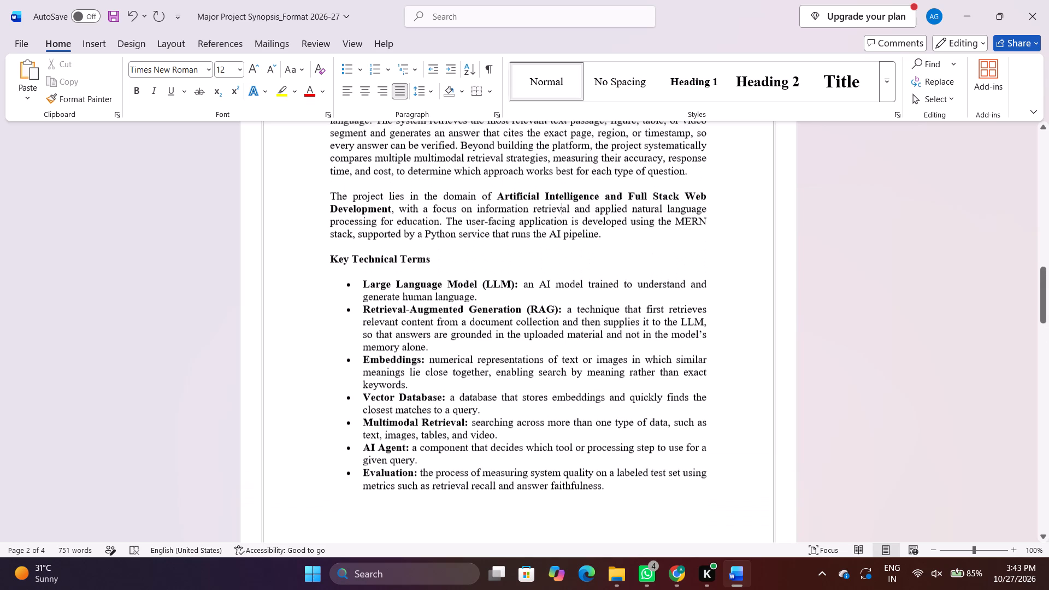
scroll(564, 226, "up", 2)
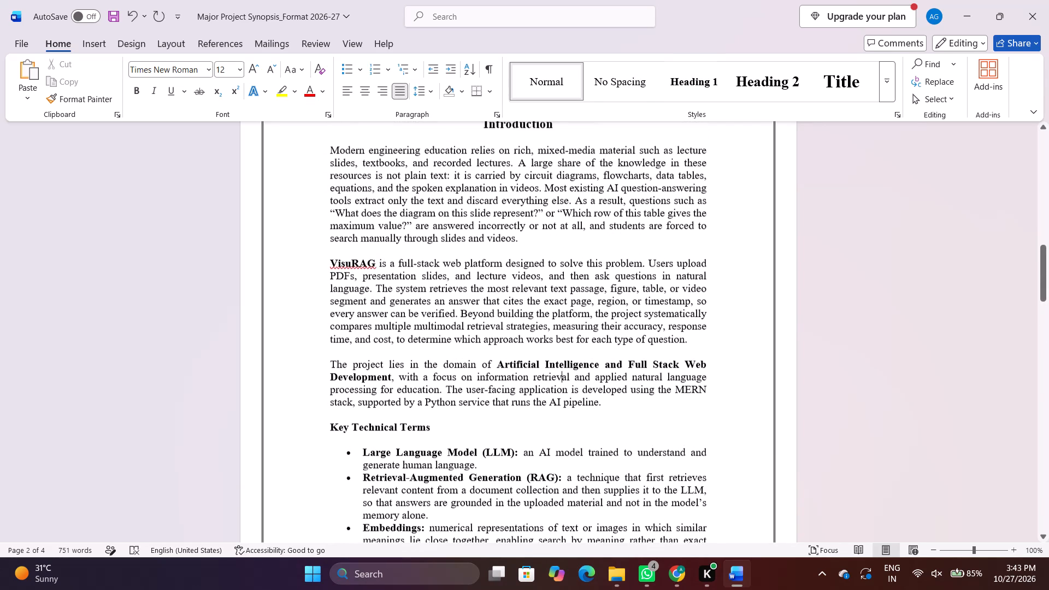
scroll(564, 226, "up", 1)
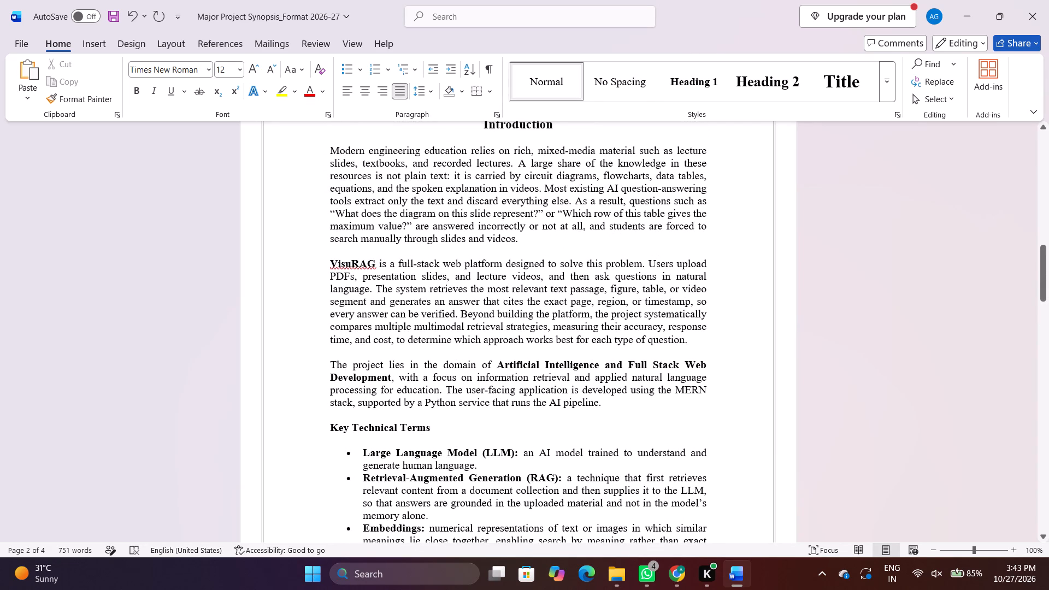
left_click_drag(375, 264, 330, 265)
left_click_drag(330, 265, 329, 265)
type("XXXXXX")
left_click(290, 324)
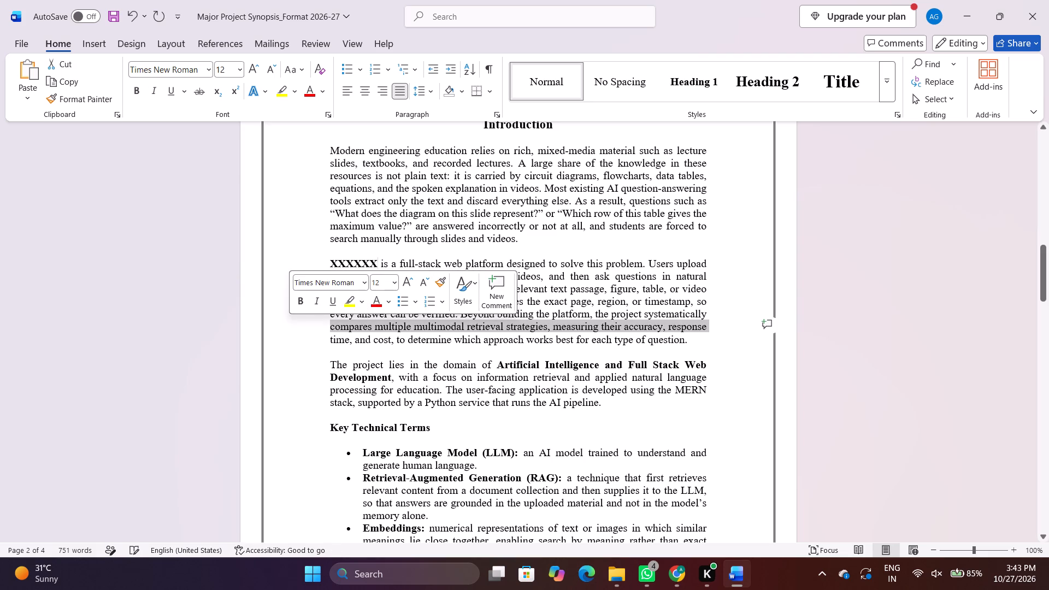
left_click(137, 181)
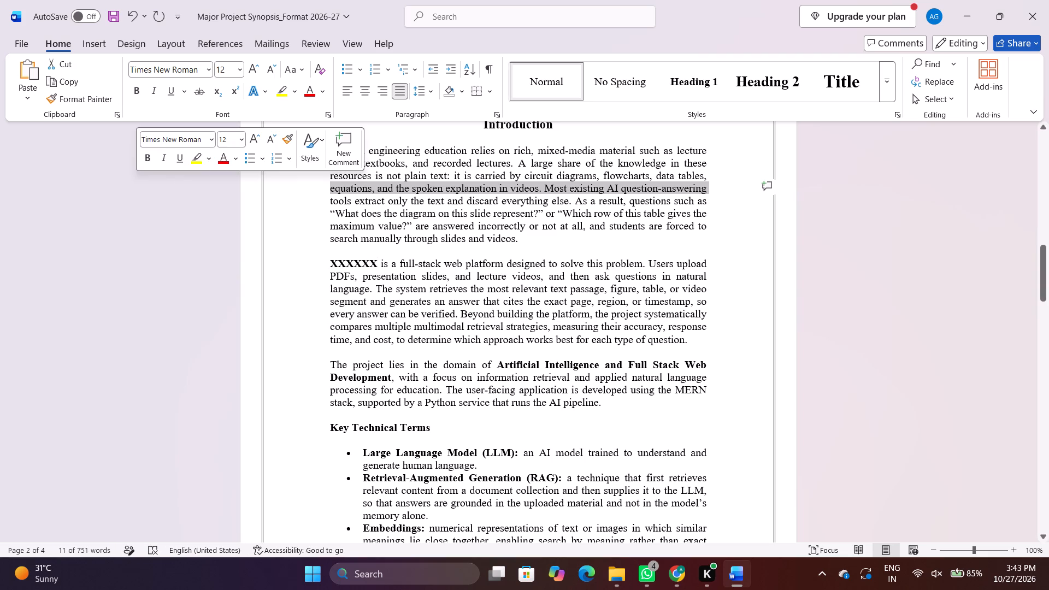
left_click(150, 255)
left_click(273, 357)
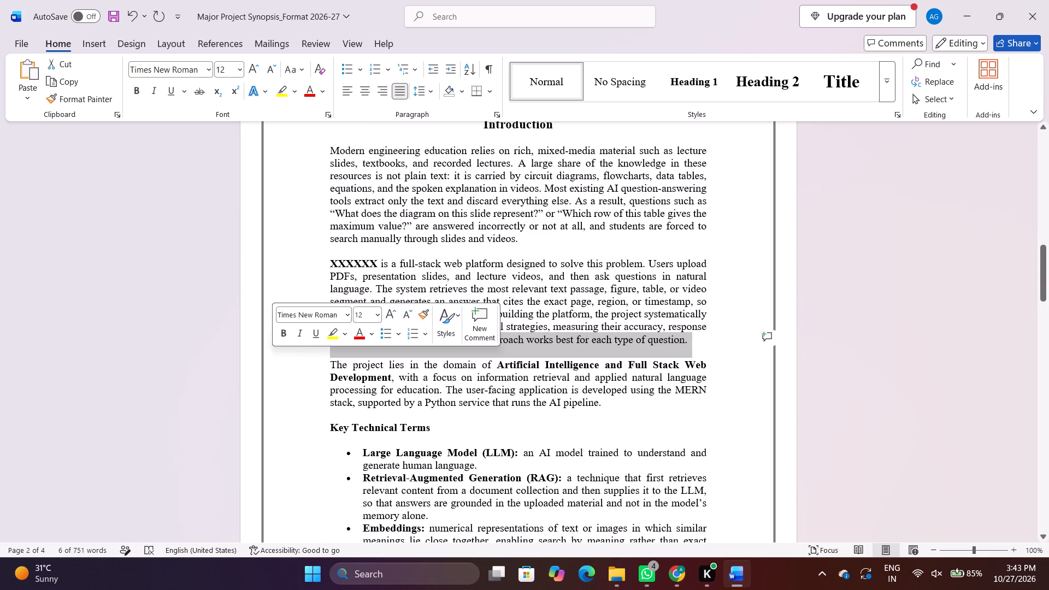
left_click(696, 427)
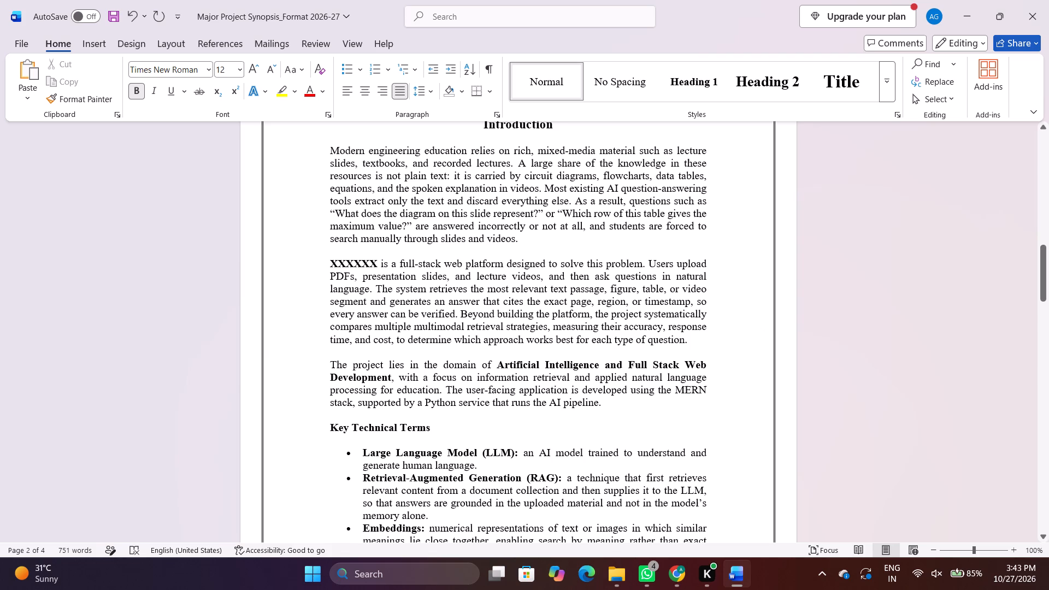
Delete the blank line above the centred Introduction heading and check the page's layout down to the last bullet.
scroll(370, 210, "up", 1)
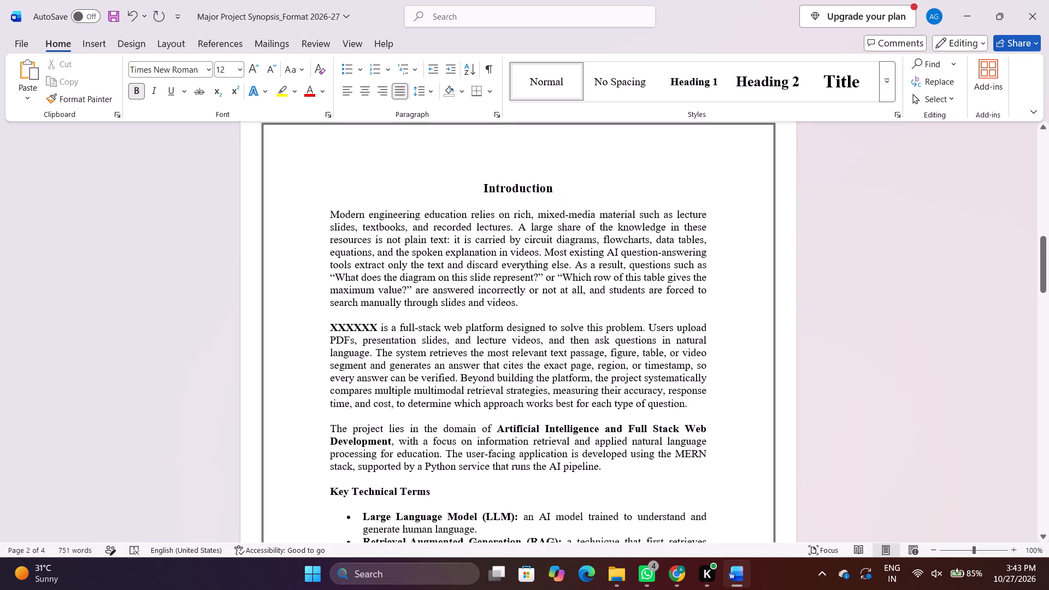
scroll(370, 210, "up", 1)
left_click(467, 214)
key("BackSpace")
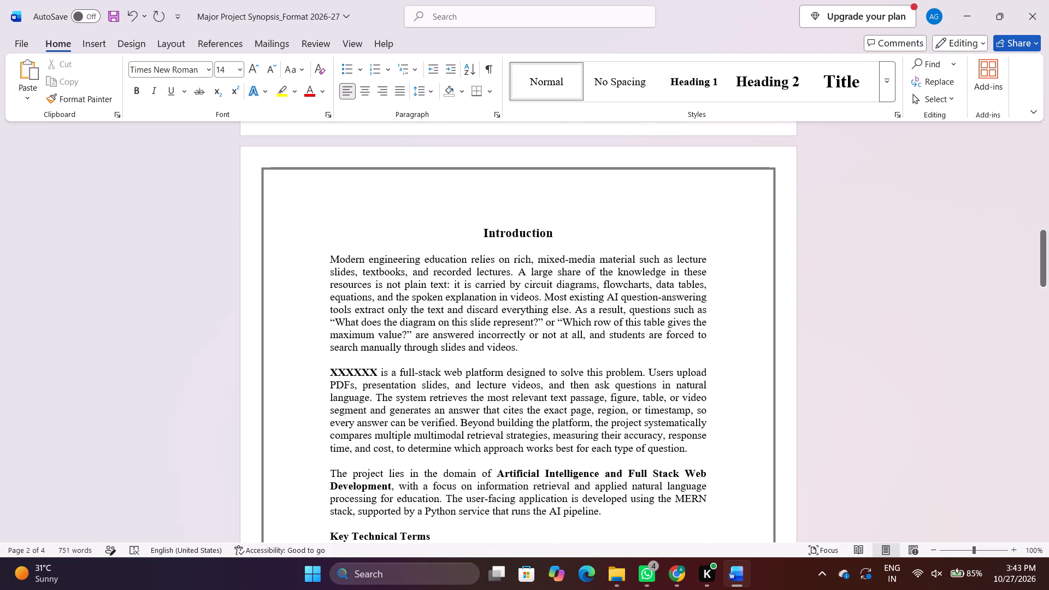
scroll(492, 273, "down", 2)
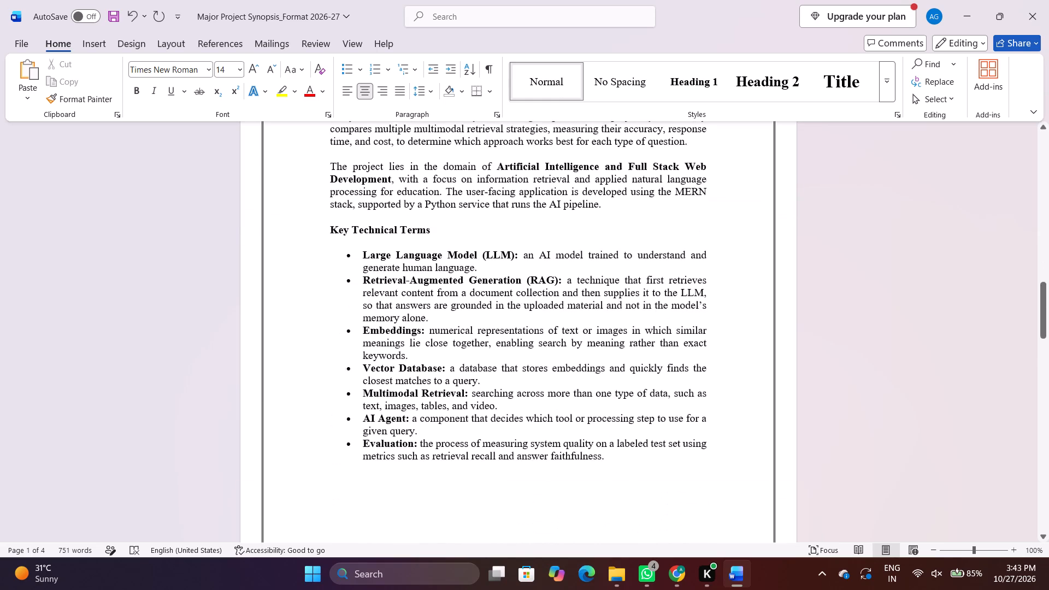
scroll(492, 273, "down", 2)
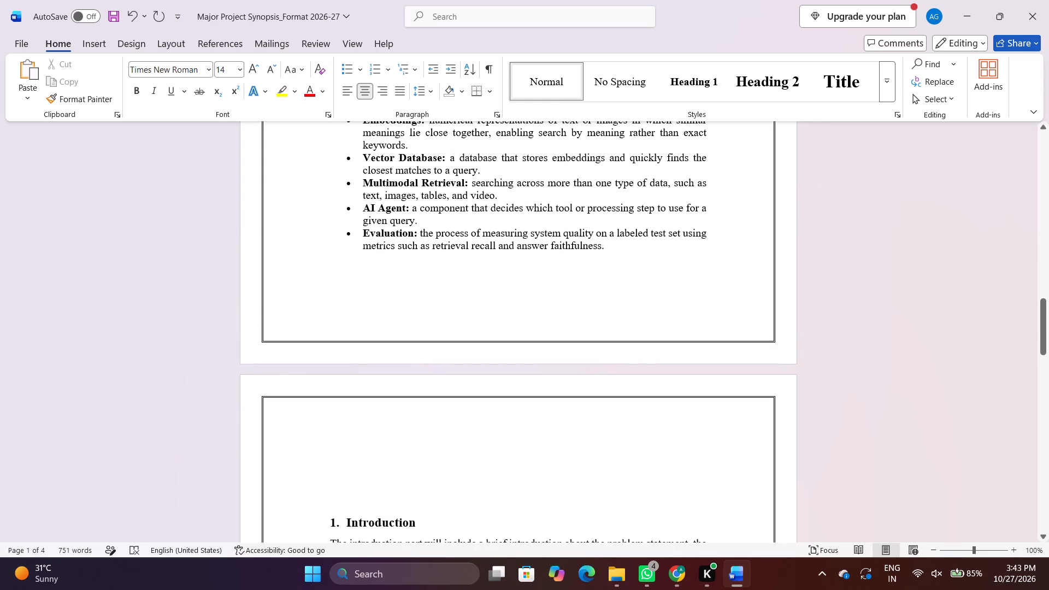
scroll(492, 273, "up", 2)
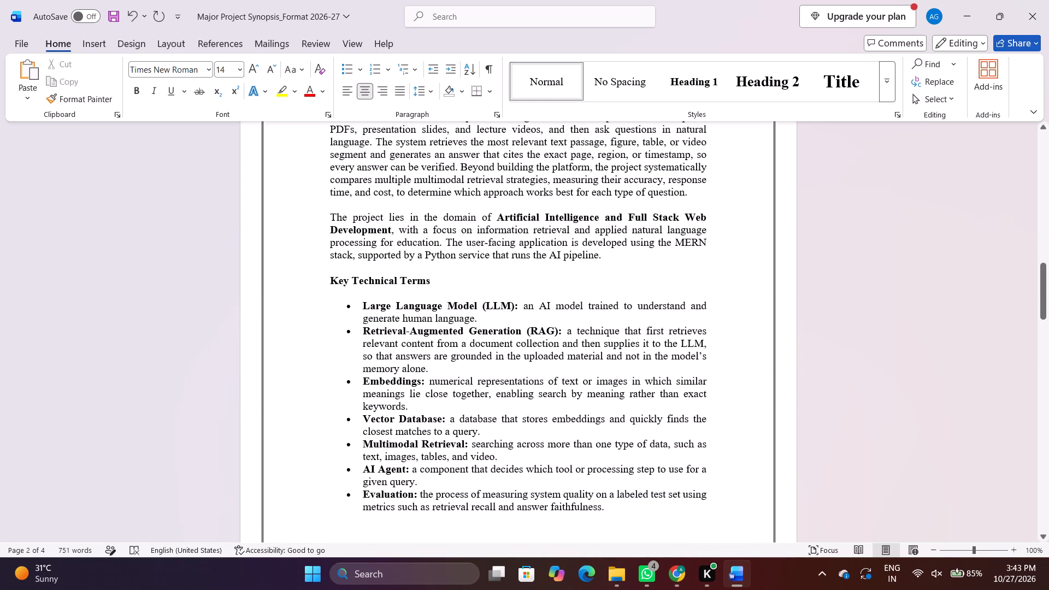
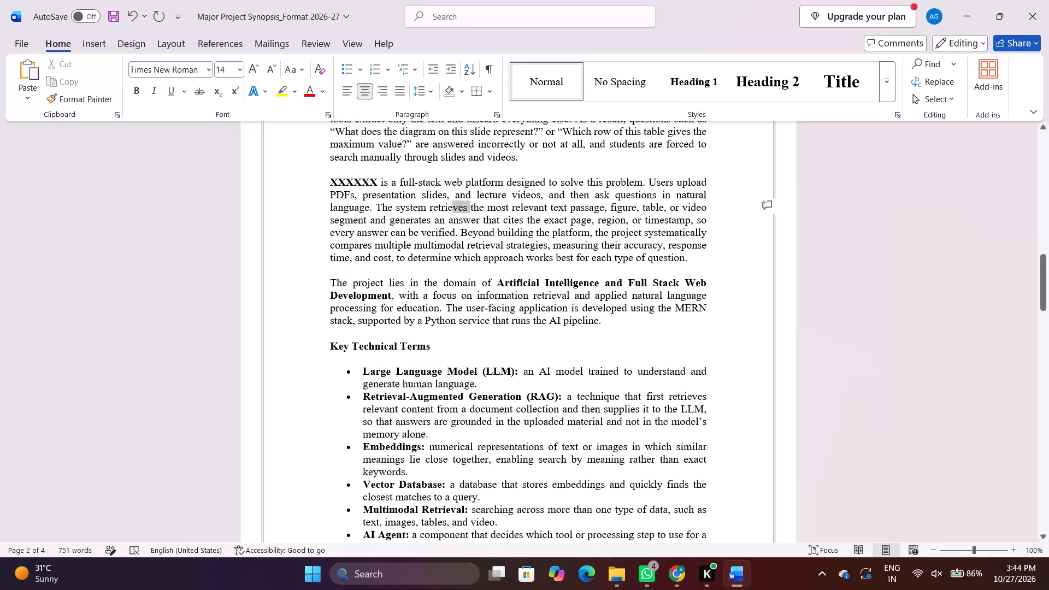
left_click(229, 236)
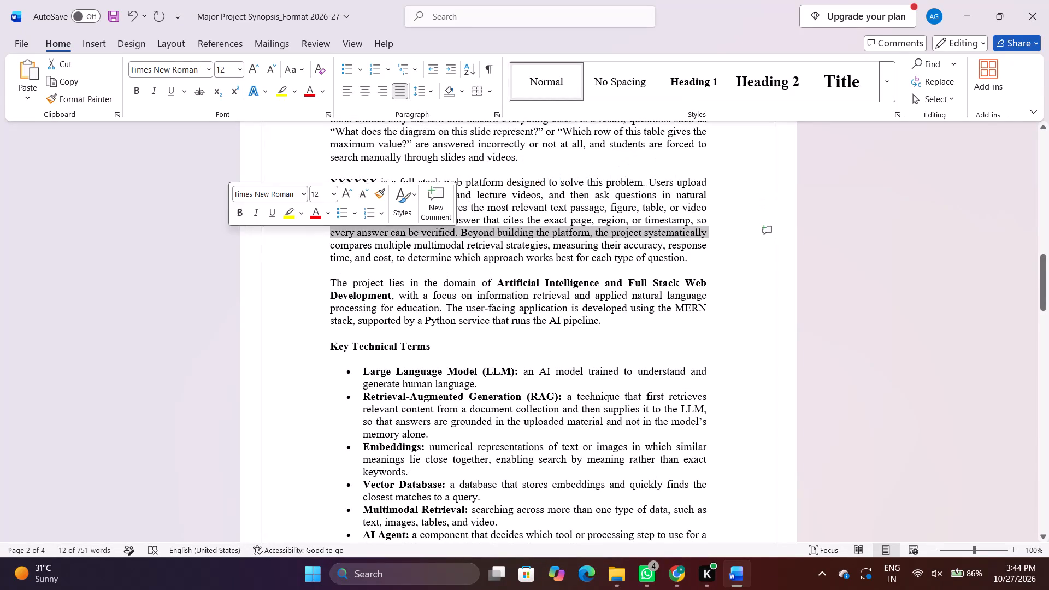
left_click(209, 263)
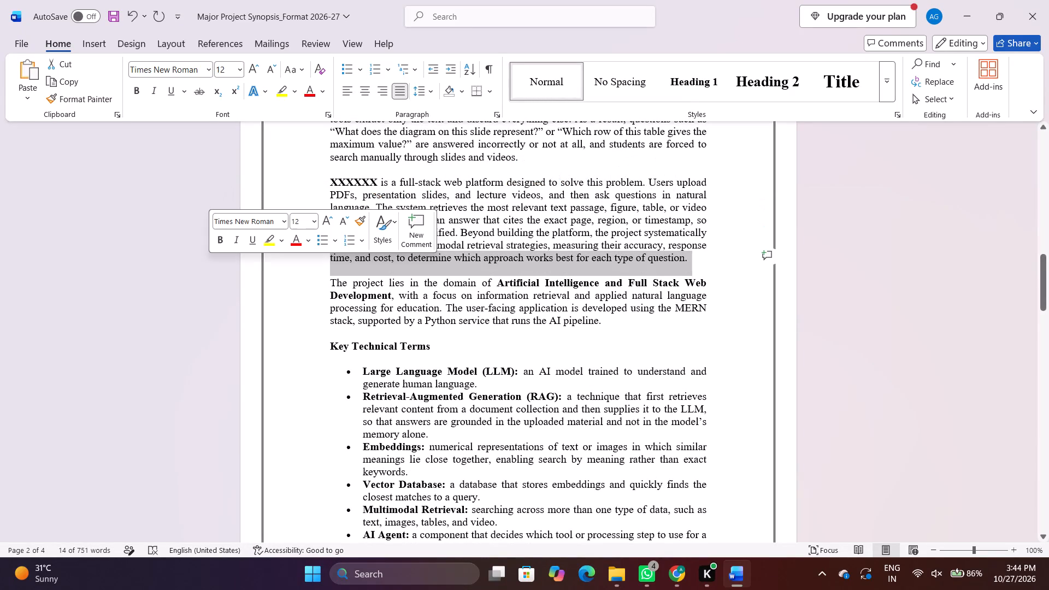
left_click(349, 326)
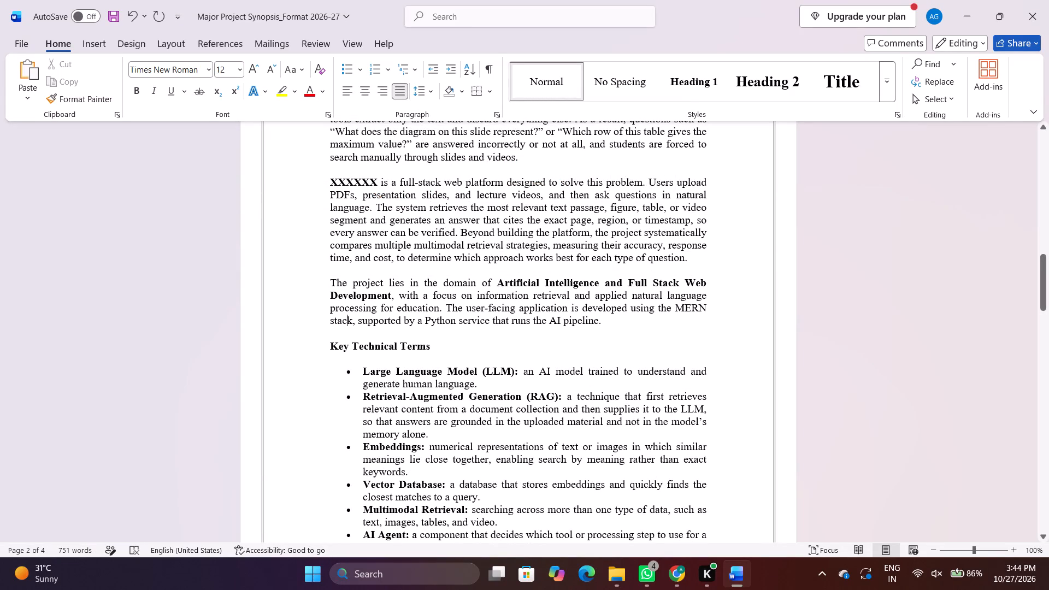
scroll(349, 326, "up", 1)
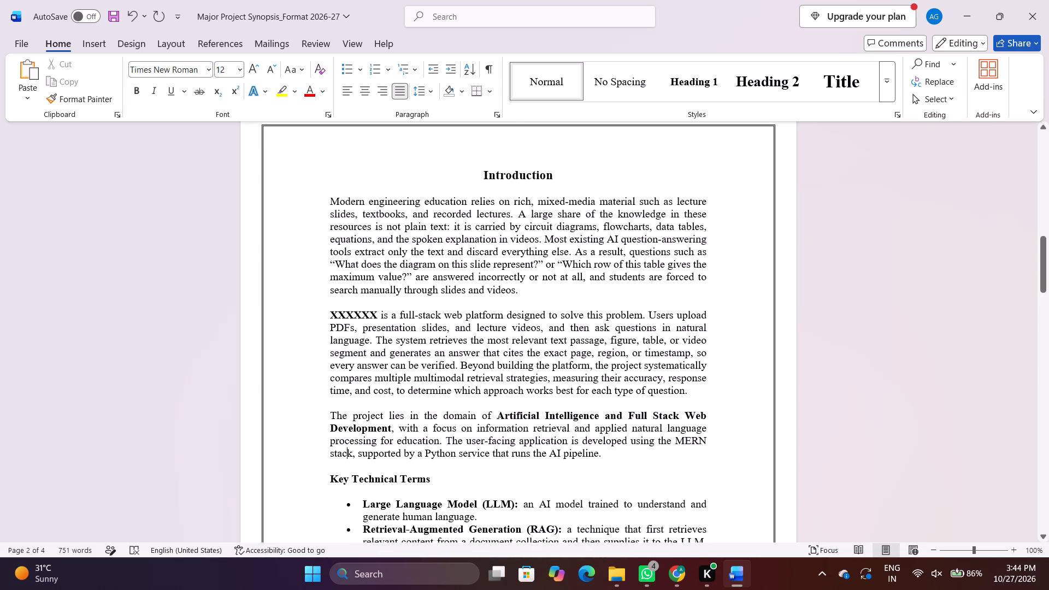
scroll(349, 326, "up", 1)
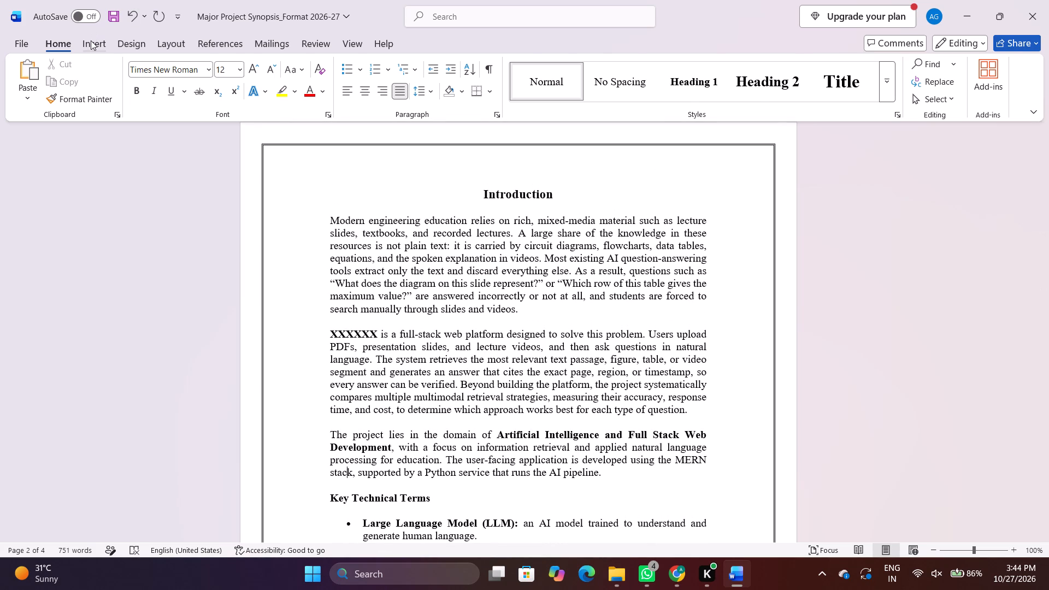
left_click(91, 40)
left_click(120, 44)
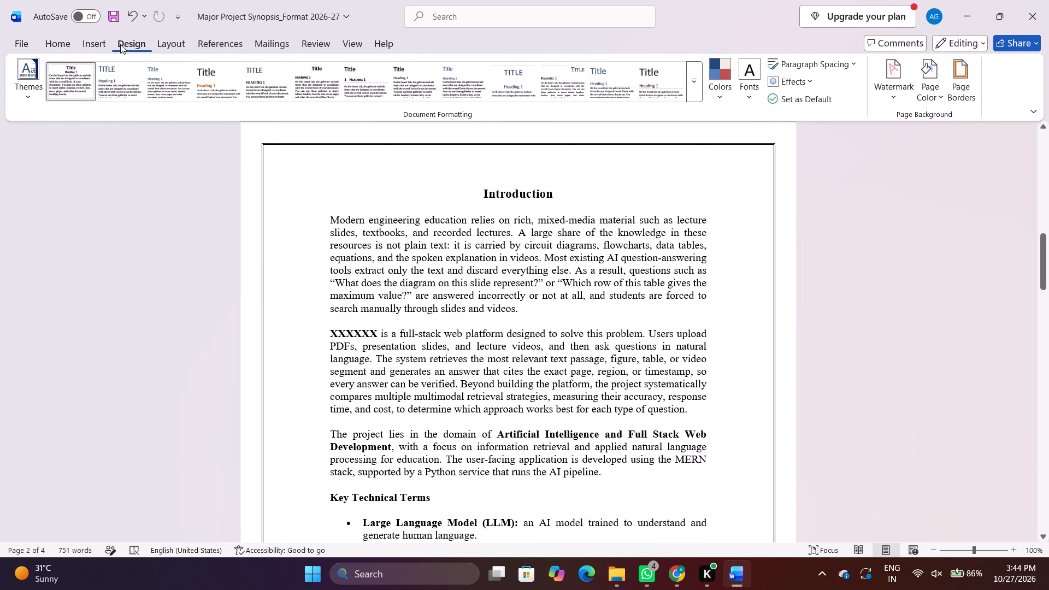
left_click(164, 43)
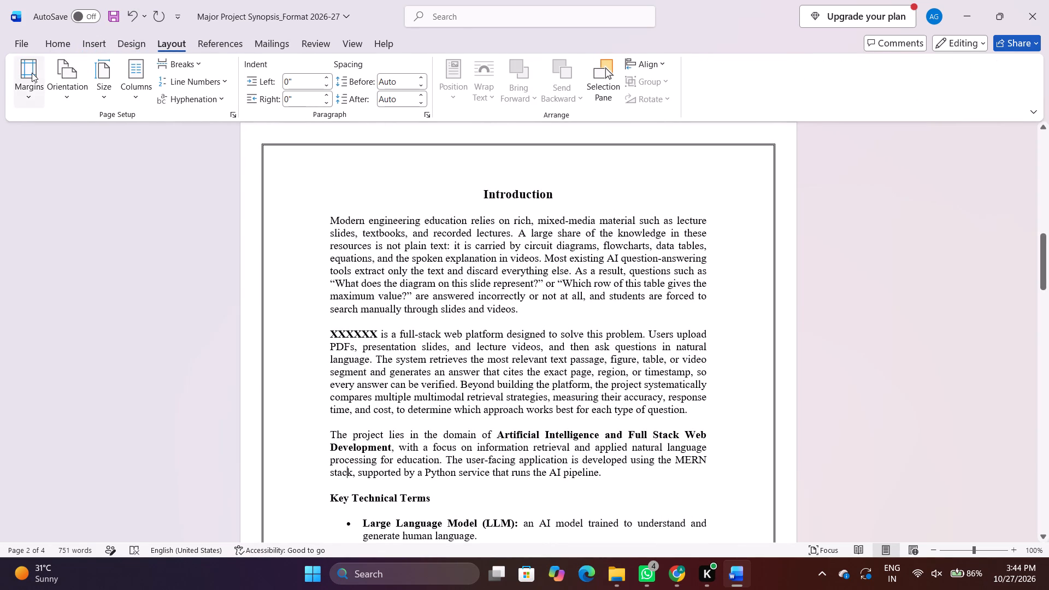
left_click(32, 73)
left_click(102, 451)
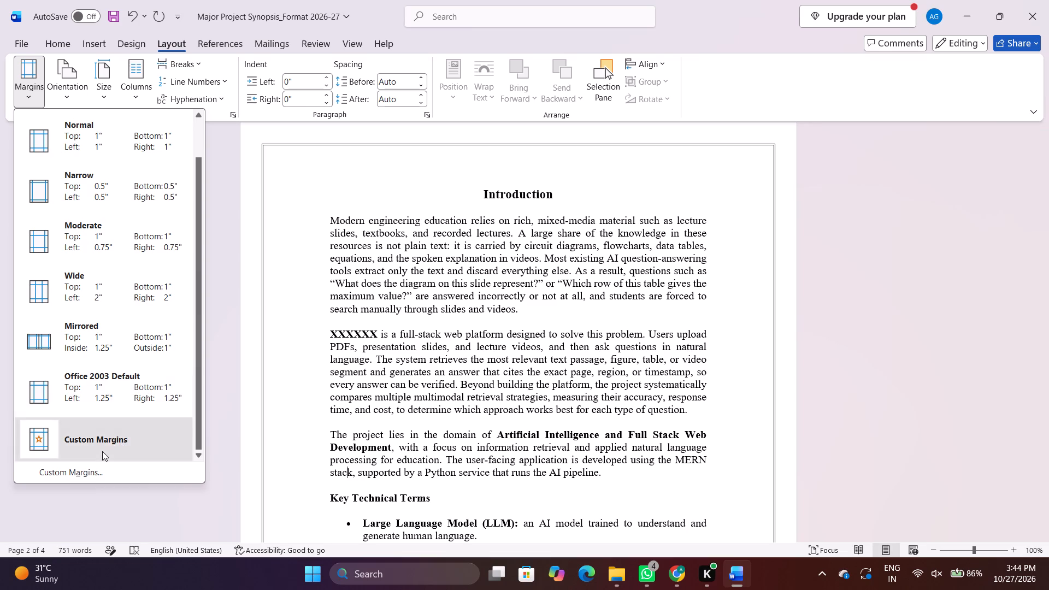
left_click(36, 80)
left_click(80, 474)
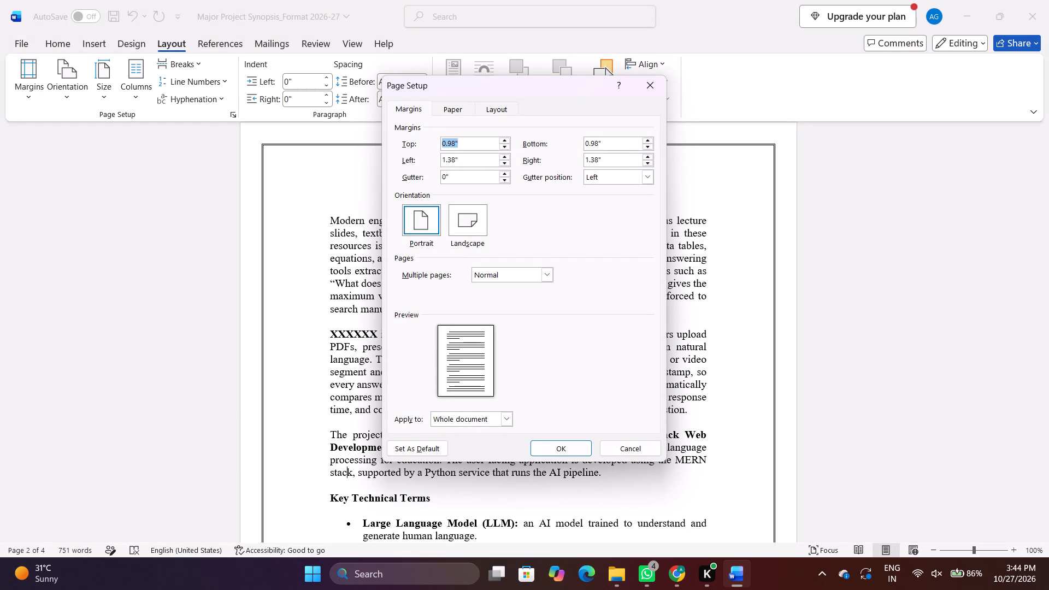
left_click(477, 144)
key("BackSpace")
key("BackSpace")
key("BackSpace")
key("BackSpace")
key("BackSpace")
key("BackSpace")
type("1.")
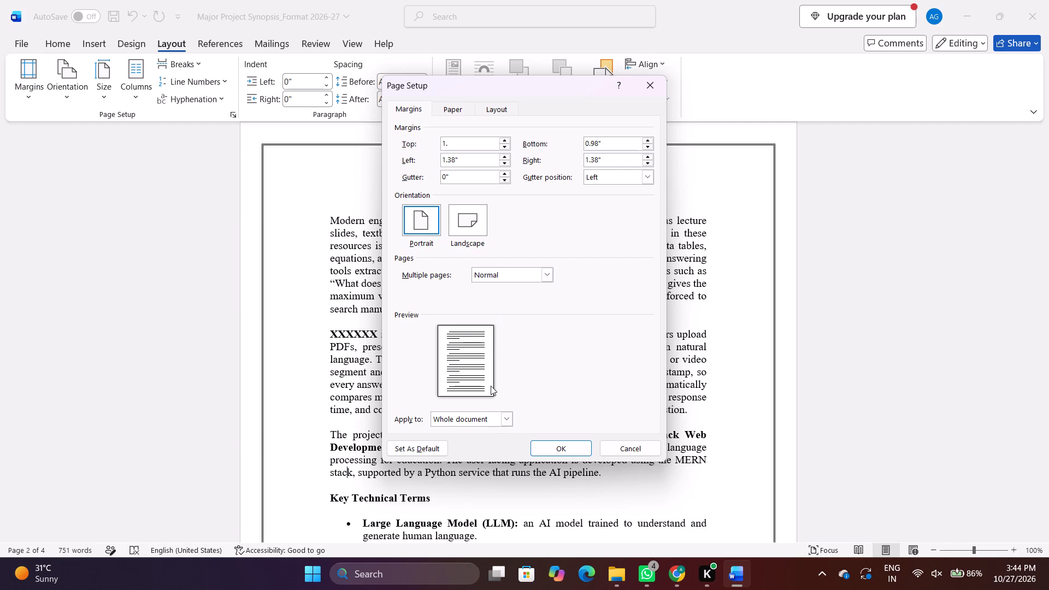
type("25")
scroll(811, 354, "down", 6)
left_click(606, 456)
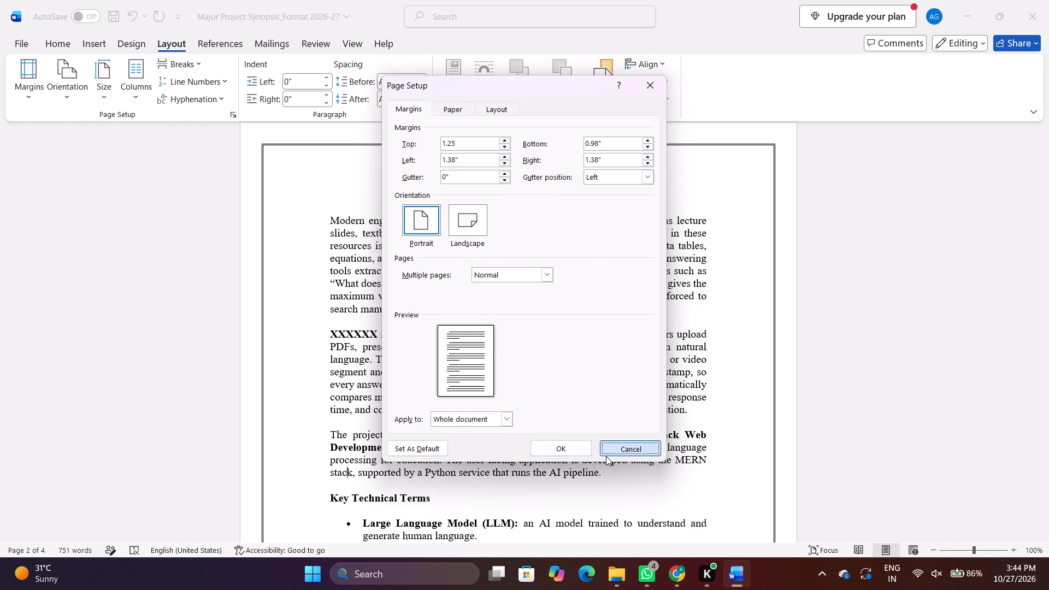
Copy the 2.54 margin value from the Guidelines on the last page and set the document's top margin to 2.54 cm.
scroll(606, 456, "down", 10)
scroll(606, 456, "up", 2)
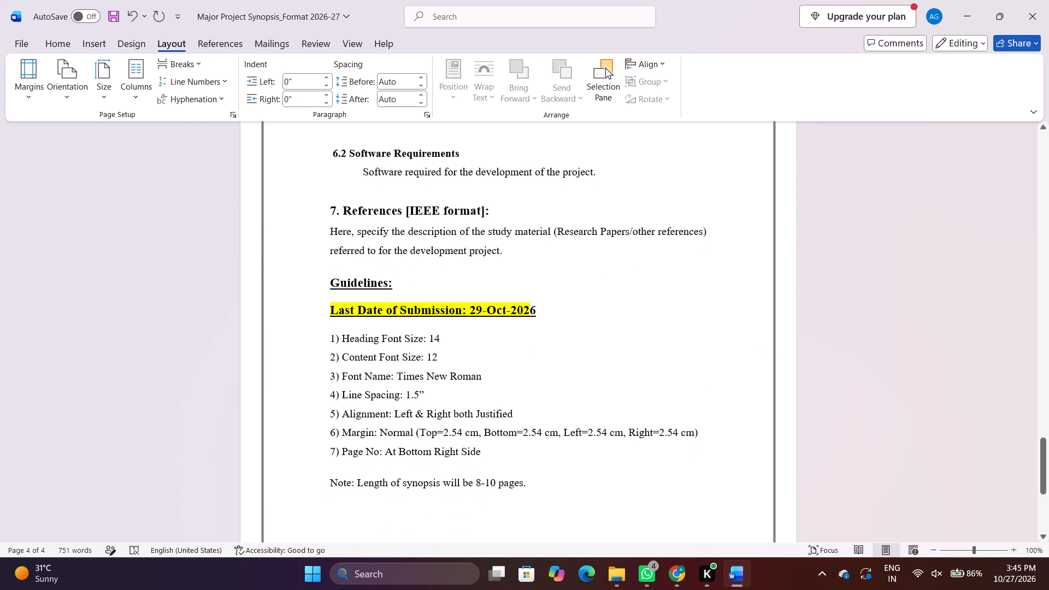
left_click_drag(442, 434, 463, 434)
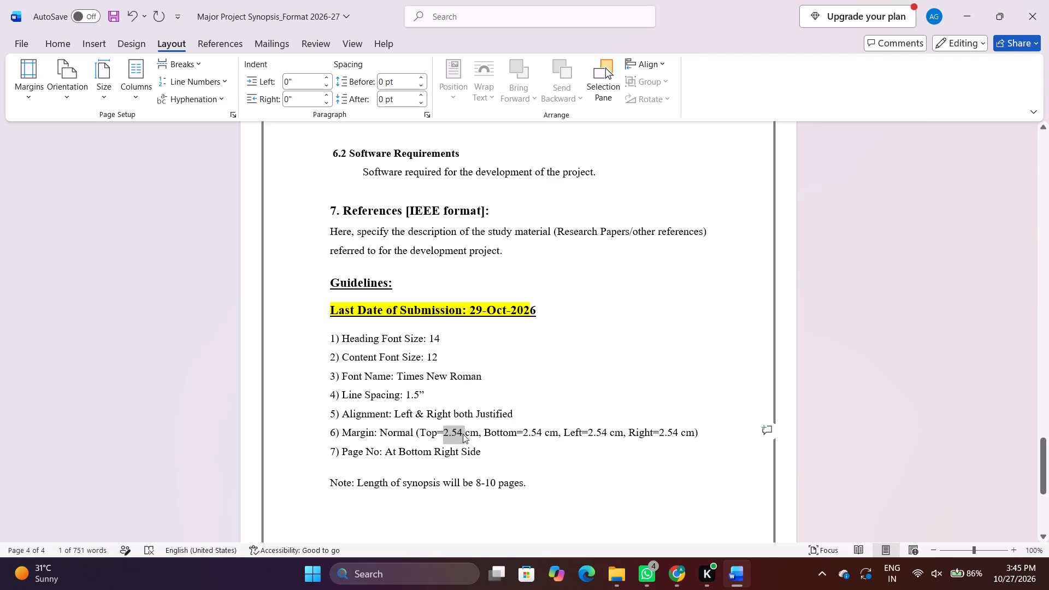
key("ctrl+c")
key("ctrl+c")
key("ctrl+c")
left_click(31, 71)
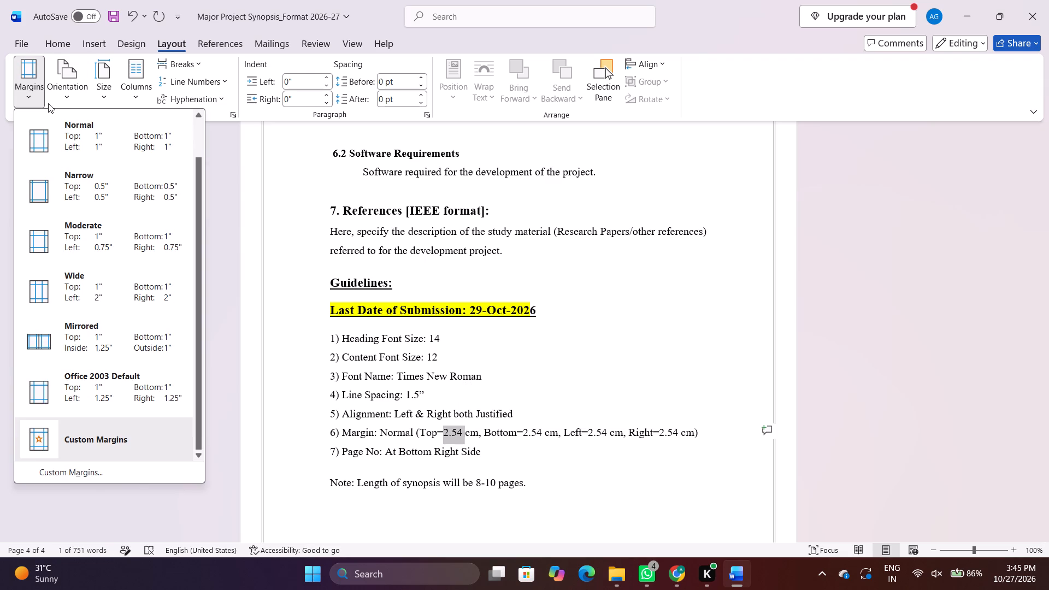
left_click(85, 467)
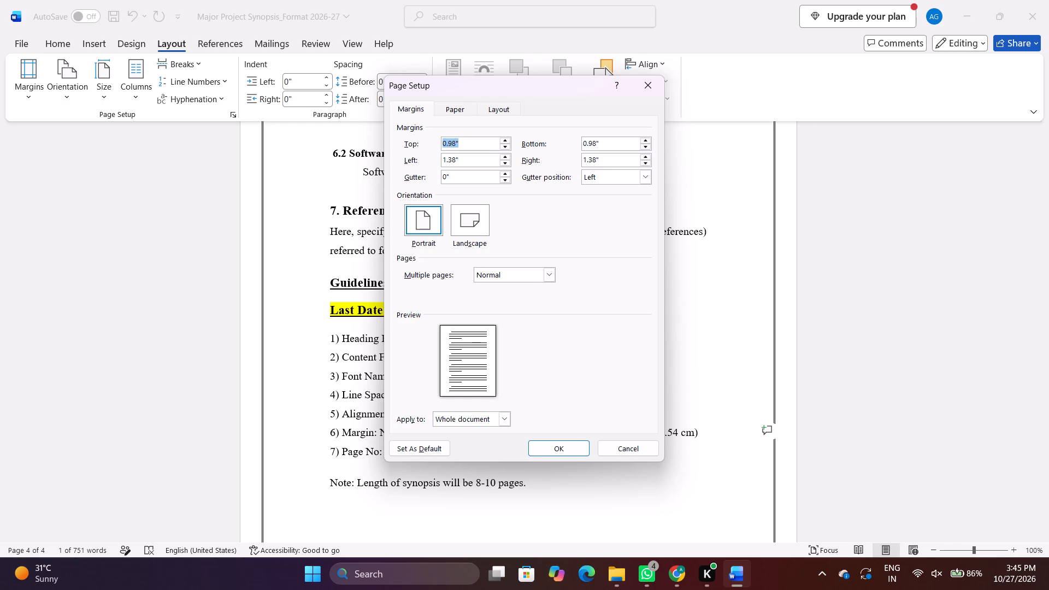
key("ctrl+v")
key("BackSpace")
type("CM")
key("BackSpace")
key("BackSpace")
type("cm")
Set the left, bottom and right margins to 2.54 cm and apply the margins to the whole document.
left_click_drag(476, 162, 433, 168)
type("2.54")
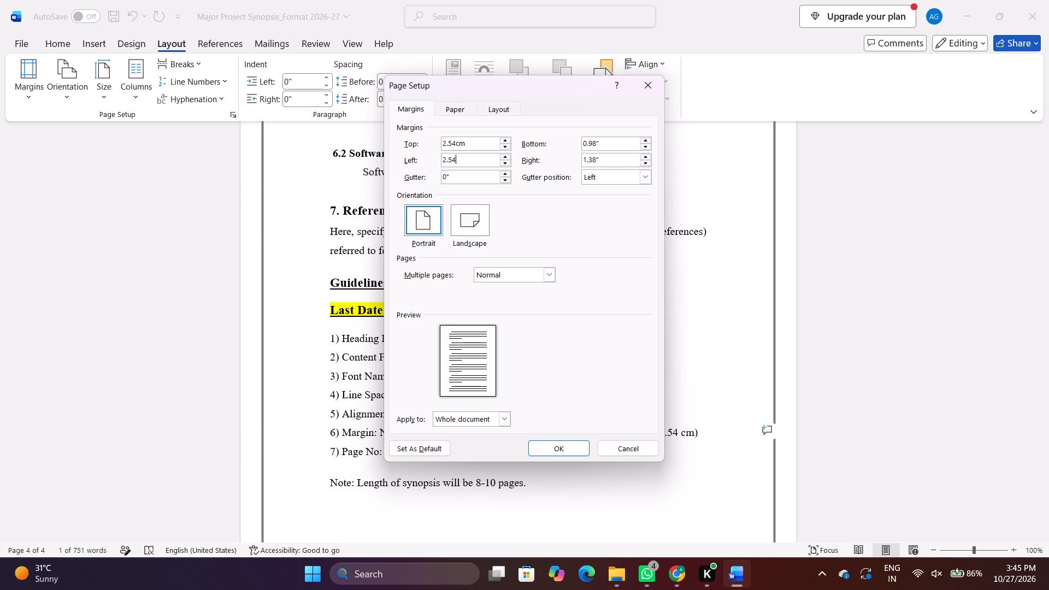
type("cm")
left_click_drag(620, 143, 562, 151)
type("2.54")
type("cm")
left_click_drag(605, 159, 588, 160)
left_click_drag(588, 160, 588, 160)
key("BackSpace")
key("BackSpace")
key("BackSpace")
type("2.")
type("54")
type("cm")
key("Return")
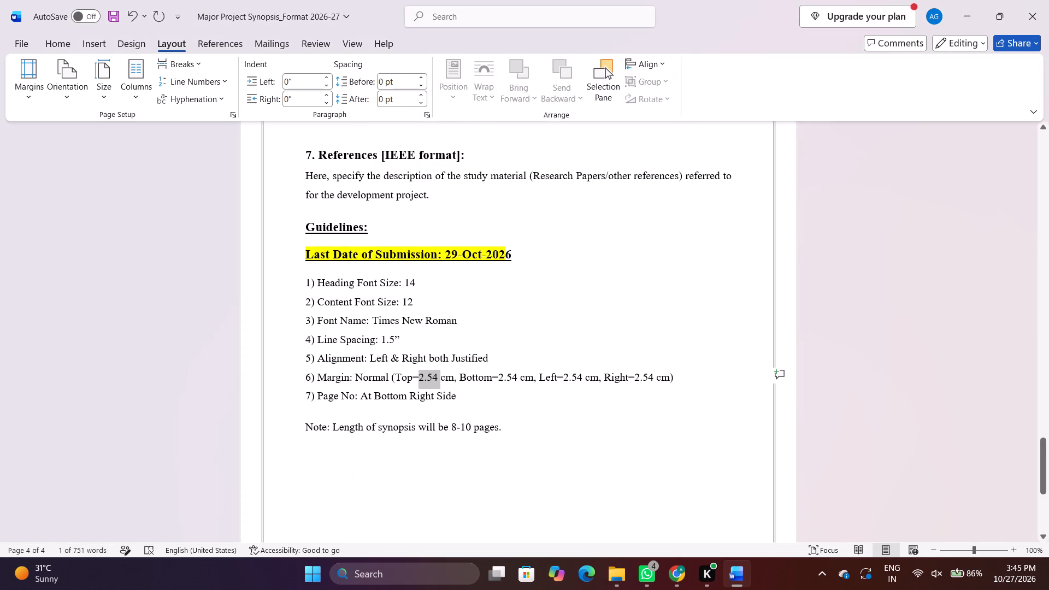
Examine the Introduction page from its heading to the bottom border to see how the text fits the new margins.
scroll(666, 328, "up", 6)
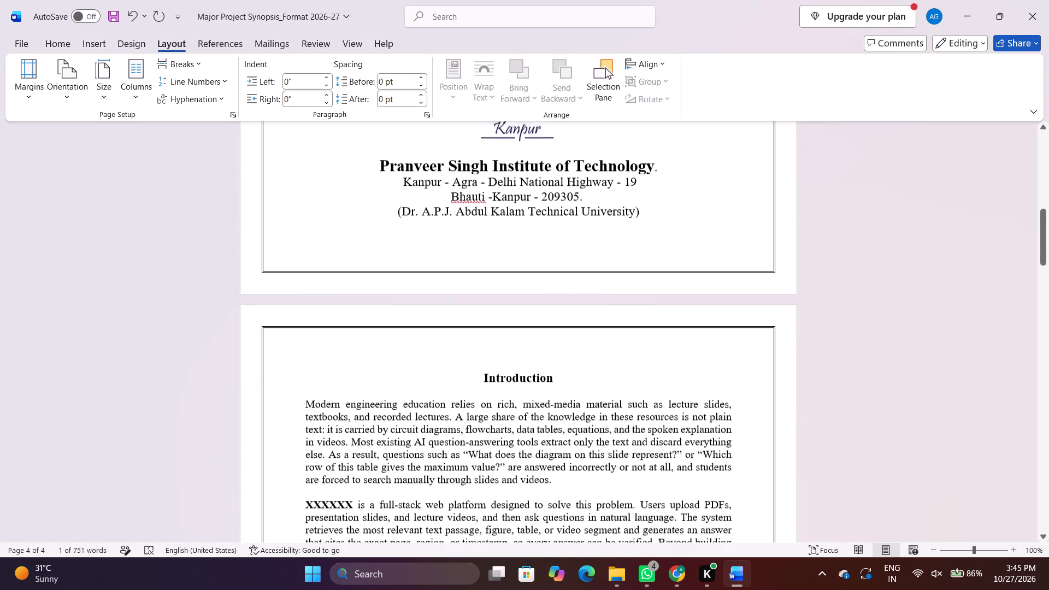
scroll(666, 328, "up", 2)
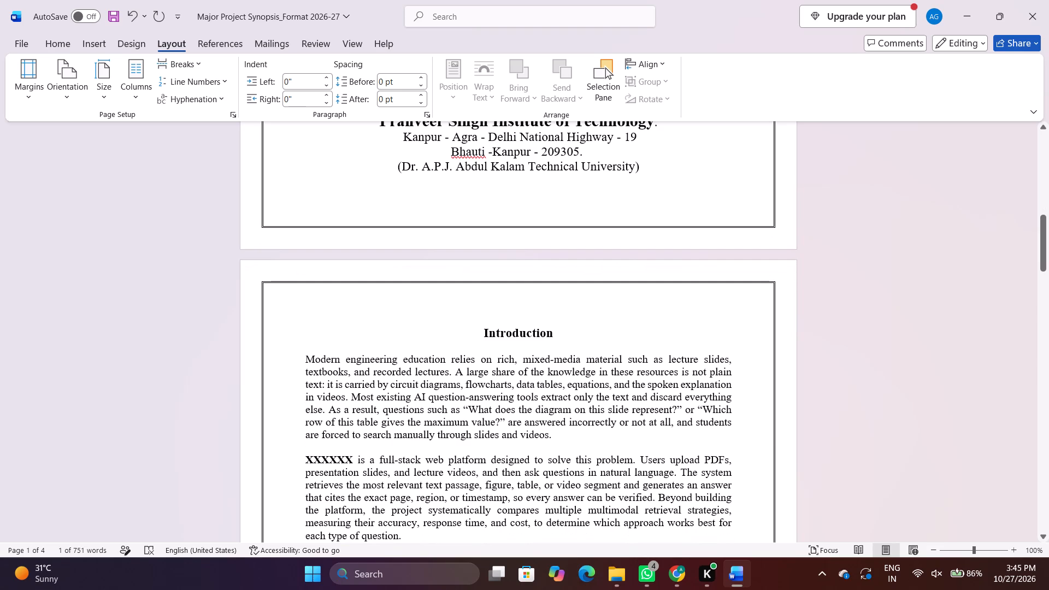
scroll(666, 328, "down", 3)
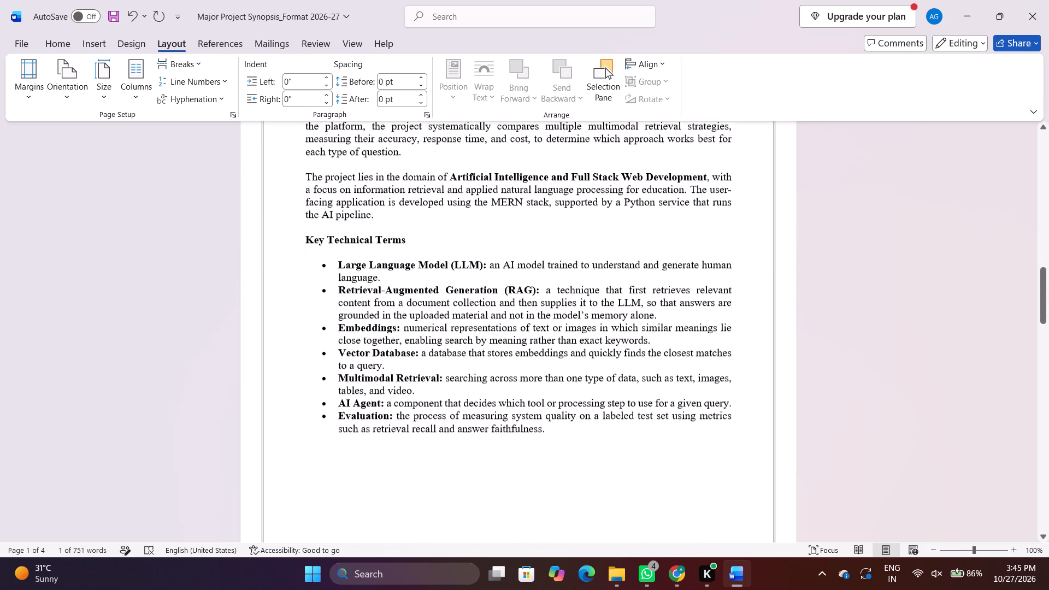
scroll(666, 328, "down", 1)
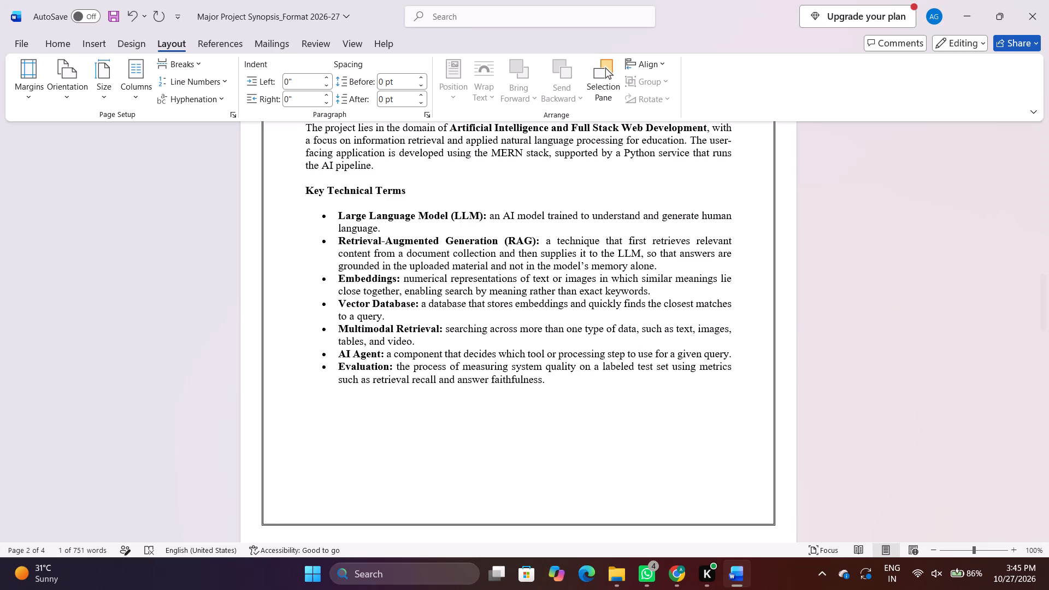
scroll(666, 328, "down", 2)
scroll(666, 328, "up", 3)
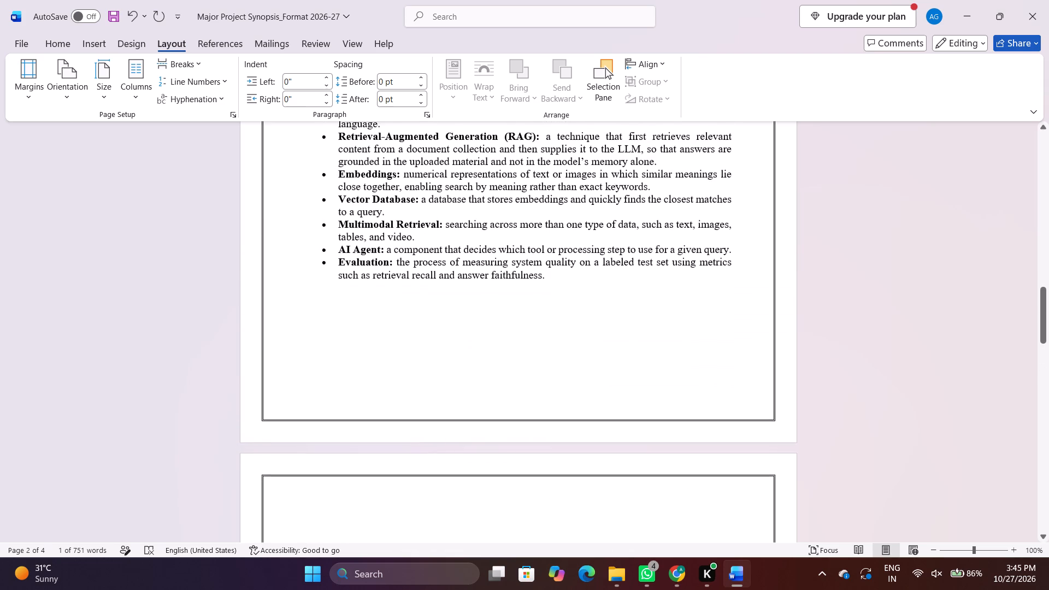
Set the Introduction body, from the first paragraph to the last bullet, to 0 pt spacing before and 1.5 pt spacing after.
left_click_drag(553, 283, 296, 102)
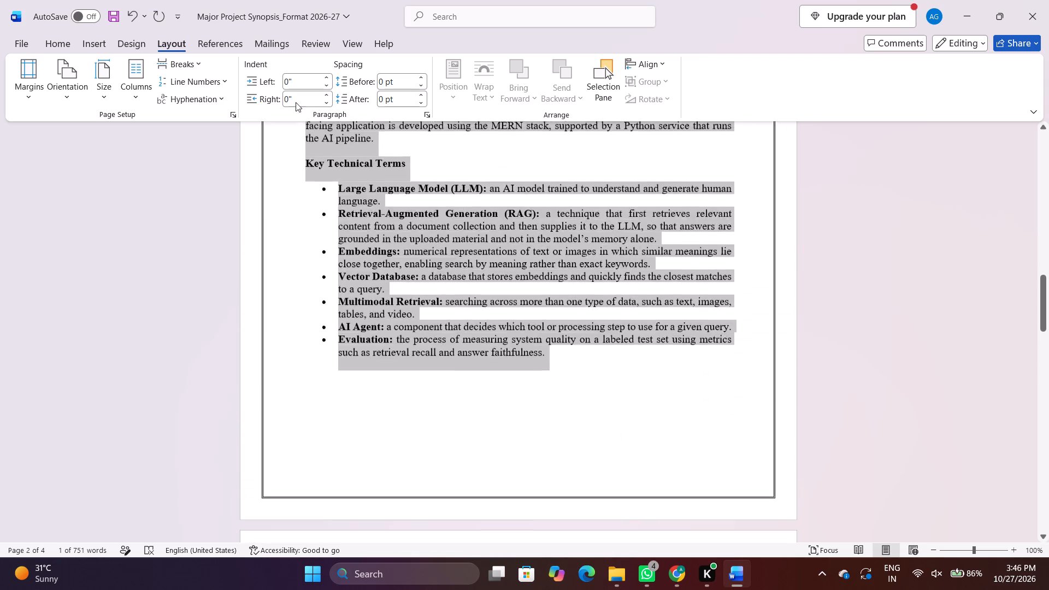
left_click_drag(296, 102, 305, 173)
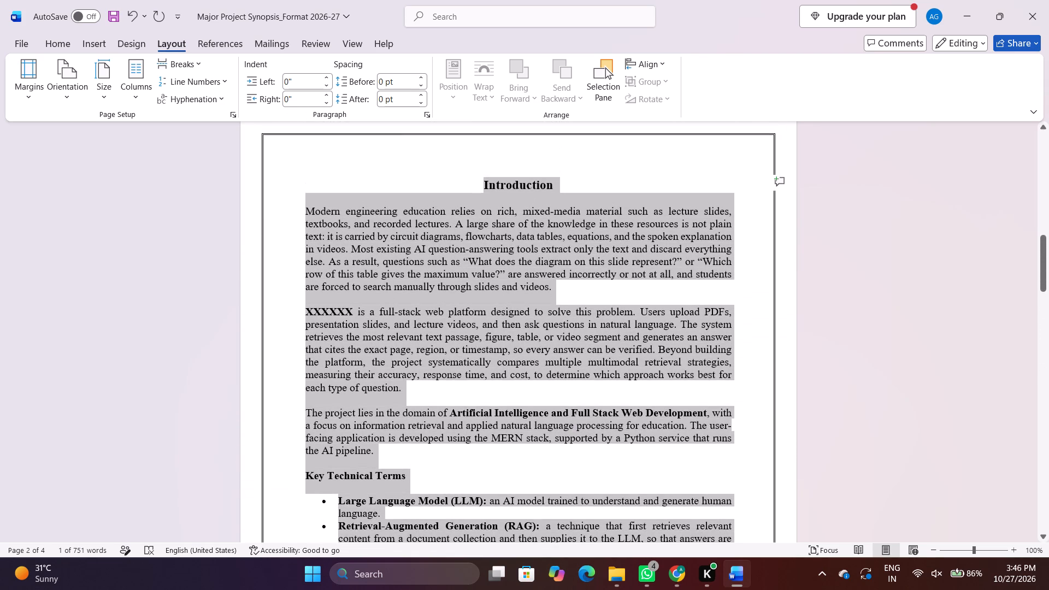
left_click_drag(305, 173, 307, 209)
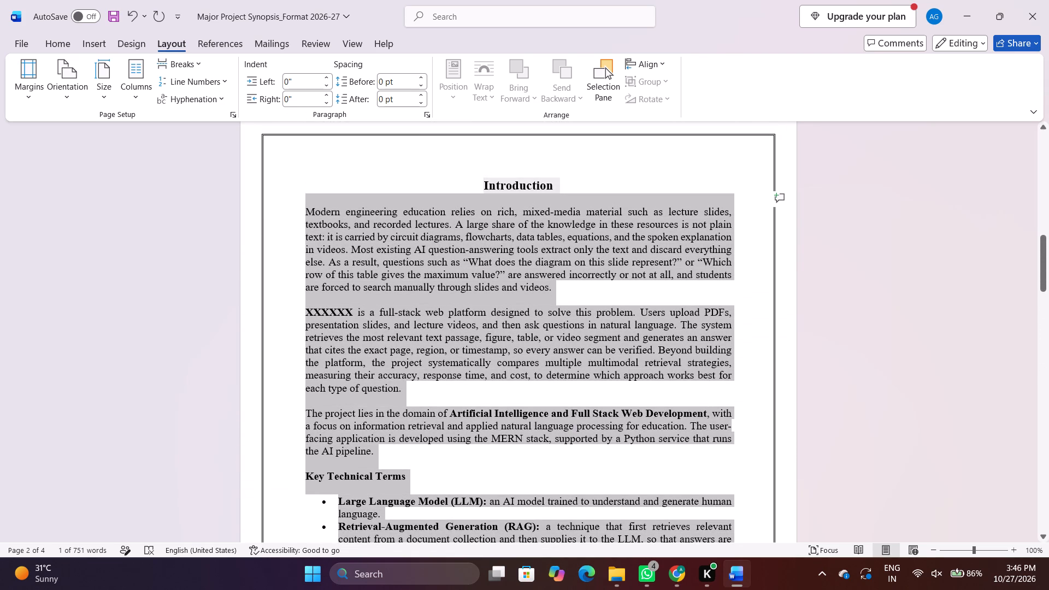
left_click_drag(307, 209, 303, 213)
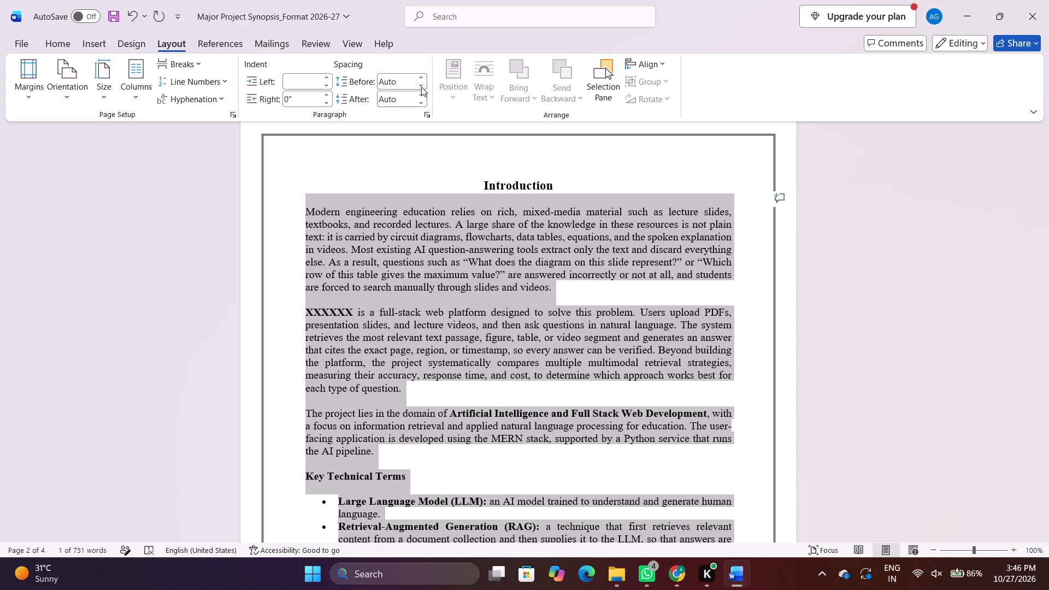
left_click(421, 87)
left_click(422, 79)
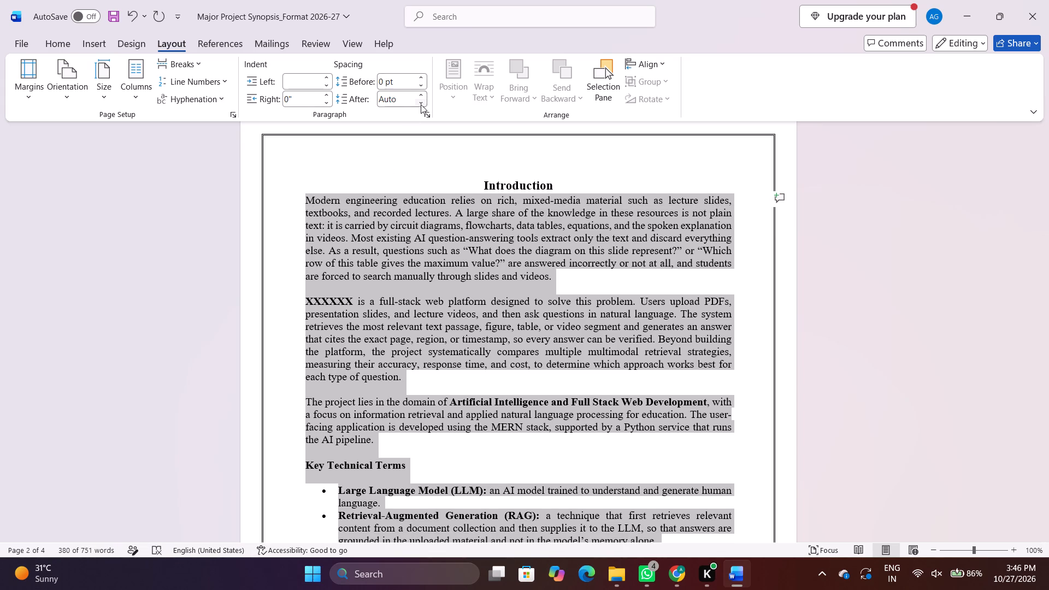
left_click(423, 104)
left_click_drag(423, 104, 404, 98)
left_click_drag(404, 98, 371, 98)
left_click_drag(398, 96, 381, 96)
key("BackSpace")
type("1.25")
key("BackSpace")
key("BackSpace")
key("5")
key("Return")
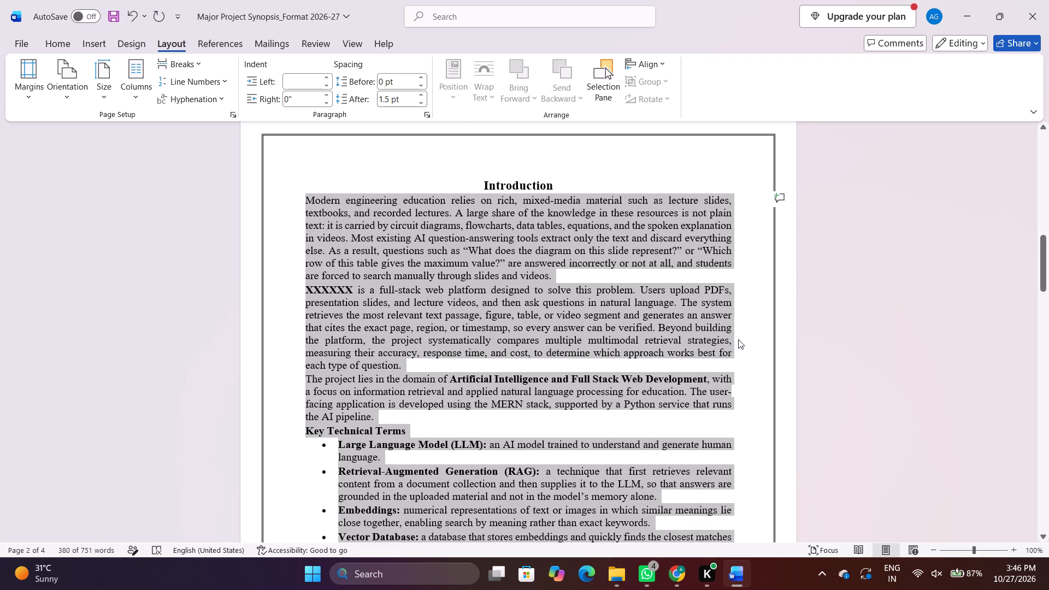
Insert a blank line between the last bullet and the numbered Introduction heading that follows it.
left_click(856, 365)
scroll(856, 365, "down", 2)
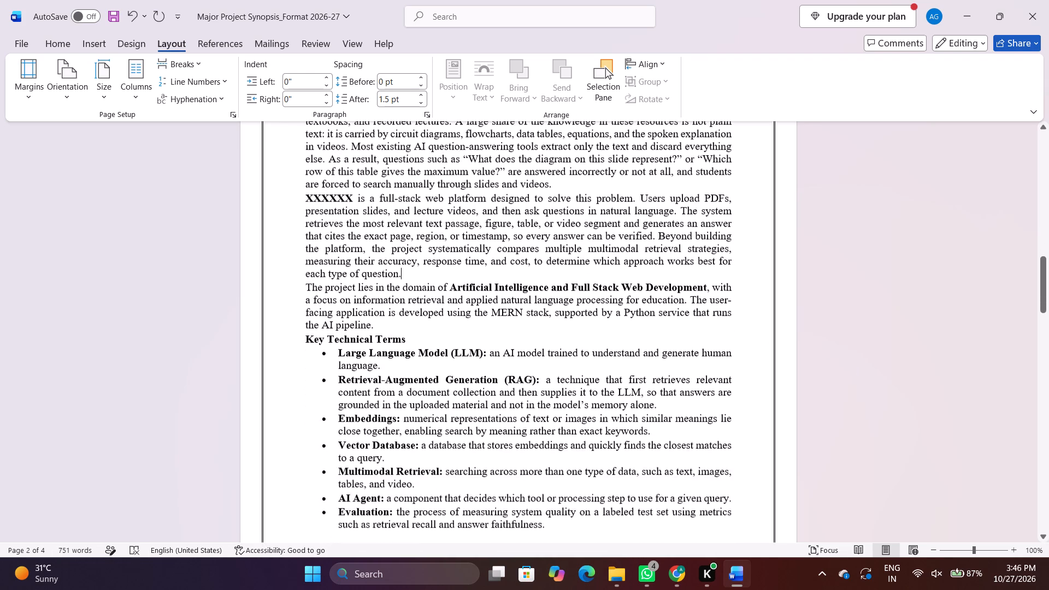
scroll(856, 365, "down", 2)
left_click(450, 277)
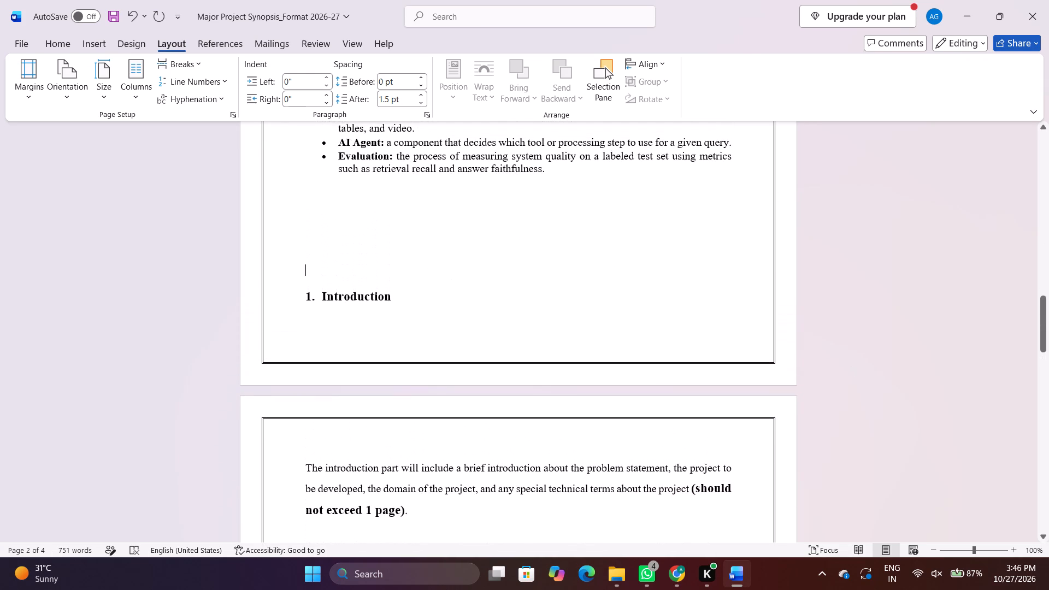
key("Return")
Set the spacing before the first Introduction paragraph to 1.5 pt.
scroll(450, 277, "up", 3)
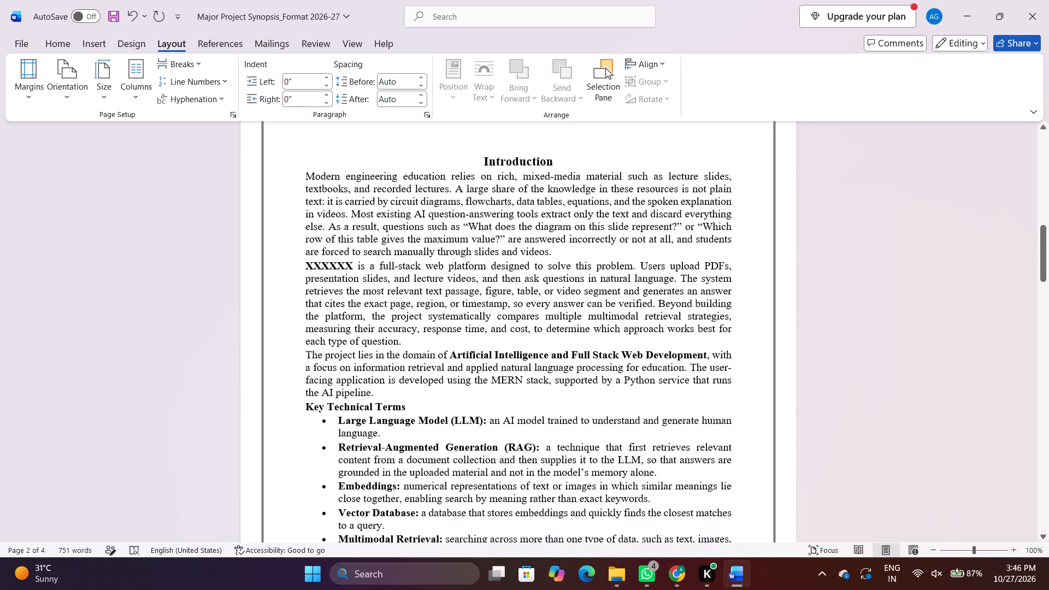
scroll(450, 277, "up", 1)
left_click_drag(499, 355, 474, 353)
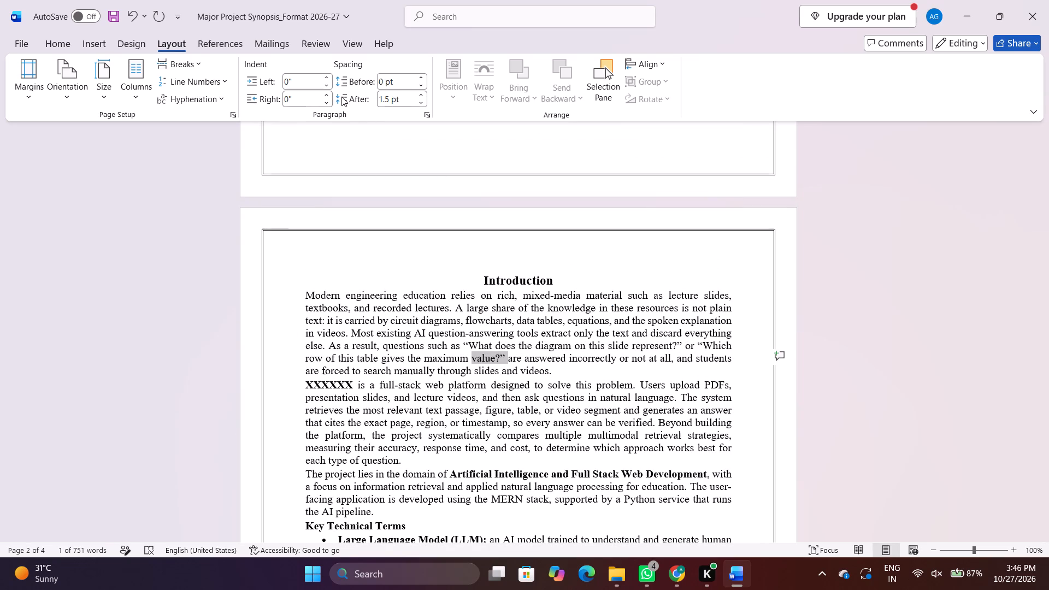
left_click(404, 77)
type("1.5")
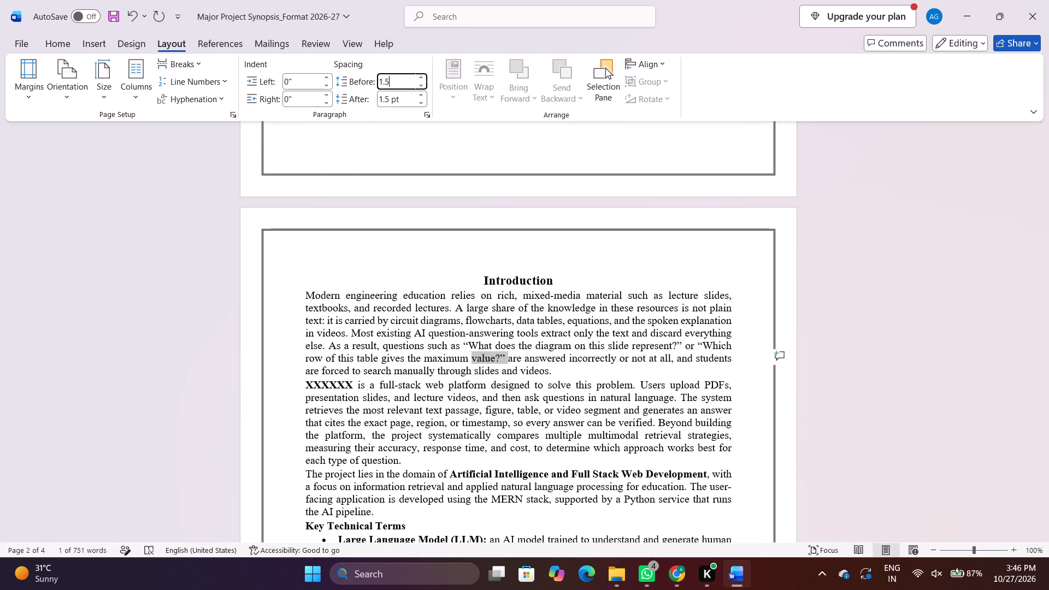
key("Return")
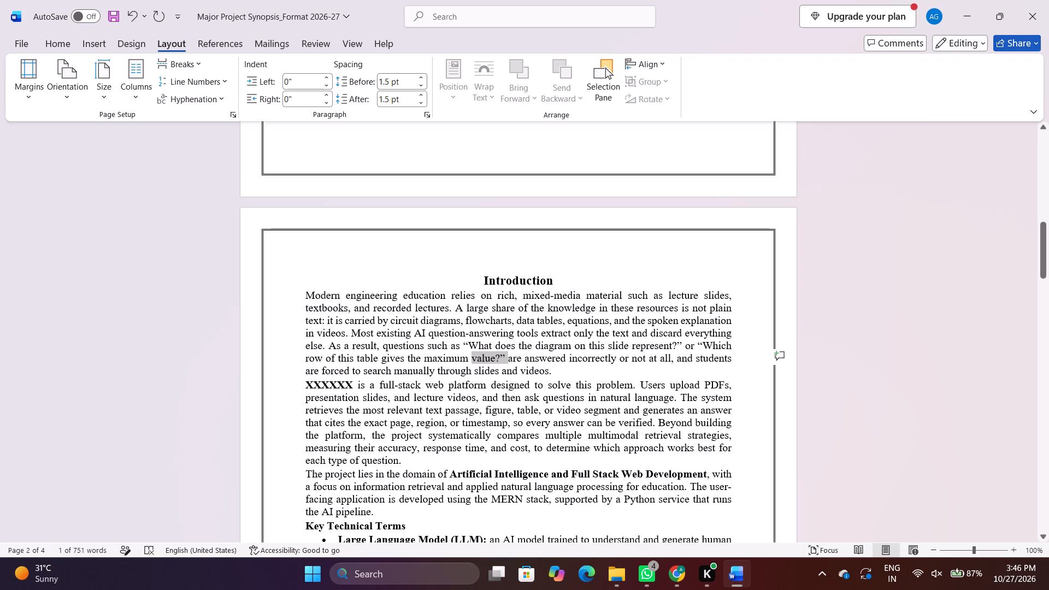
Select the Introduction body from its first paragraph to the Evaluation bullet and set the spacing before to 1.54 pt.
left_click(302, 293)
left_click(305, 293)
left_click_drag(305, 293, 470, 549)
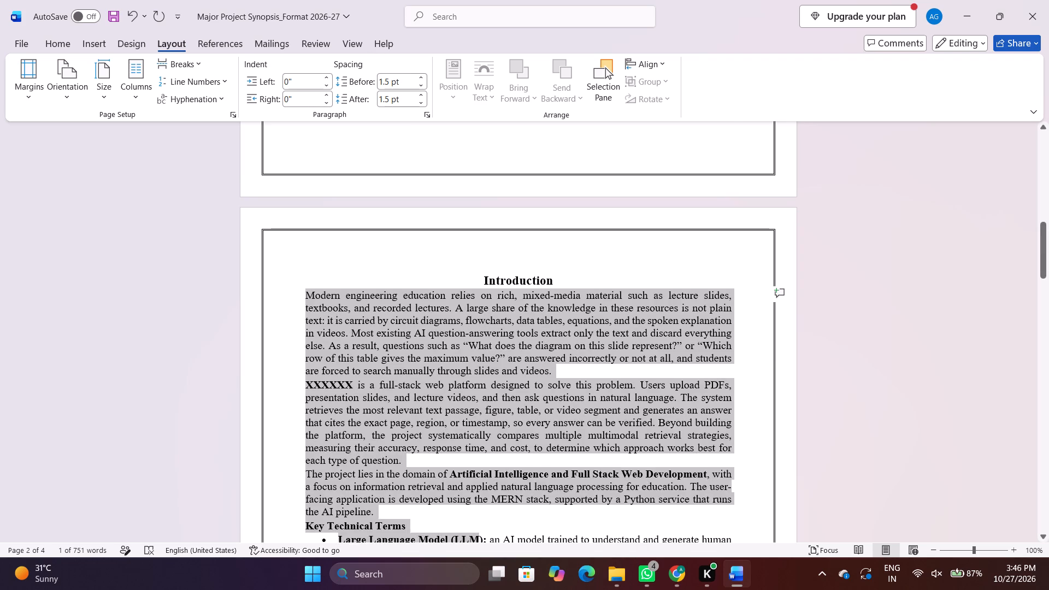
left_click_drag(470, 549, 547, 284)
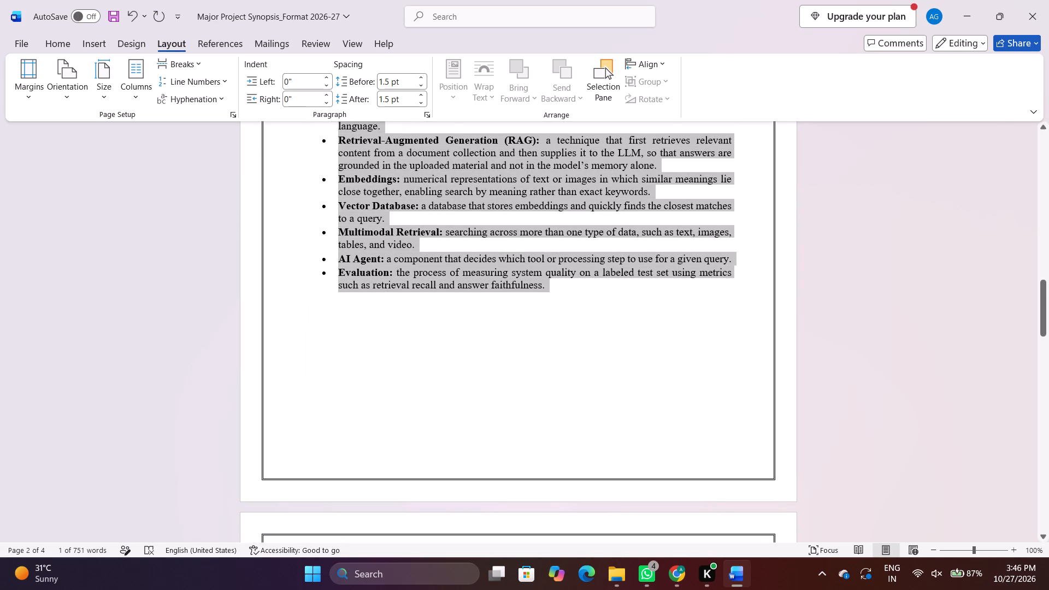
left_click(397, 82)
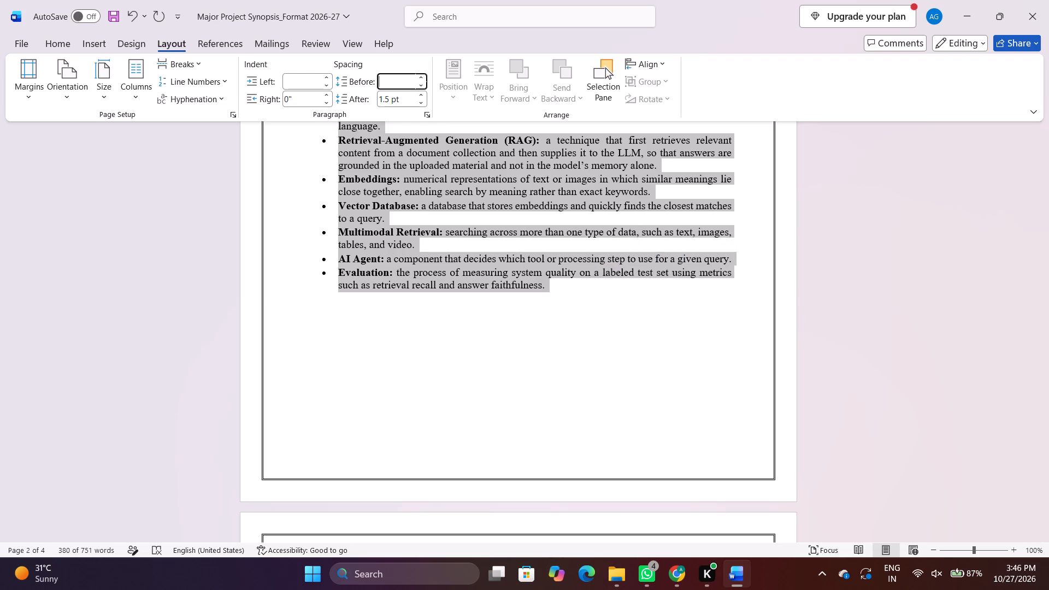
type("1.54")
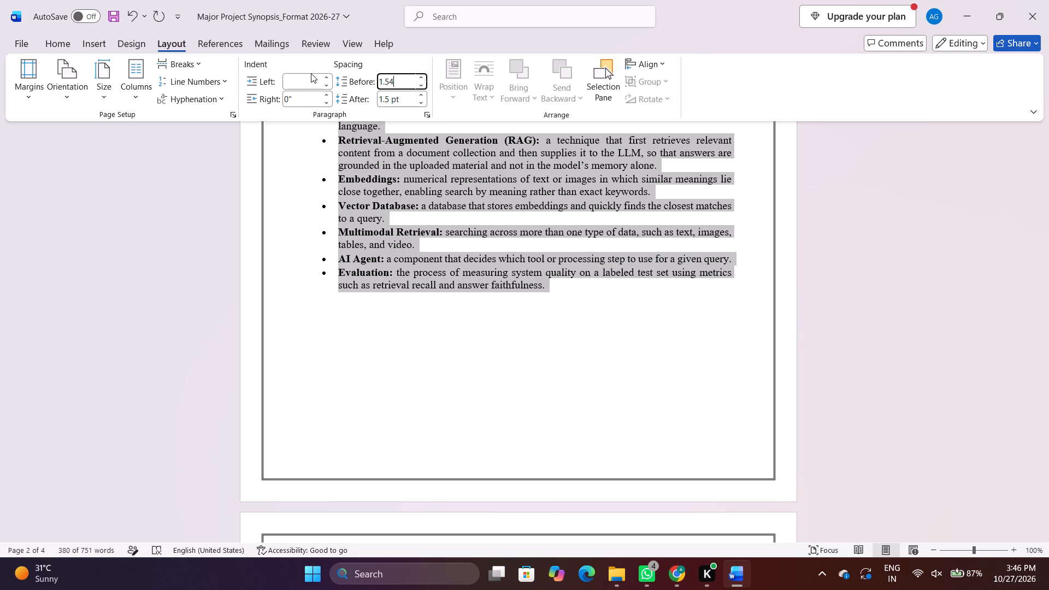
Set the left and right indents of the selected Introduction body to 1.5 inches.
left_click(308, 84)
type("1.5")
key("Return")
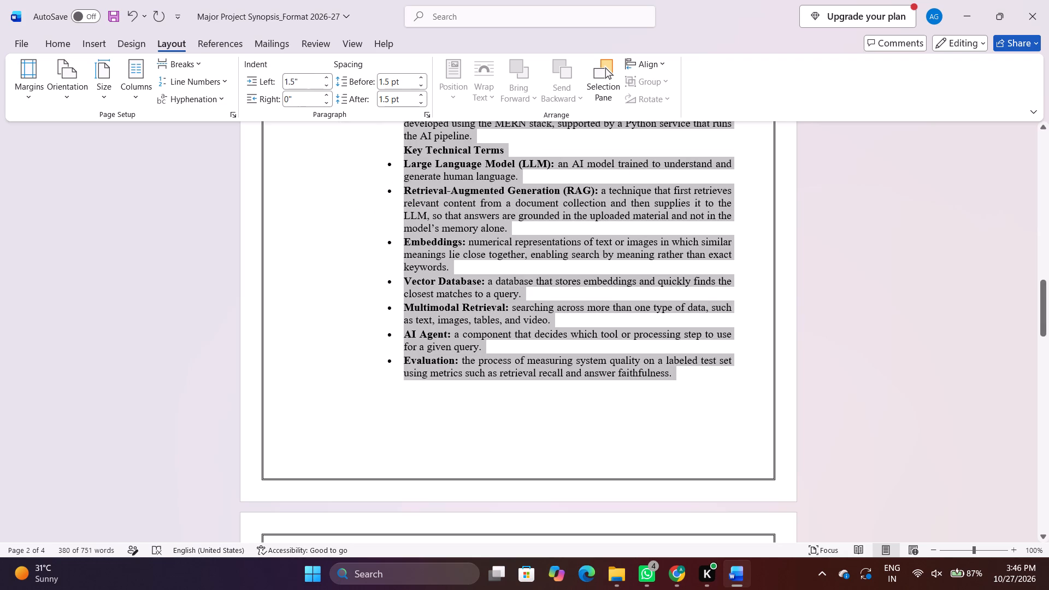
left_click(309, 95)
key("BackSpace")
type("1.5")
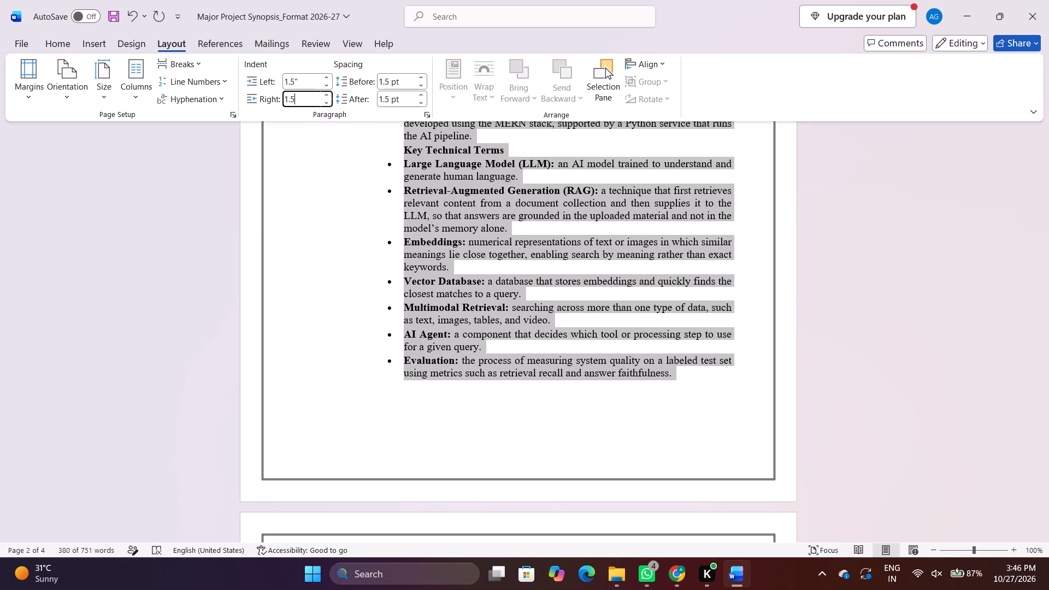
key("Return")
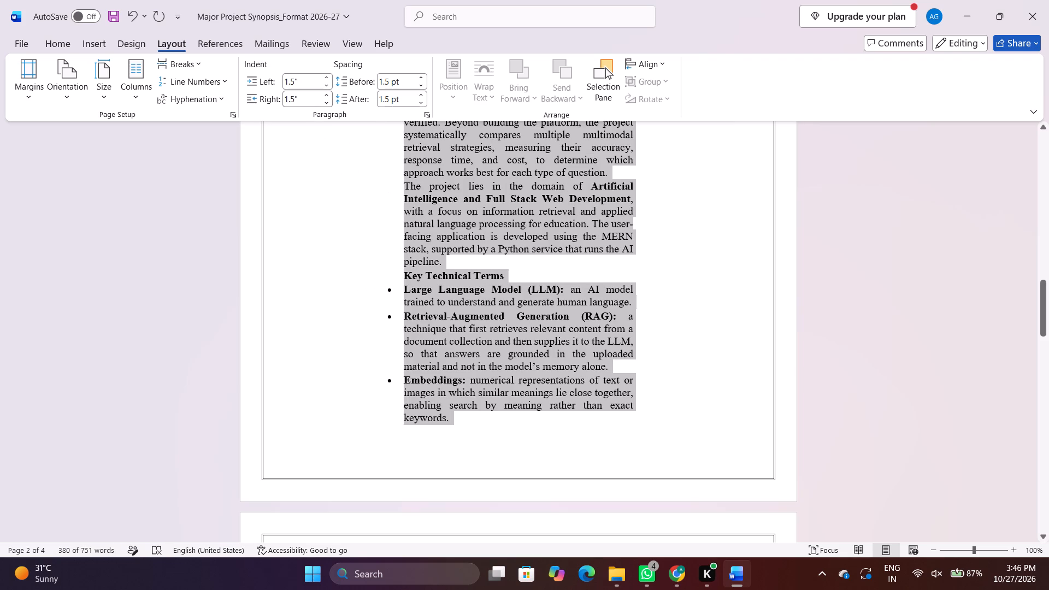
Set the left and right indents of the selected Introduction paragraphs and bullets to 0 inches.
left_click_drag(316, 99, 323, 99)
key("BackSpace")
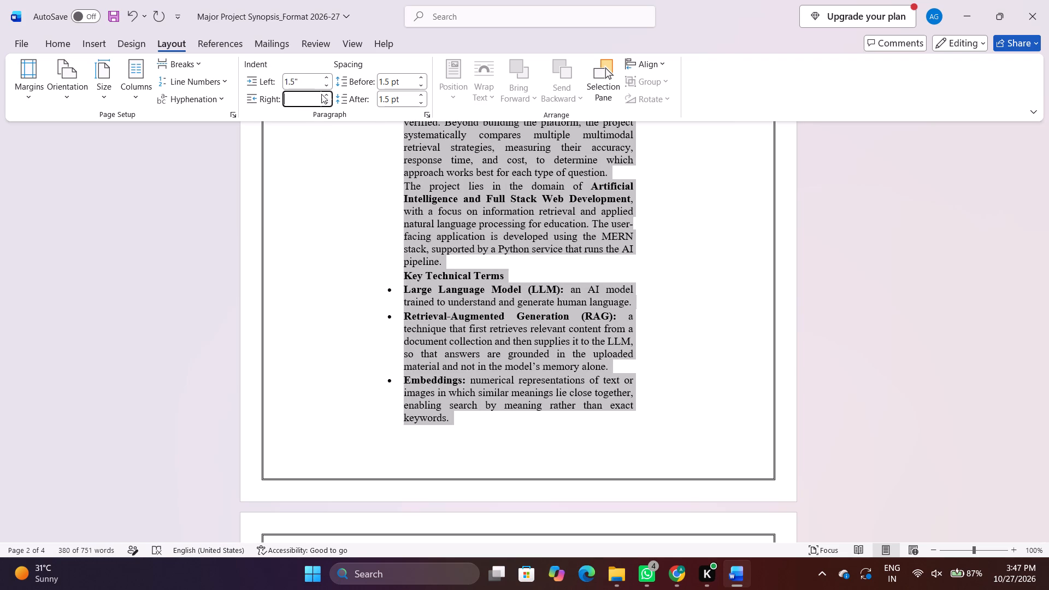
double_click(312, 85)
key("BackSpace")
key("BackSpace")
key("BackSpace")
key("BackSpace")
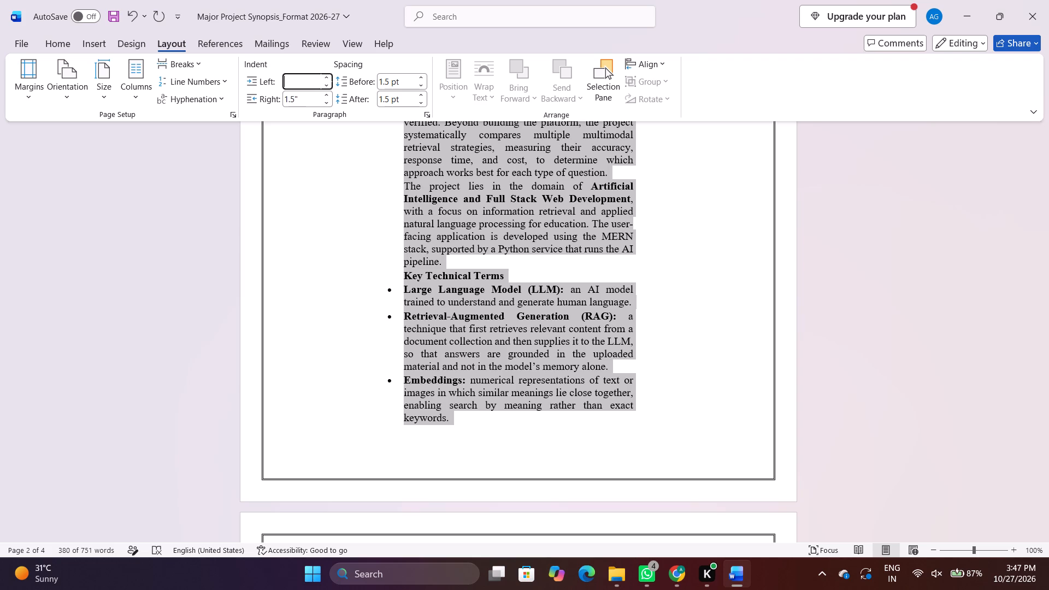
key("0")
left_click(308, 90)
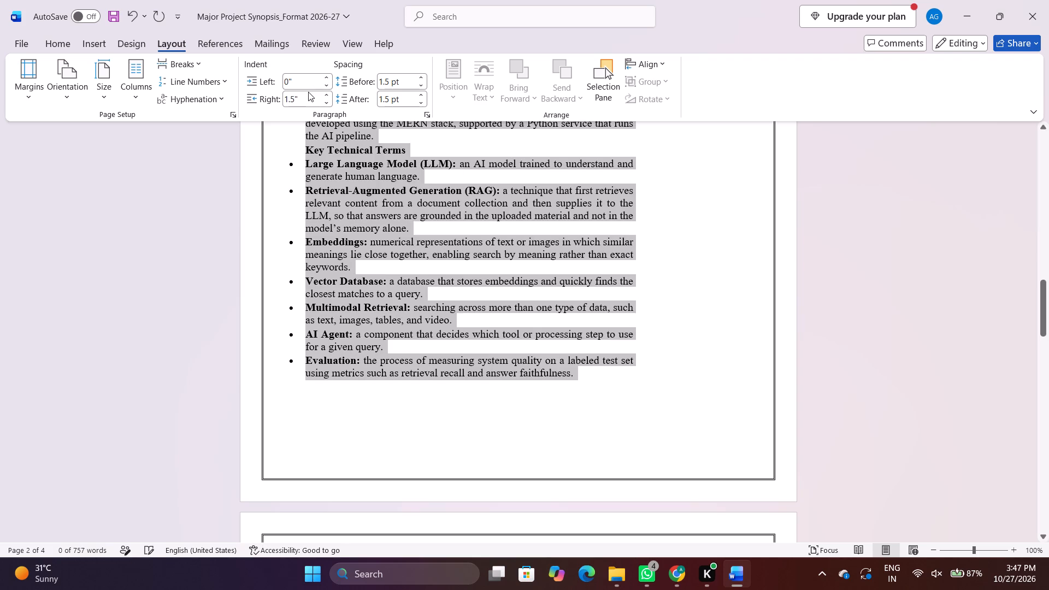
left_click(308, 95)
key("BackSpace")
key("0")
key("Return")
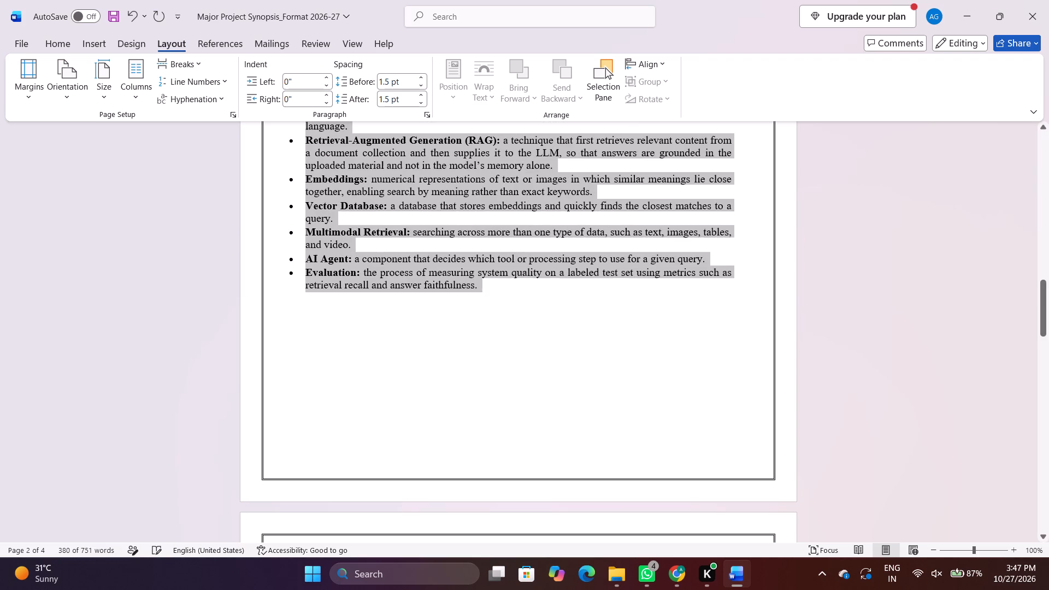
left_click(131, 262)
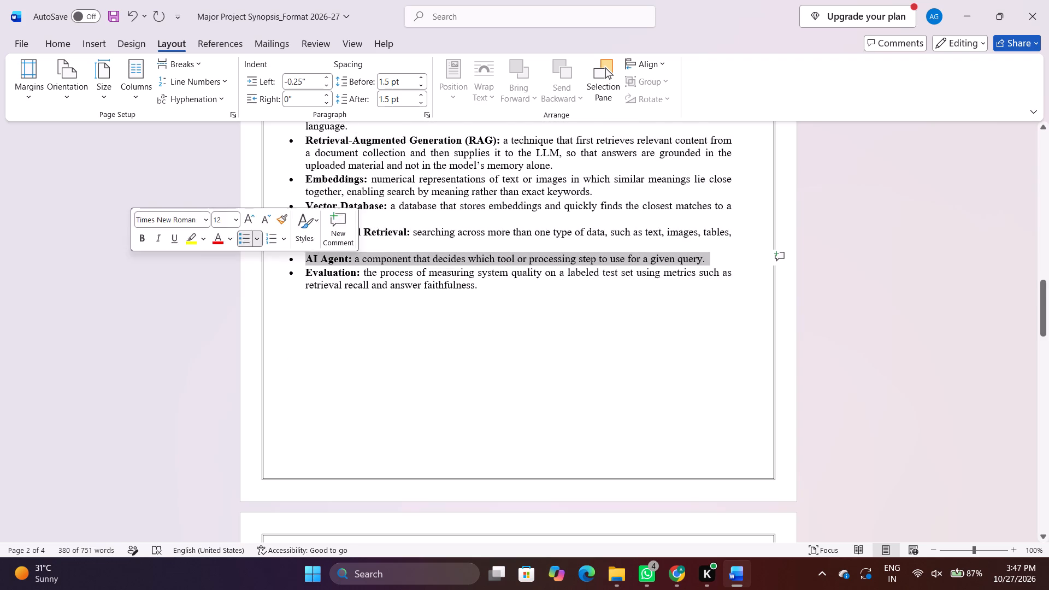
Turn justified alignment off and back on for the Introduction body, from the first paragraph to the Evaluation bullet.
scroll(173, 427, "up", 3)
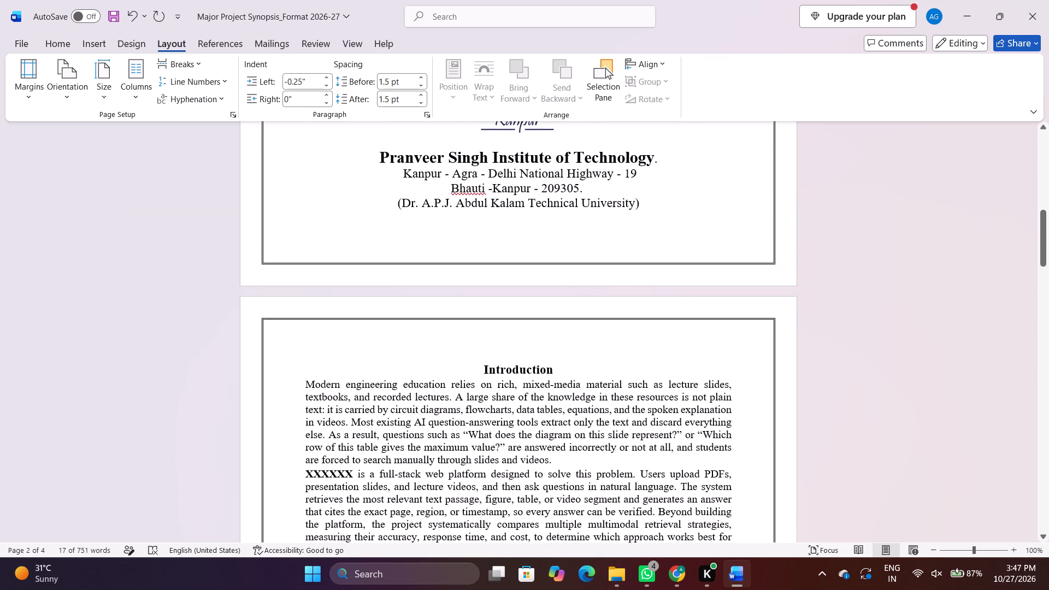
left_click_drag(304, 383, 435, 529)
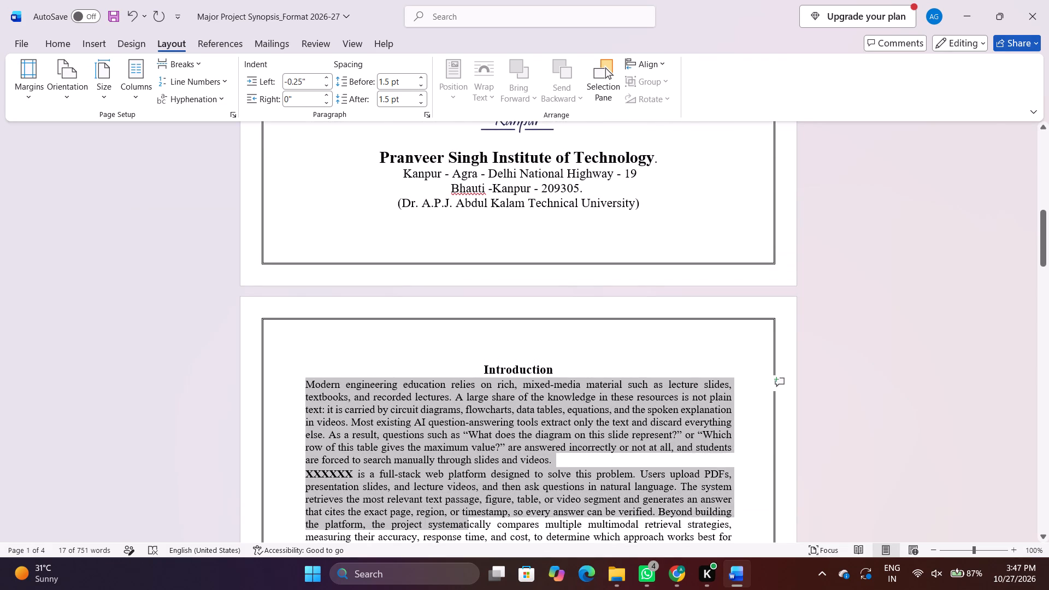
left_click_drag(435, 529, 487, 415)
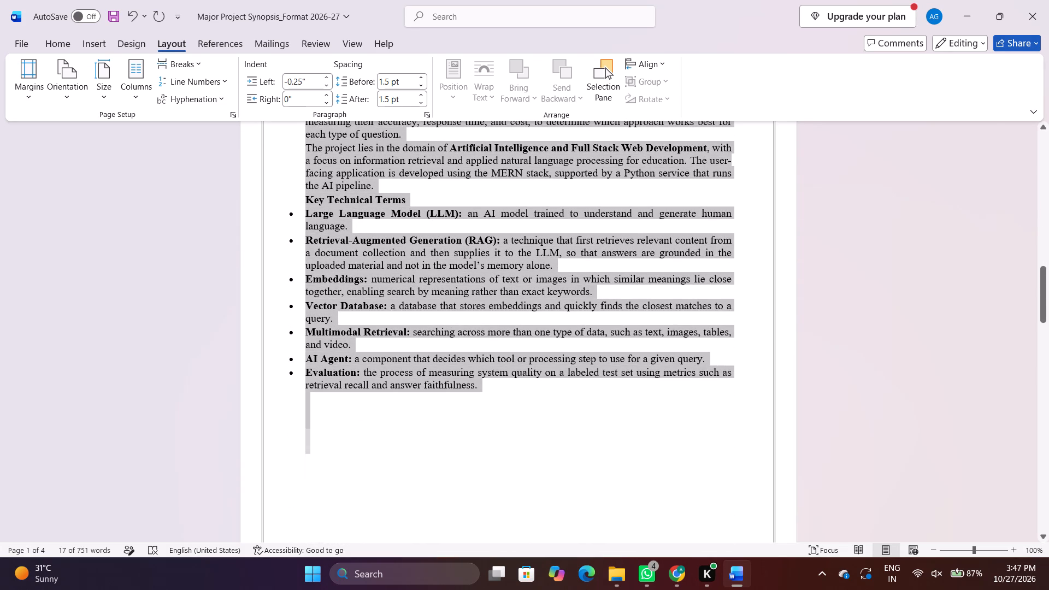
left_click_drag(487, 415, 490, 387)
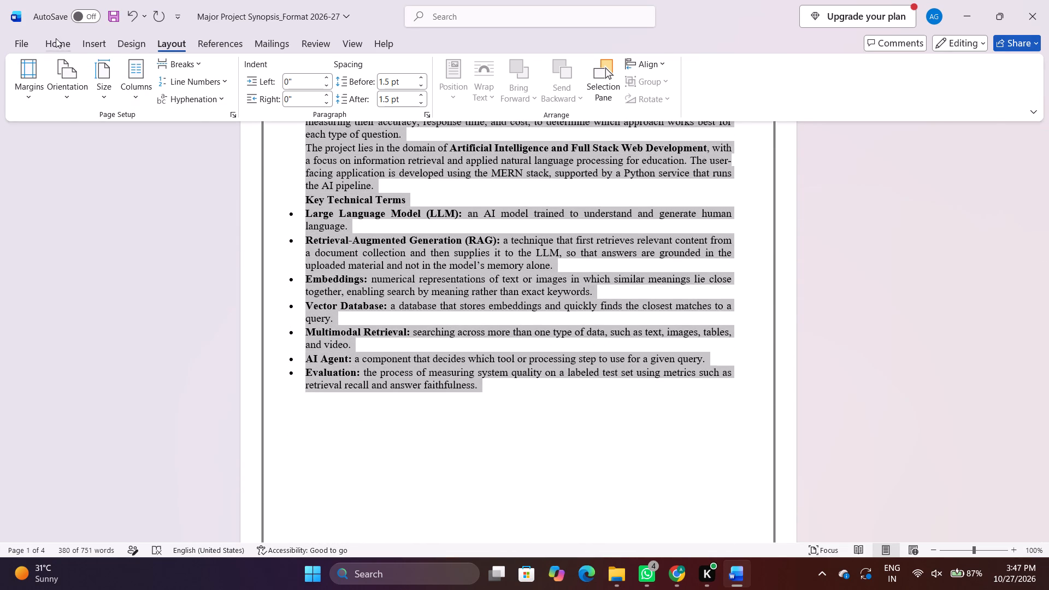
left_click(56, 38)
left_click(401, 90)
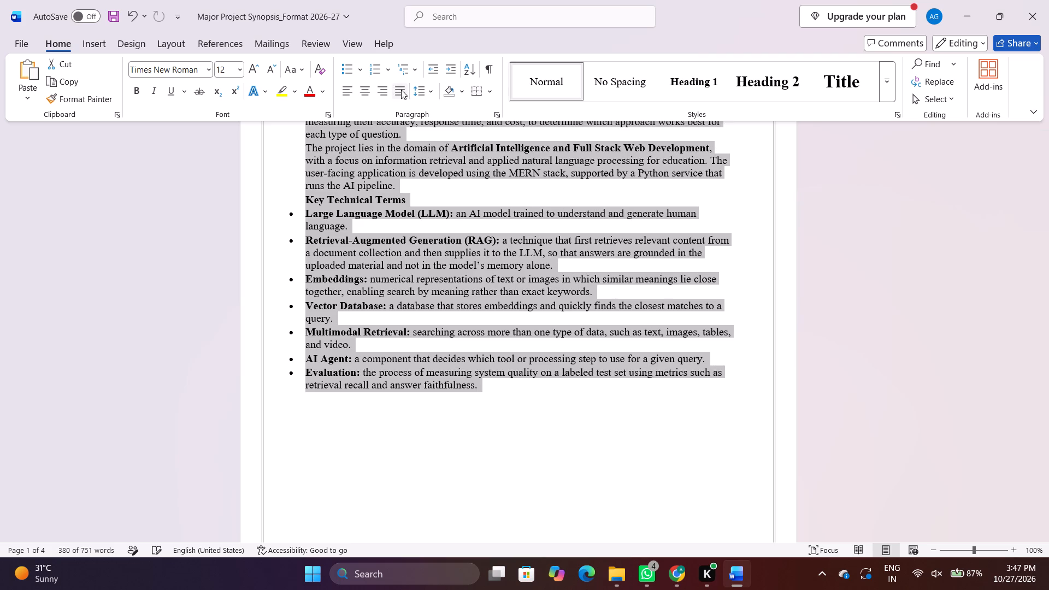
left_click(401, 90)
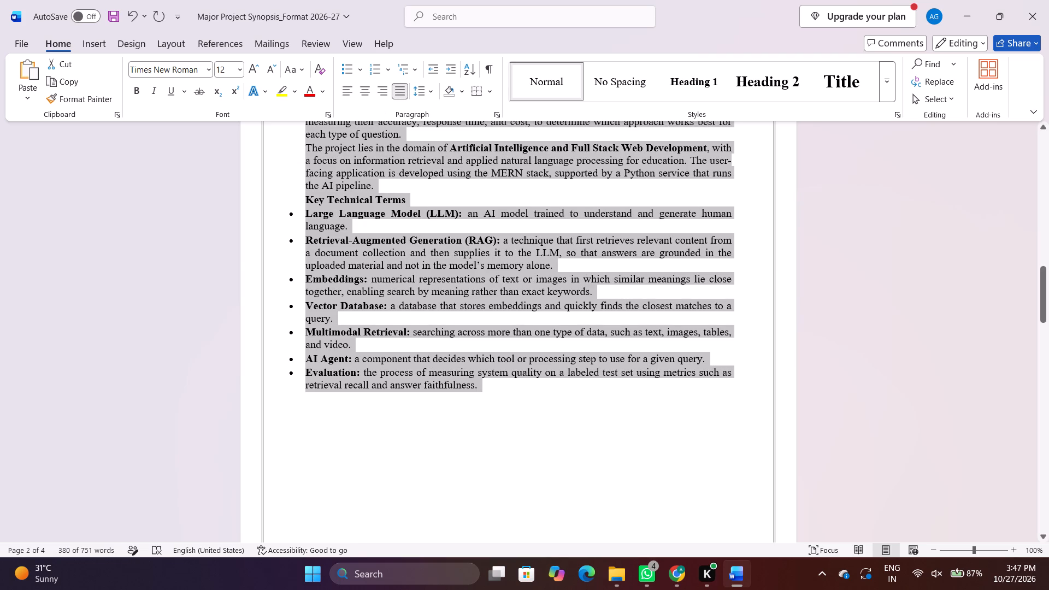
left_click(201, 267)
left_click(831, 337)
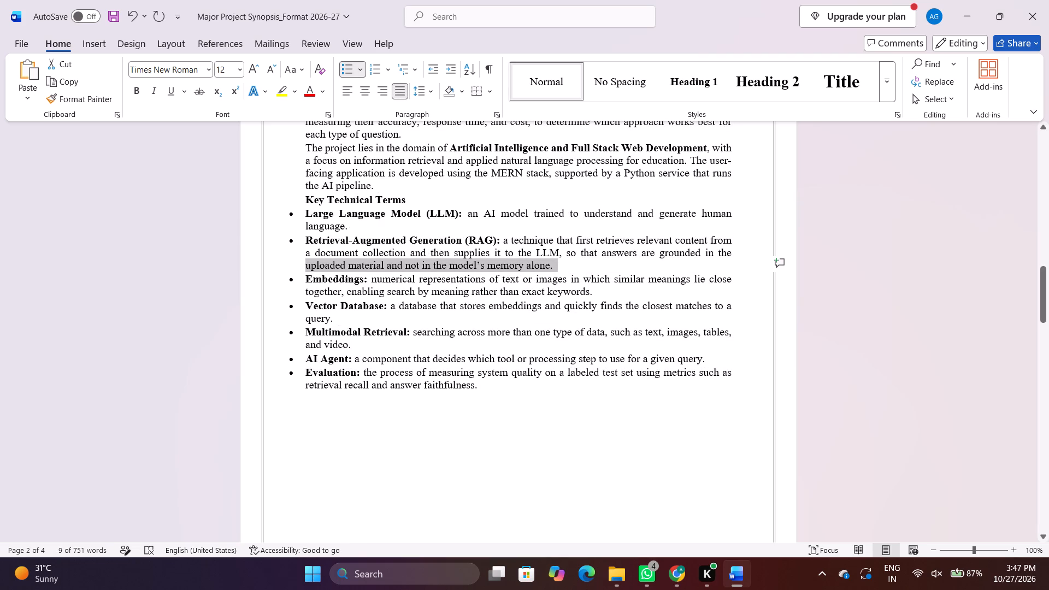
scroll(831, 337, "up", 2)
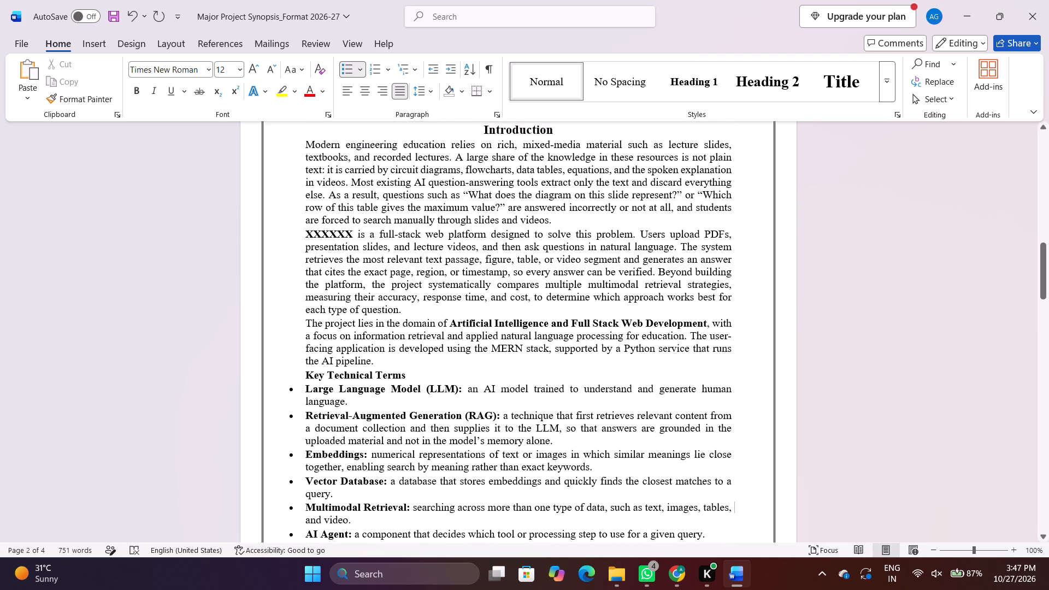
Insert a blank line below the Introduction heading, after its first paragraph, and before the Key Technical Terms subheading.
left_click(490, 365)
left_click(565, 220)
key("apostrophe")
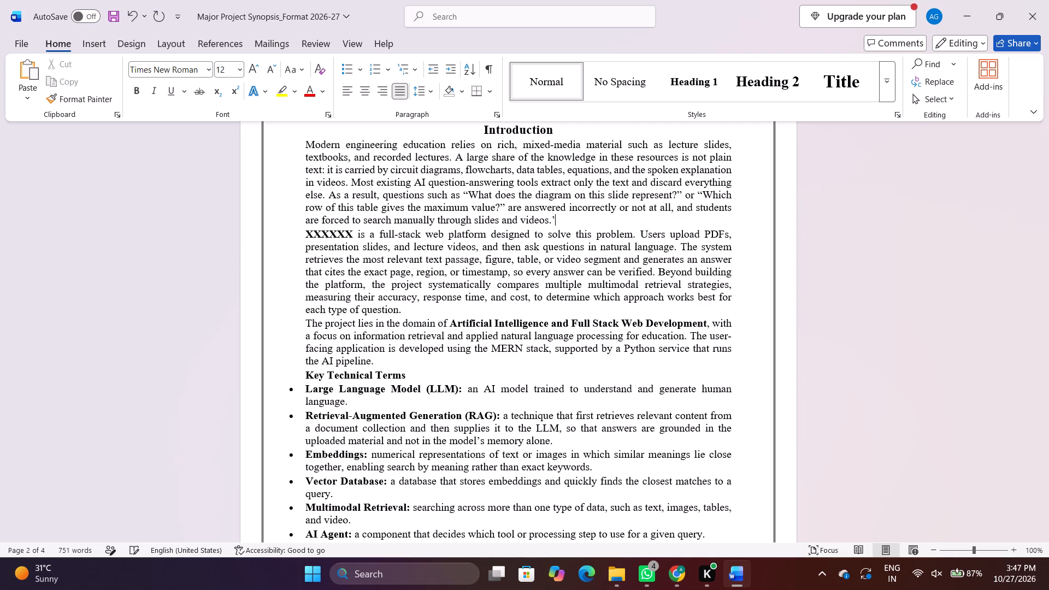
key("BackSpace")
key("Return")
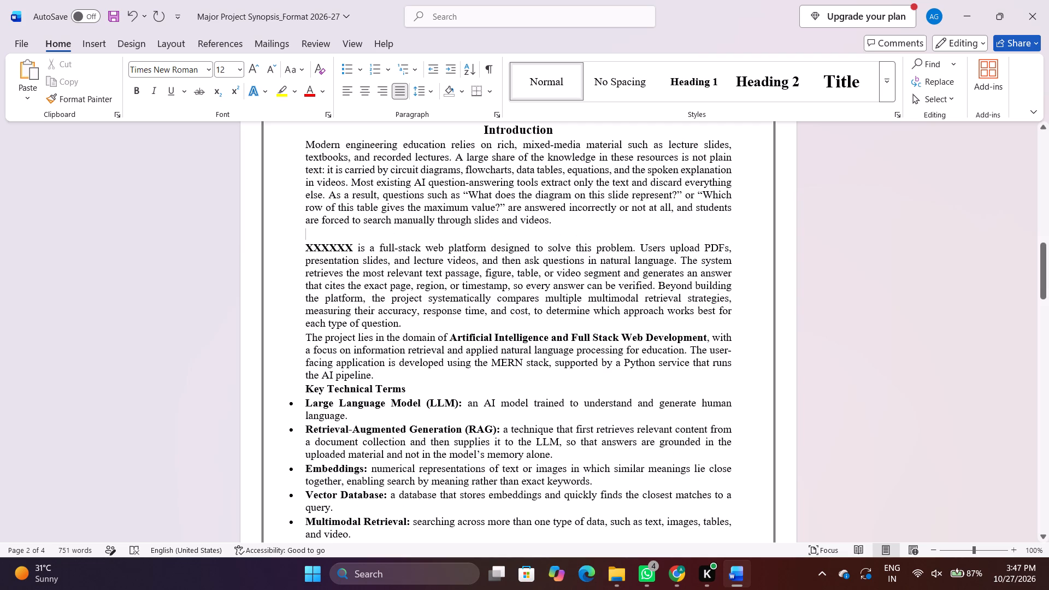
left_click(567, 133)
key("Return")
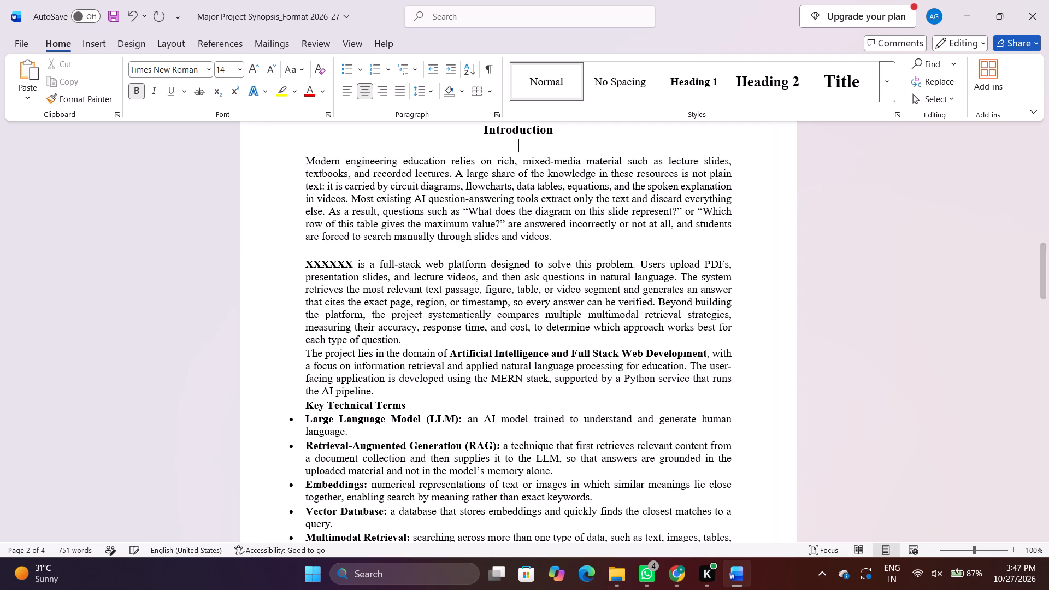
scroll(567, 133, "down", 1)
left_click(451, 291)
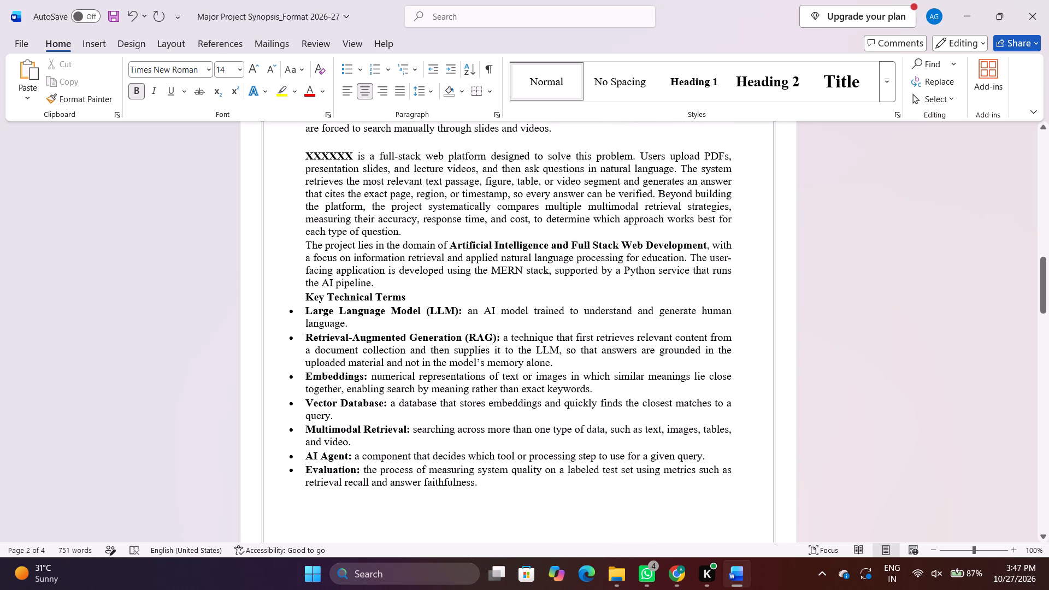
left_click(445, 283)
key("Return")
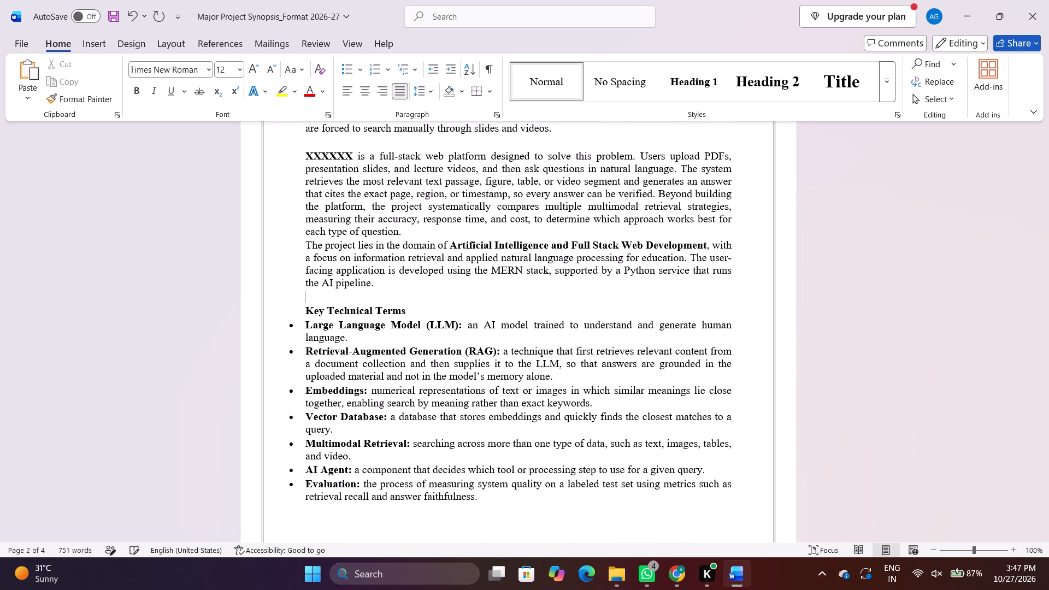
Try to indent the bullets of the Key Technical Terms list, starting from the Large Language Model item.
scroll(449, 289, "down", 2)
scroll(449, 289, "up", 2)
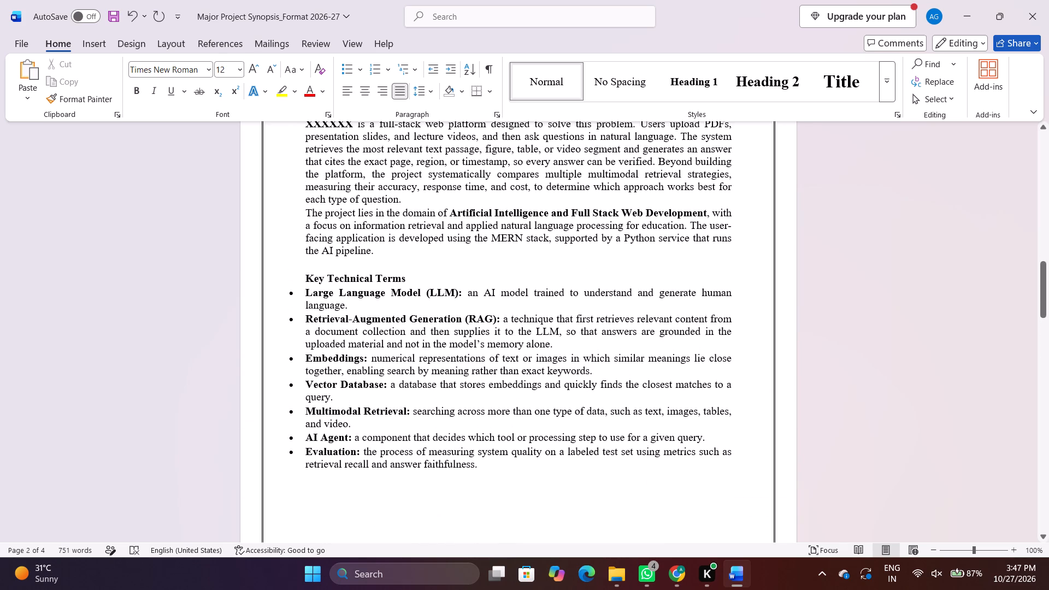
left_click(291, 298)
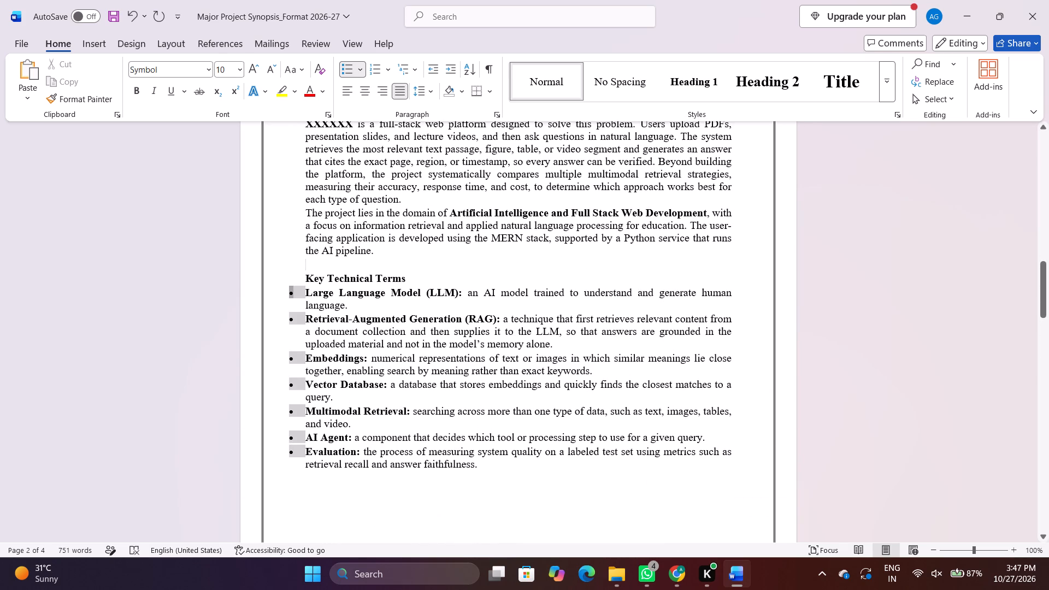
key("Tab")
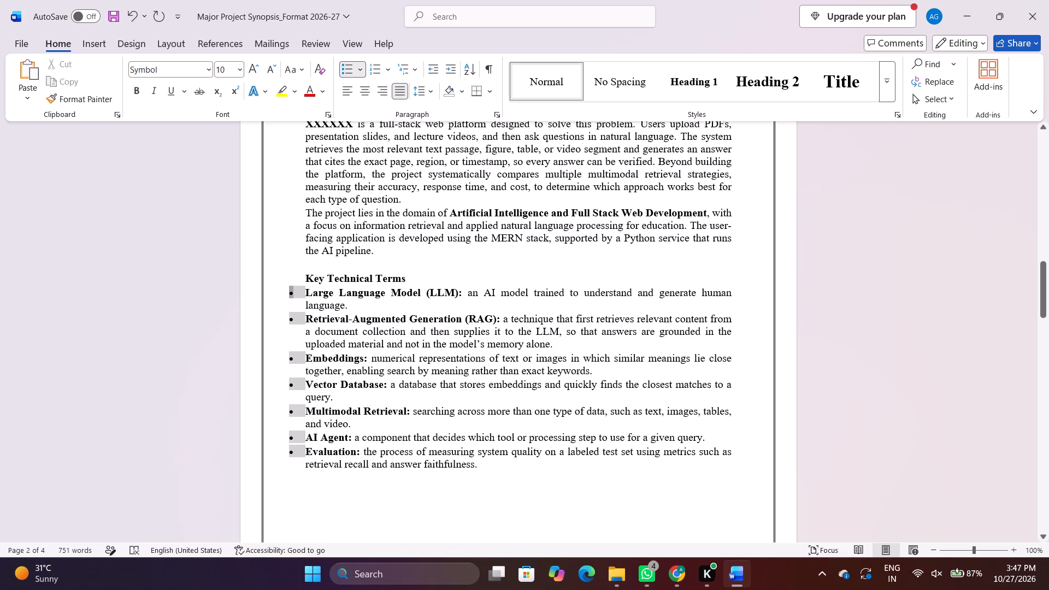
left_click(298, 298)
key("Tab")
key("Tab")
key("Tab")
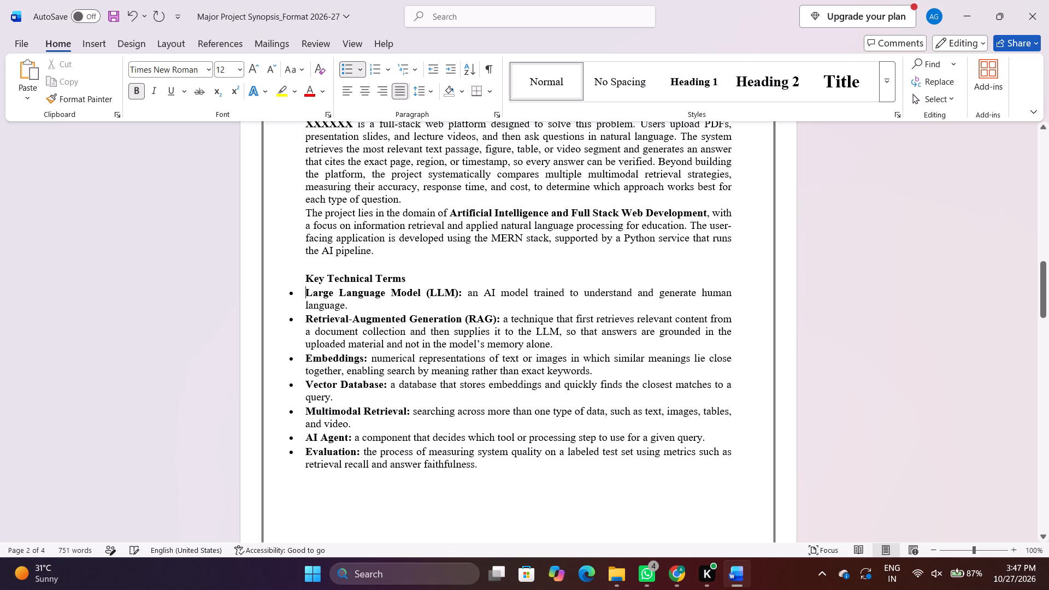
Remove the bullets from the Large Language Model, Retrieval-Augmented Generation and Embeddings items, keeping their text at the paragraph margin.
key("BackSpace")
key("Tab")
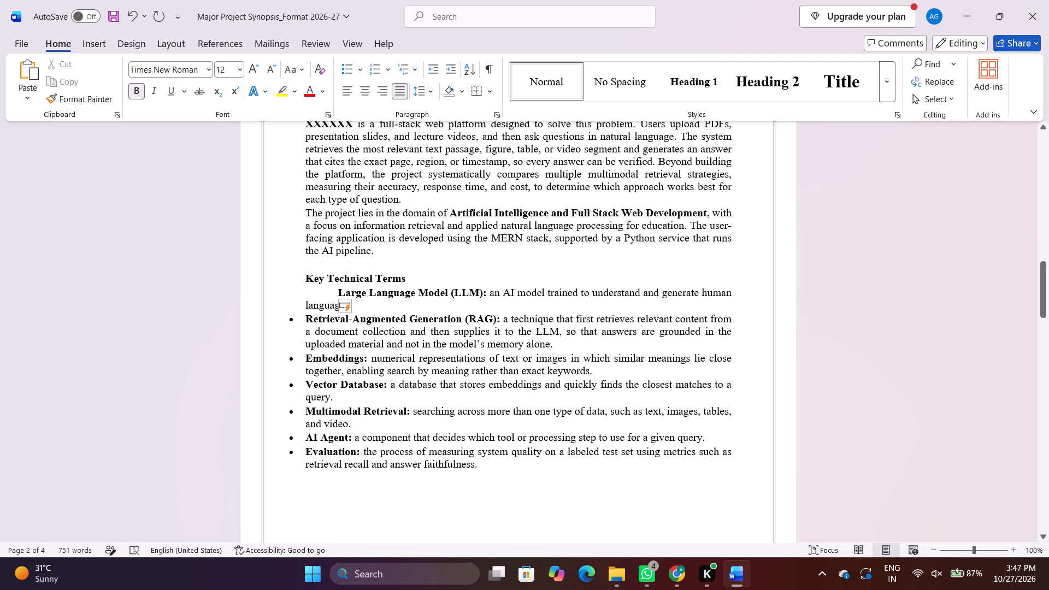
key("BackSpace")
key("Down")
key("BackSpace")
key("Down")
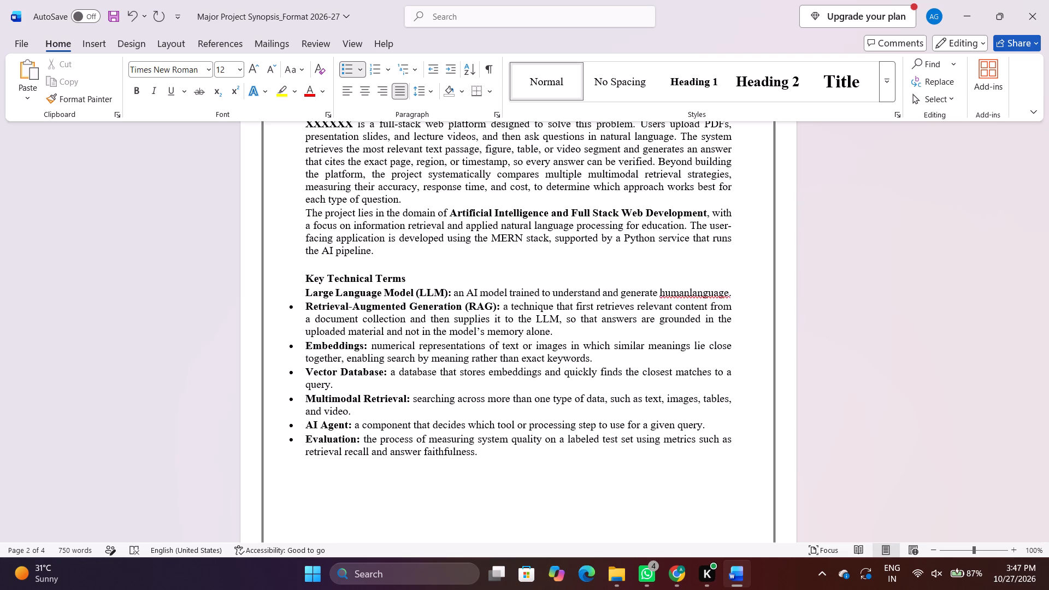
key("ctrl+z")
key("Down")
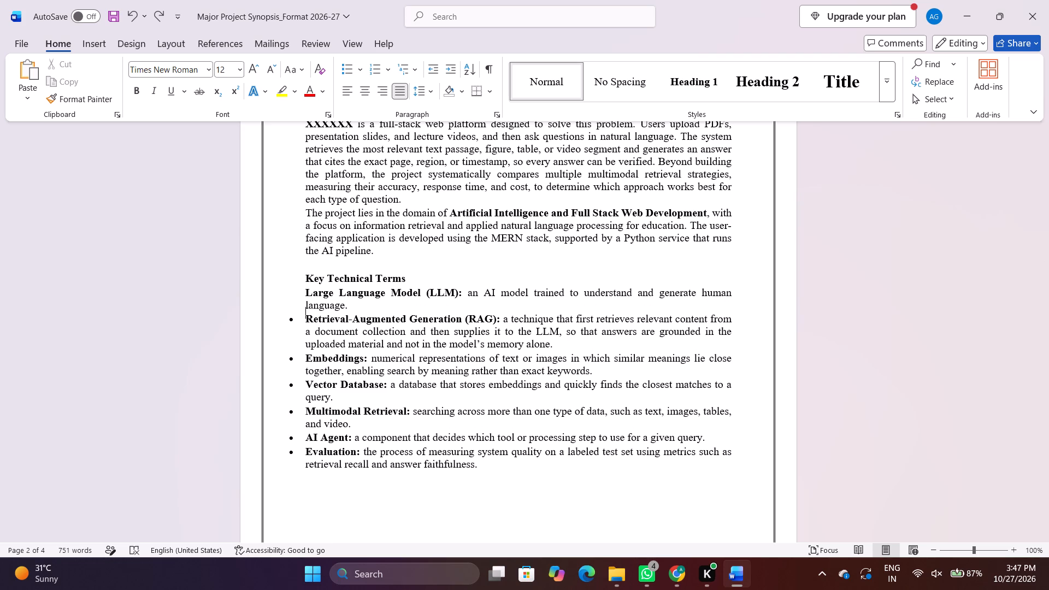
key("BackSpace")
key("Down")
key("Down")
key("Down")
key("BackSpace")
Remove the bullets from the Vector Database, Multimodal Retrieval, AI Agent and Evaluation items.
key("Down")
key("Down")
key("BackSpace")
key("Down")
key("Down")
key("BackSpace")
key("Down")
key("Down")
key("Down")
key("Up")
key("BackSpace")
key("Down")
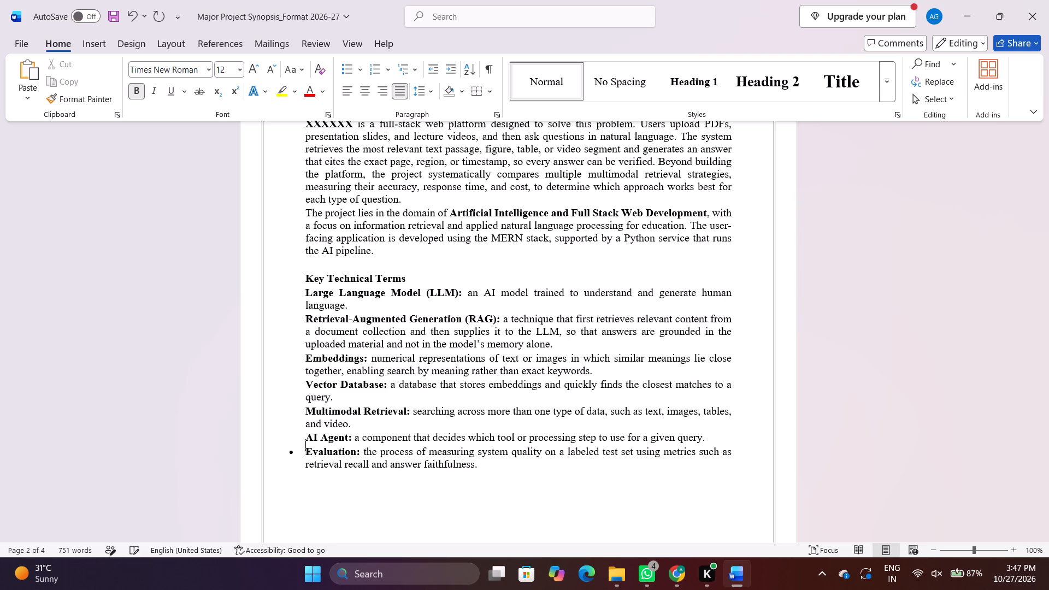
key("BackSpace")
Insert a blank line before each of the Retrieval-Augmented Generation, Embeddings and Vector Database definitions.
key("Up")
key("Up")
key("Up")
key("Up")
key("Up")
key("Up")
key("Up")
key("Up")
key("Up")
key("Up")
key("Return")
key("Down")
key("Down")
key("Down")
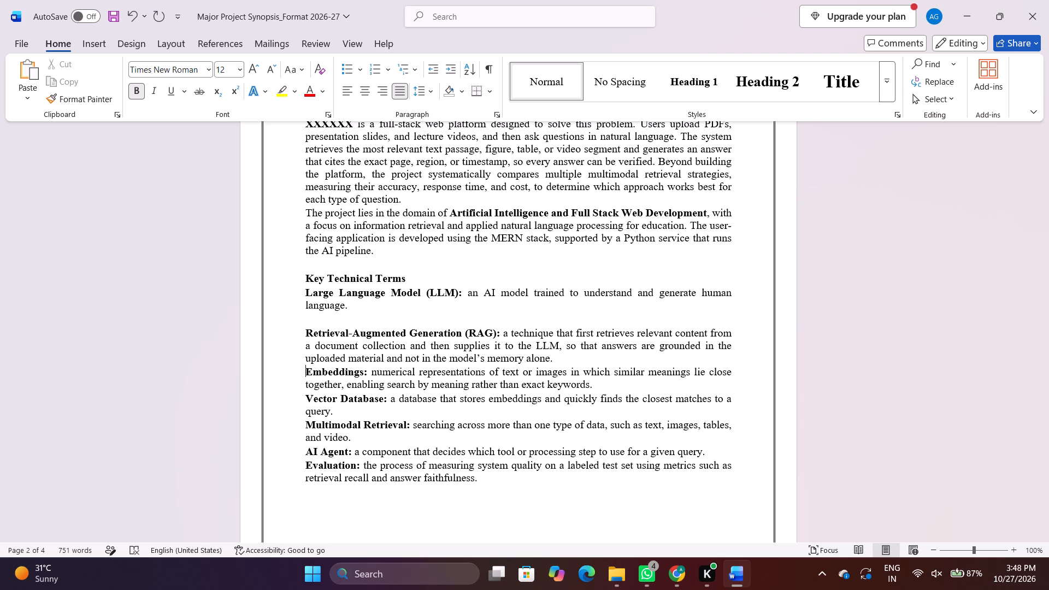
key("Return")
key("Down")
key("Down")
key("Return")
Insert a blank line before each of the Multimodal Retrieval, AI Agent and Evaluation definitions.
key("Down")
key("Down")
key("Down")
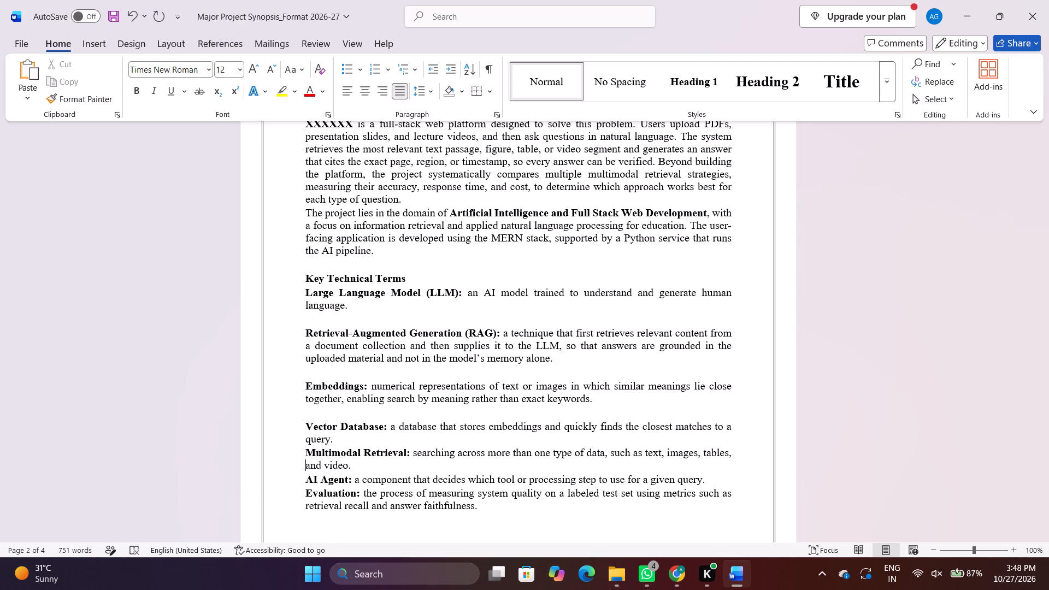
key("Up")
key("Return")
key("Down")
key("Down")
key("Return")
key("Down")
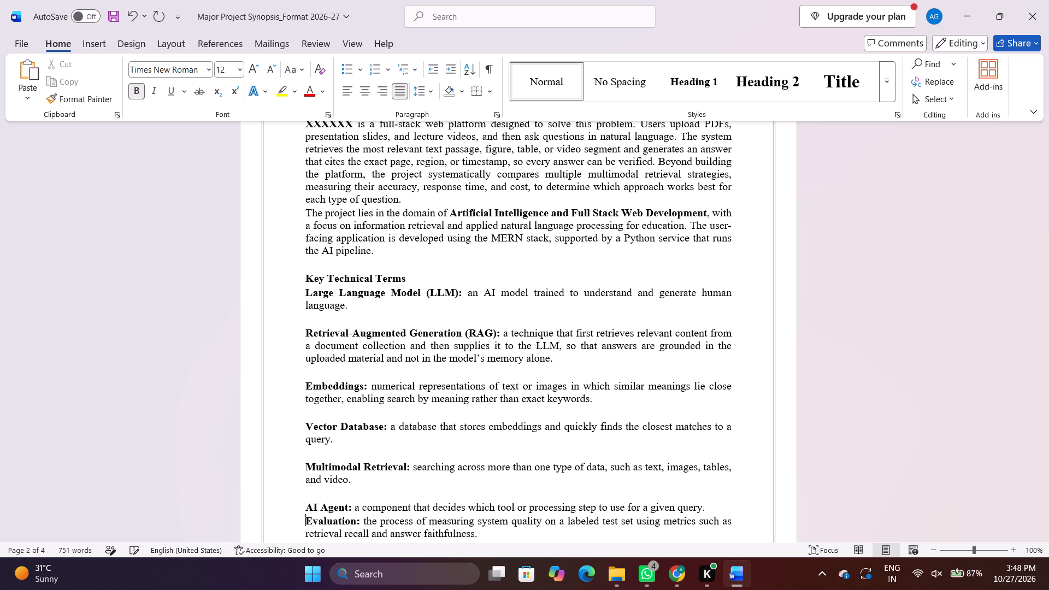
key("Return")
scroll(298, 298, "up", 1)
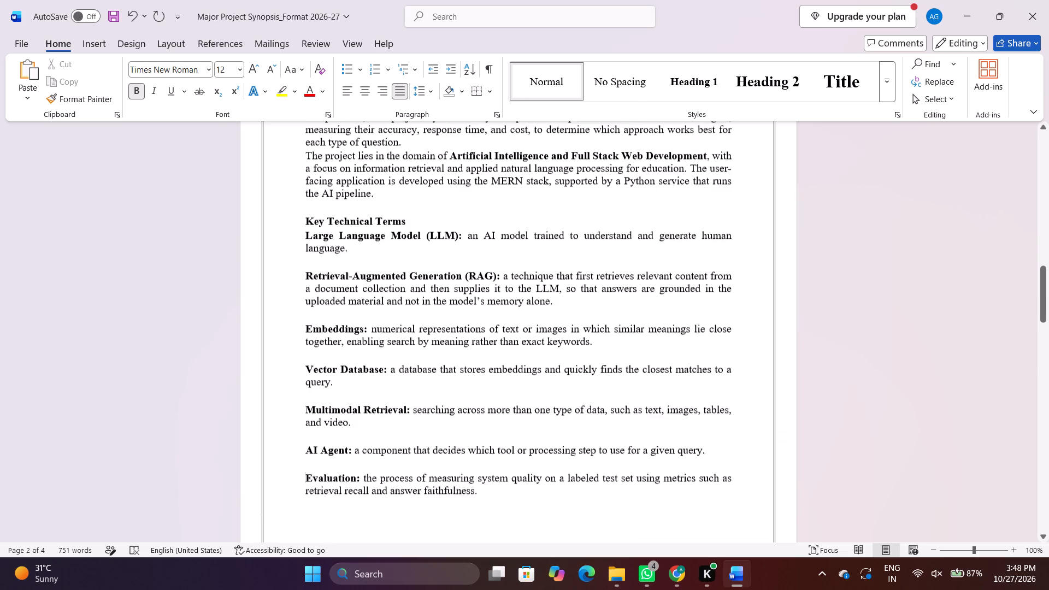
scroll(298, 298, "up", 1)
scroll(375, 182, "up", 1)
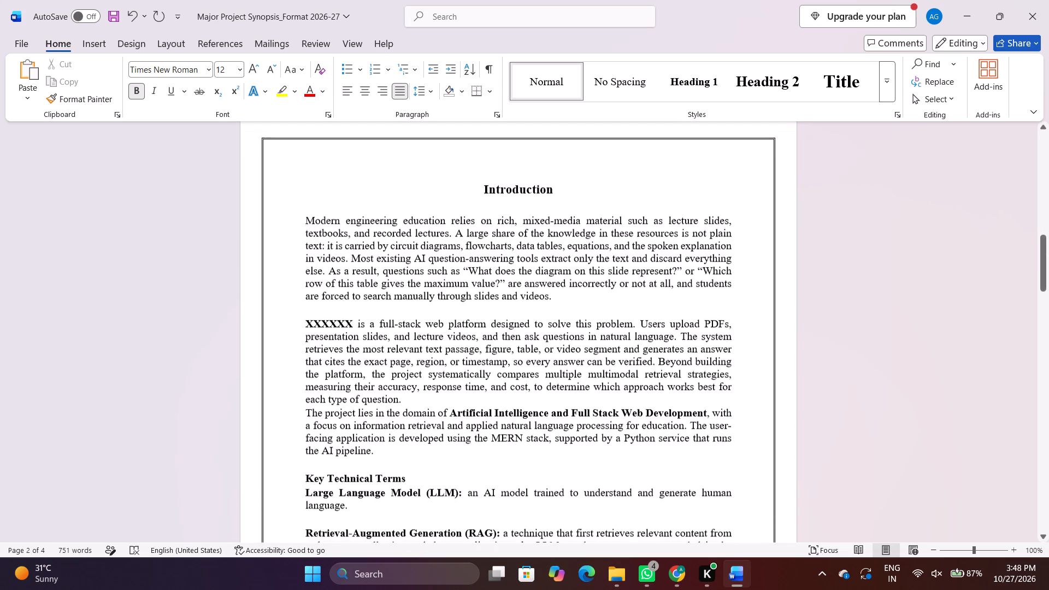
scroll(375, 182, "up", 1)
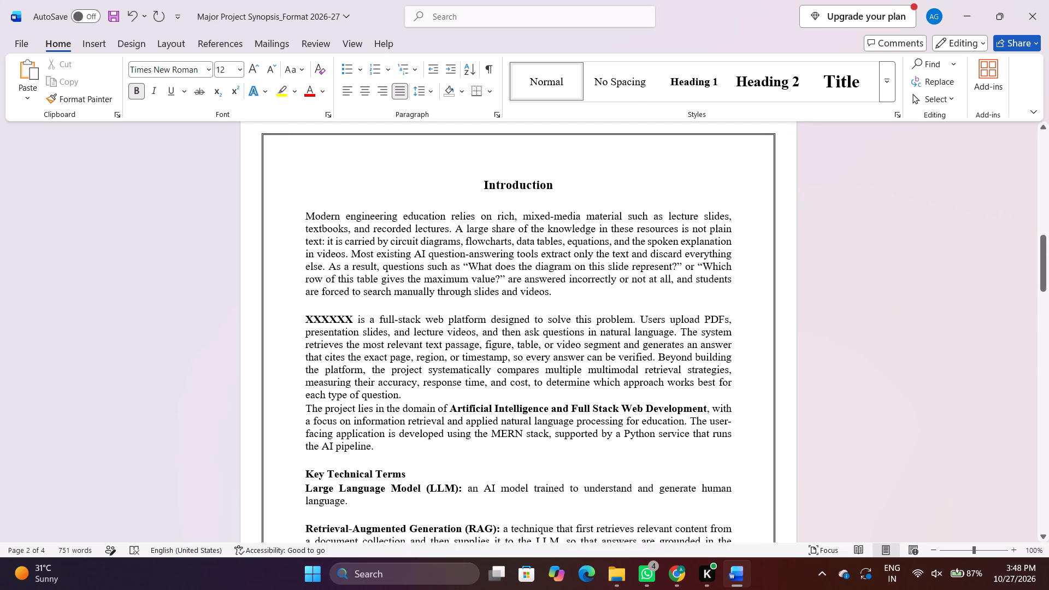
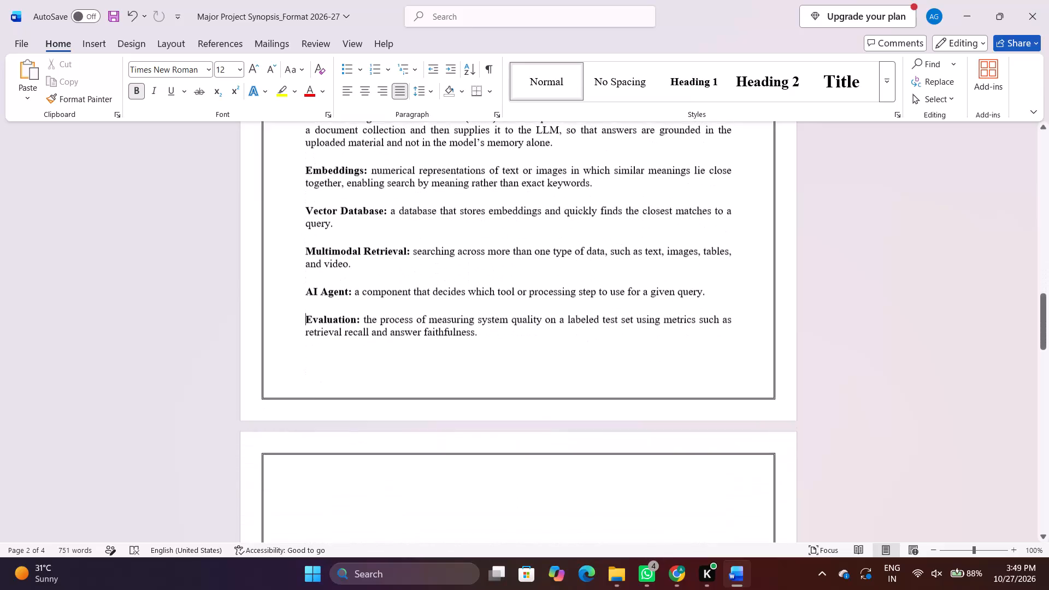
Look over the cover page and the Introduction page to check the spacing between paragraphs and key-term definitions.
scroll(375, 182, "up", 1)
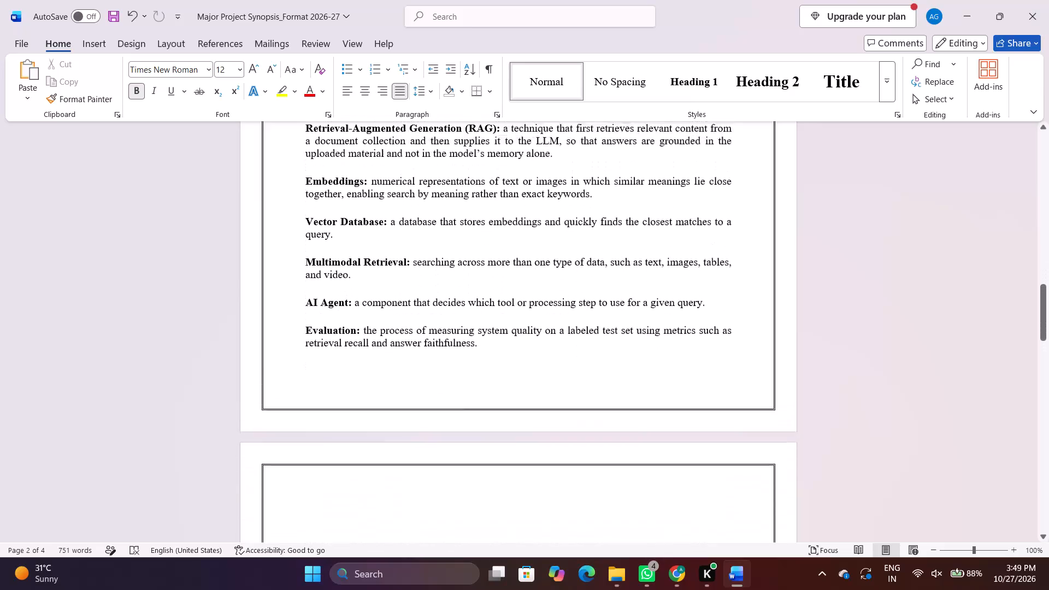
scroll(375, 182, "up", 3)
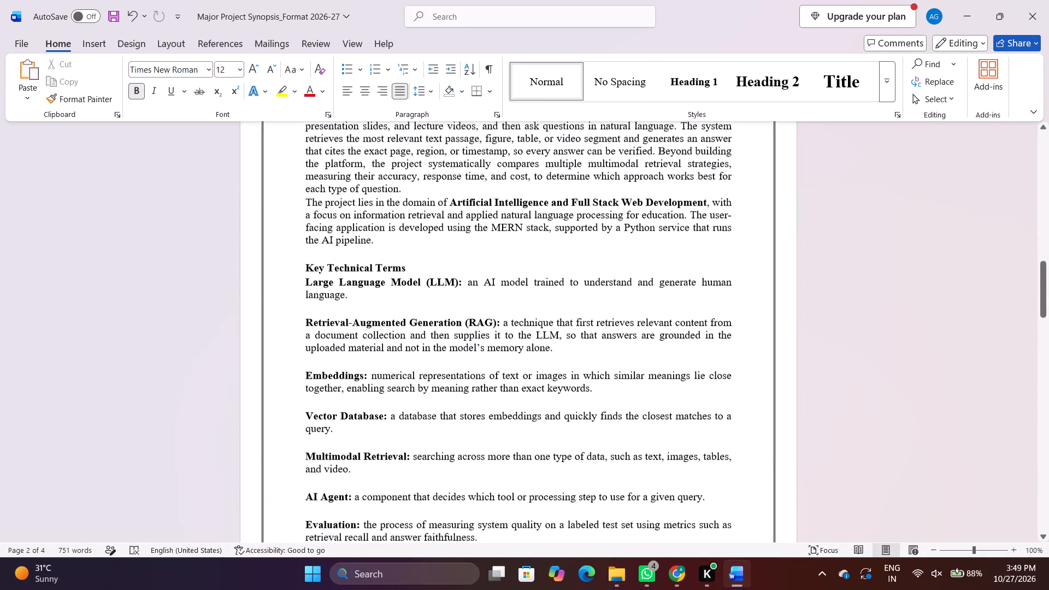
scroll(375, 182, "up", 2)
scroll(375, 182, "down", 1)
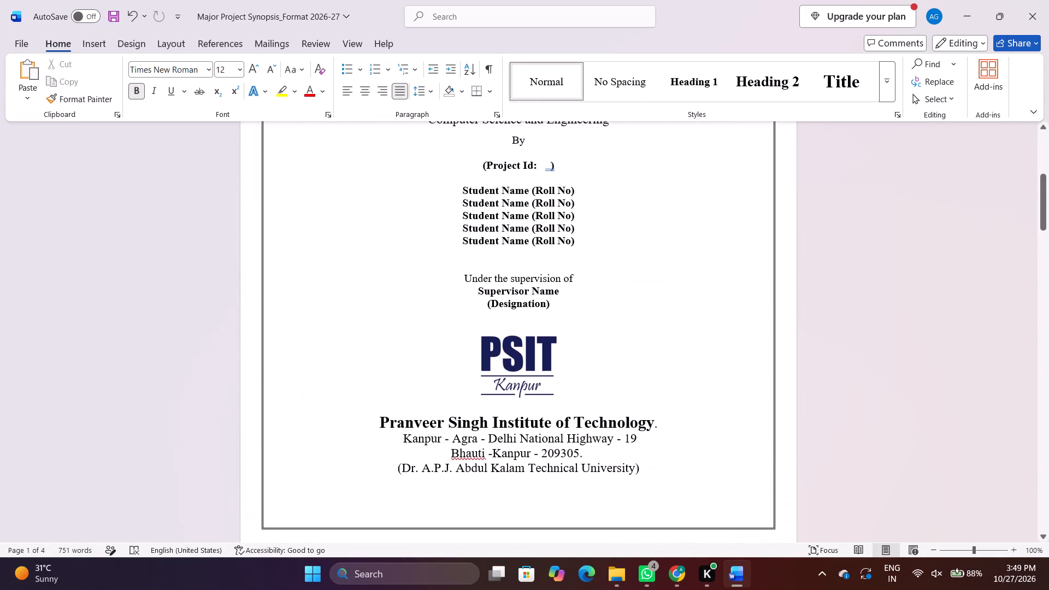
scroll(375, 182, "down", 6)
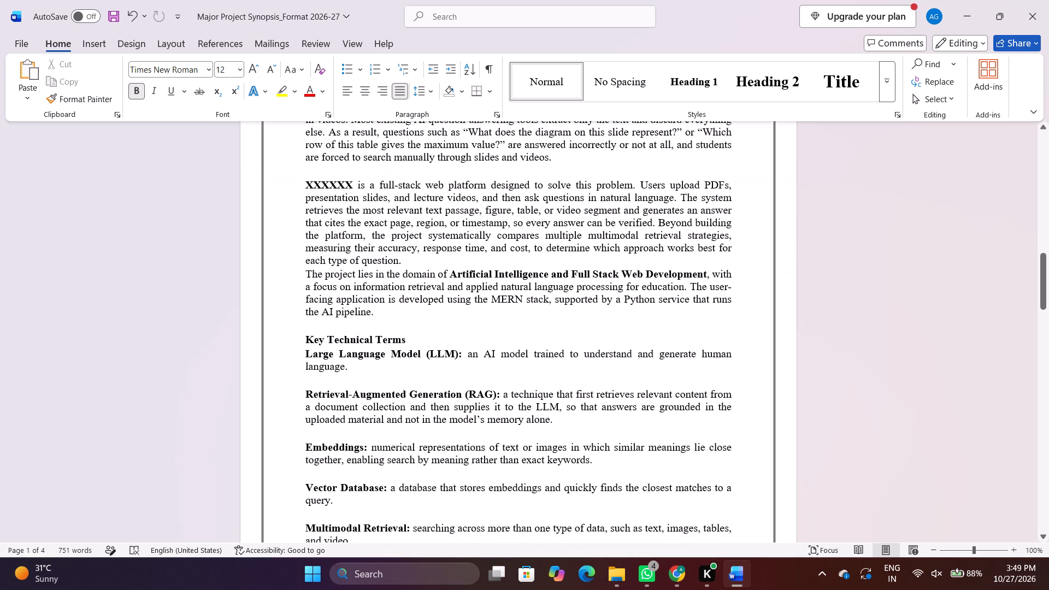
scroll(375, 182, "down", 1)
left_click(351, 383)
Insert a blank line between the XXXXXX platform paragraph and the paragraph starting "The project lies in the domain of".
scroll(406, 264, "up", 1)
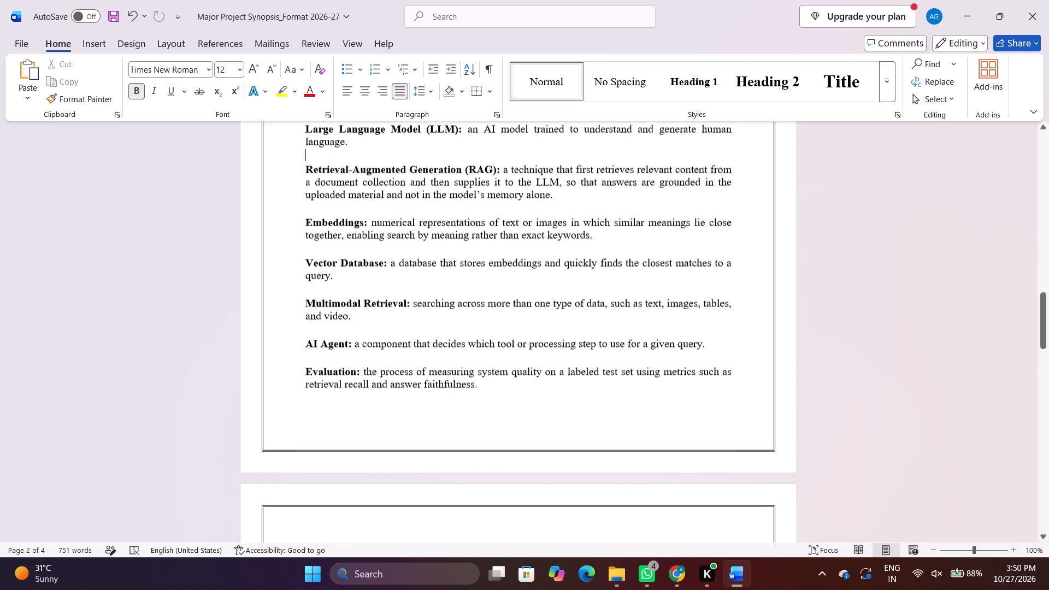
scroll(404, 260, "up", 1)
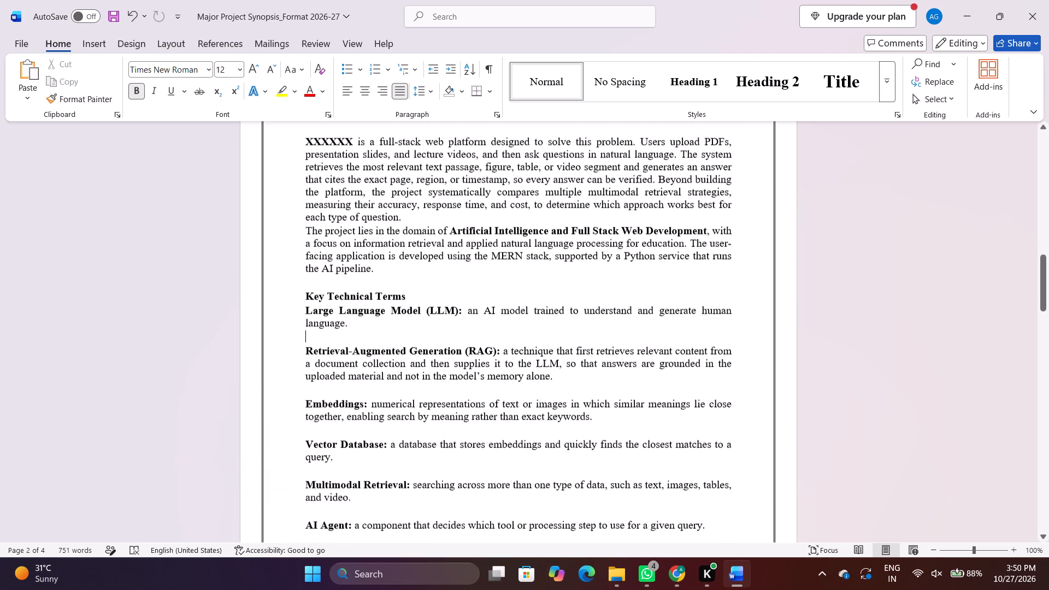
scroll(404, 260, "up", 1)
left_click_drag(405, 303, 408, 314)
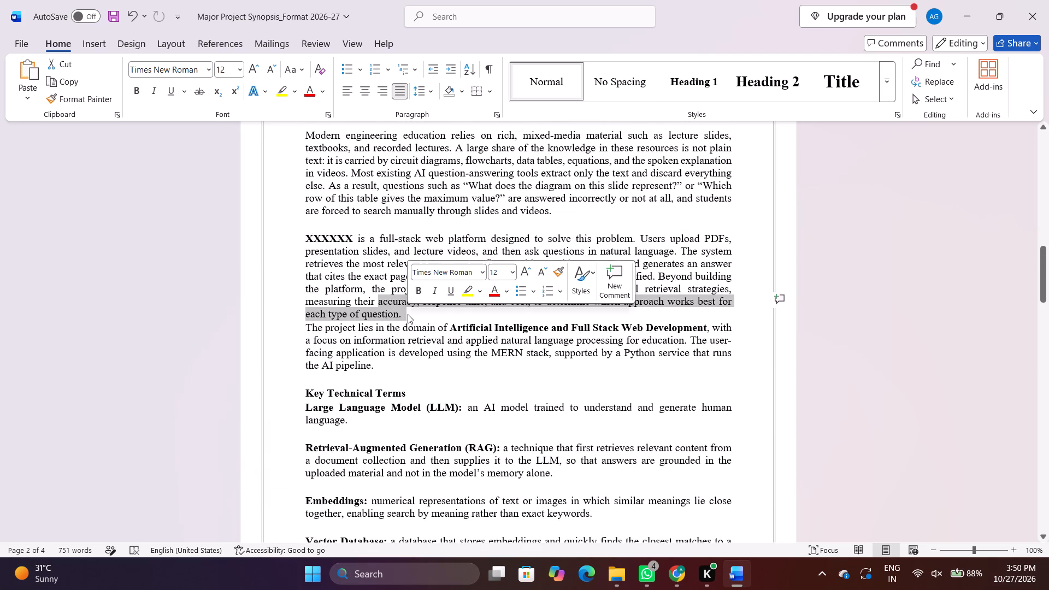
left_click(408, 314)
key("Return")
scroll(408, 314, "up", 1)
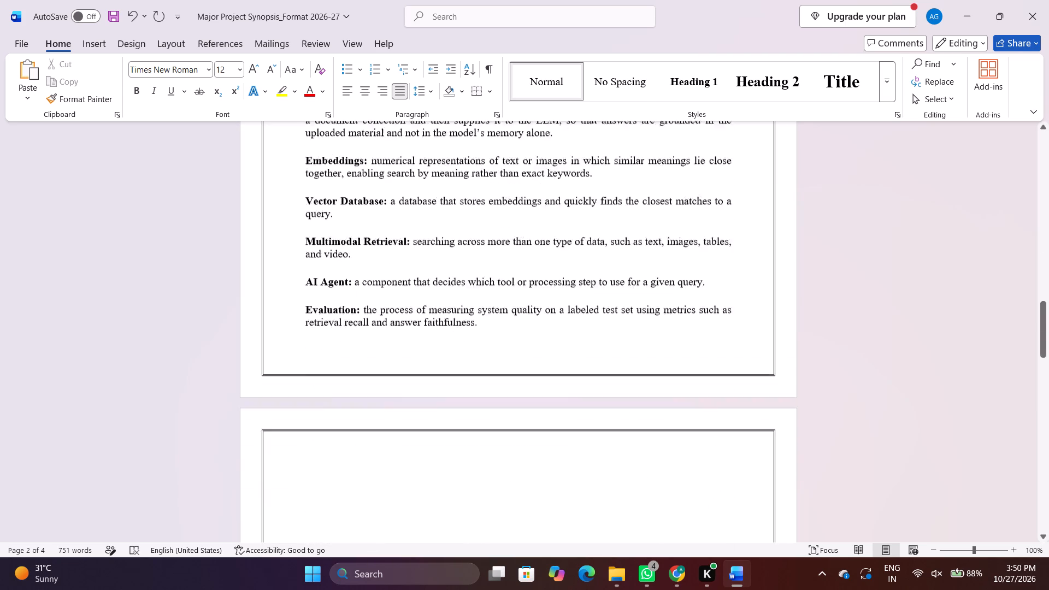
scroll(408, 314, "up", 1)
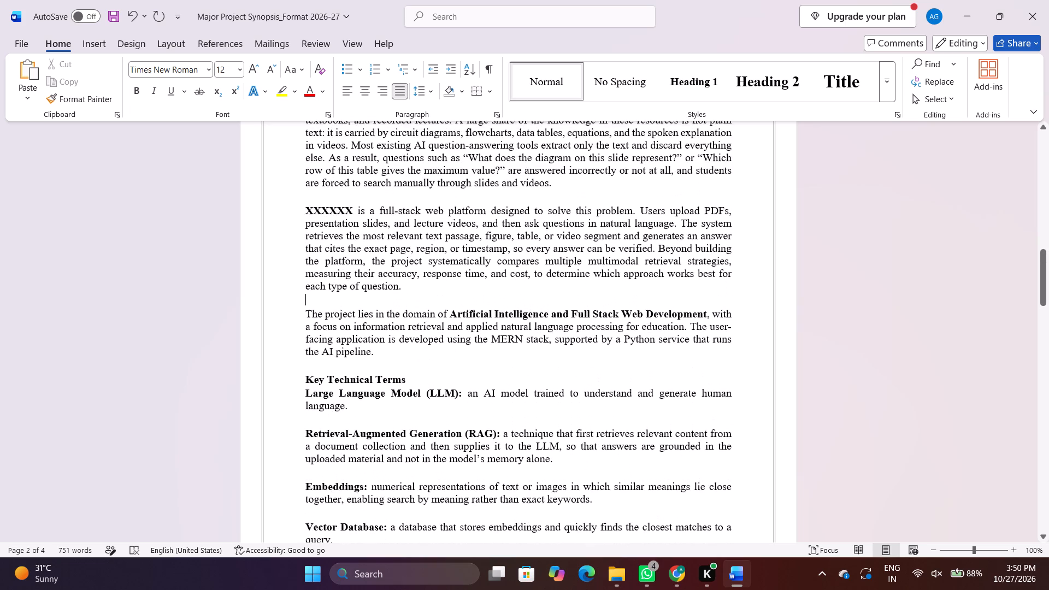
scroll(408, 314, "up", 1)
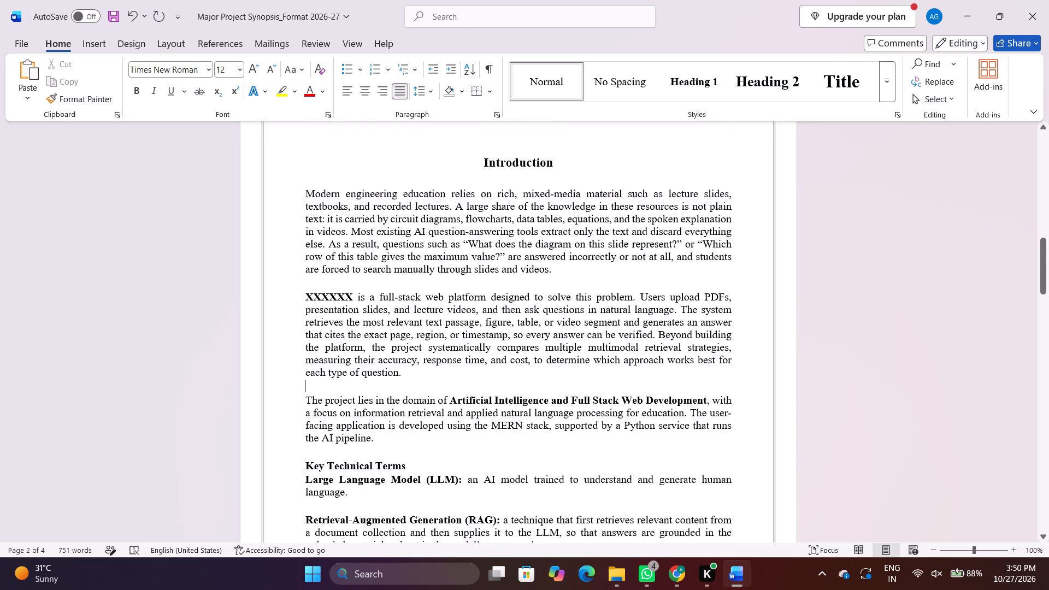
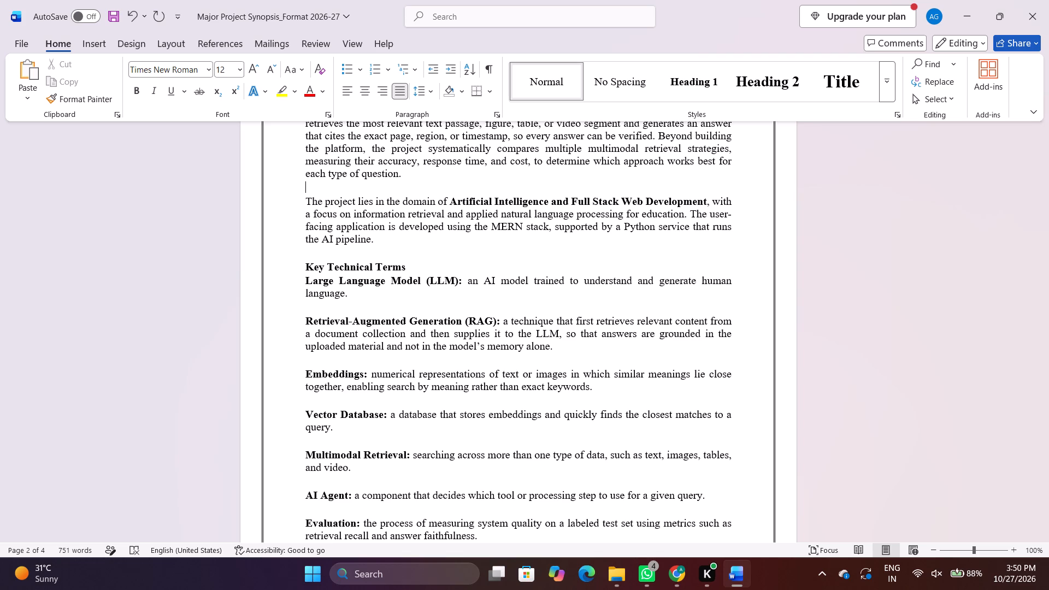
Review the Introduction page's layout and the format guidelines for the Introduction, Project Objective, Literature Survey and Feasibility Study sections.
scroll(930, 358, "up", 10)
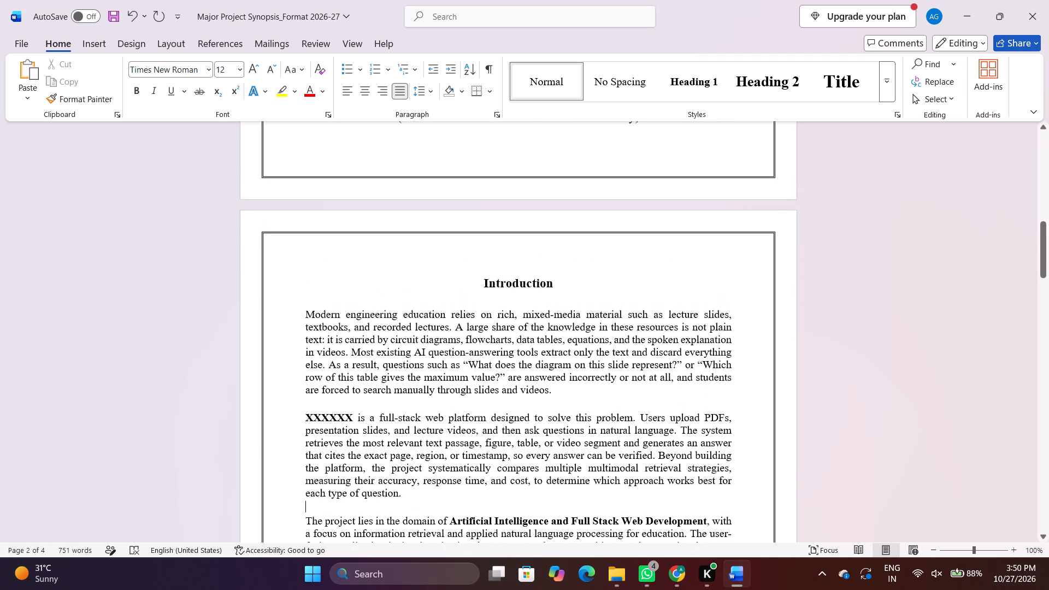
scroll(930, 358, "up", 11)
scroll(930, 358, "down", 2)
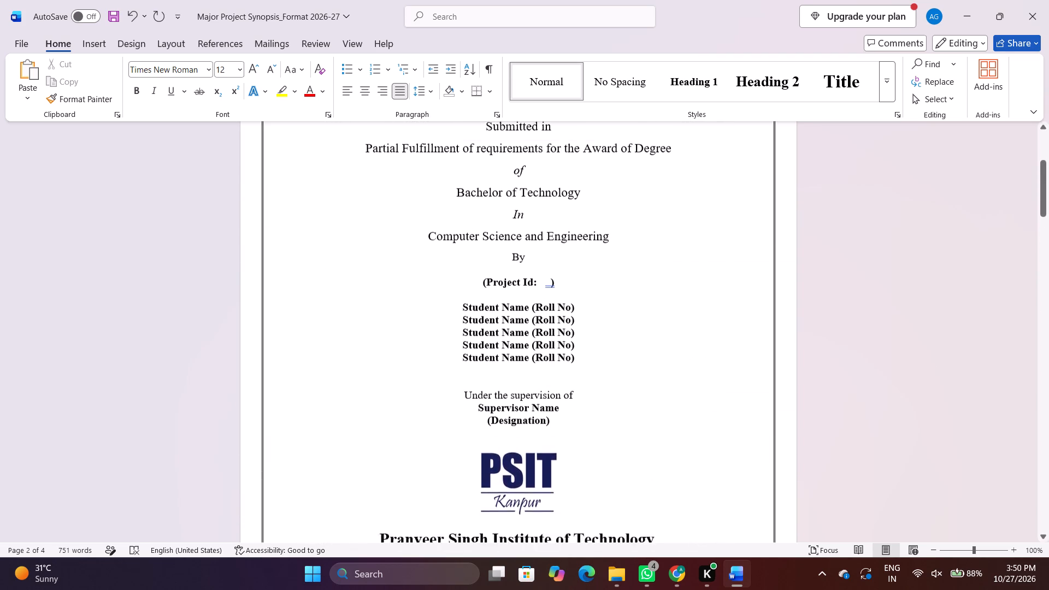
scroll(930, 358, "down", 6)
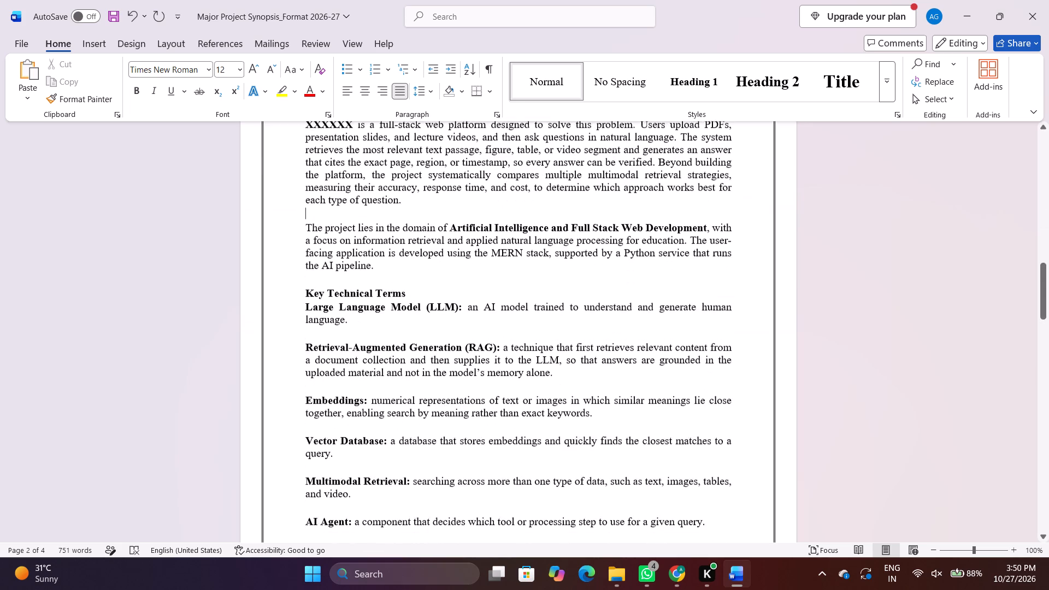
scroll(930, 358, "down", 3)
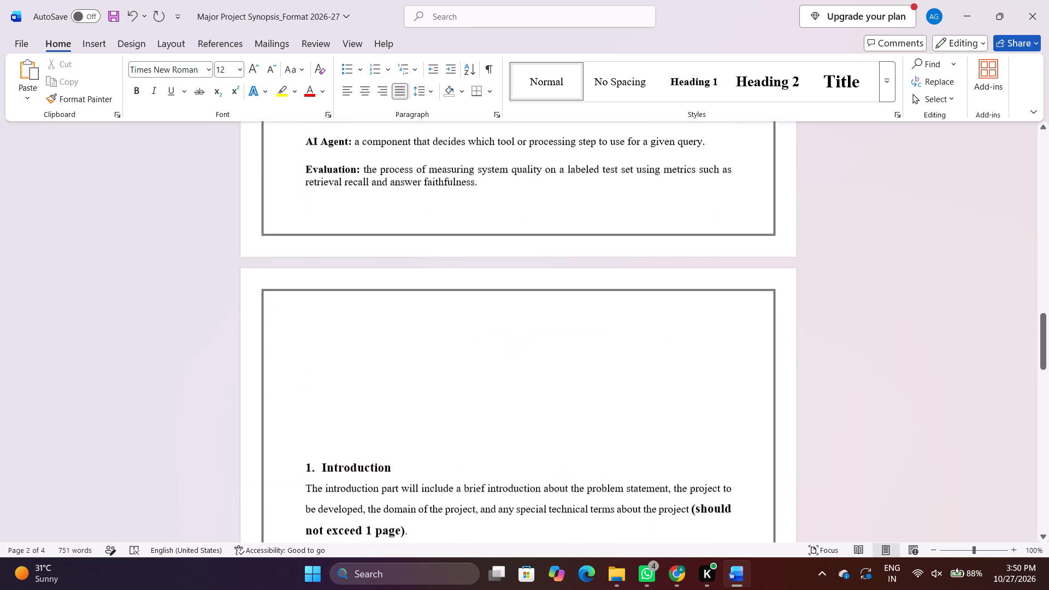
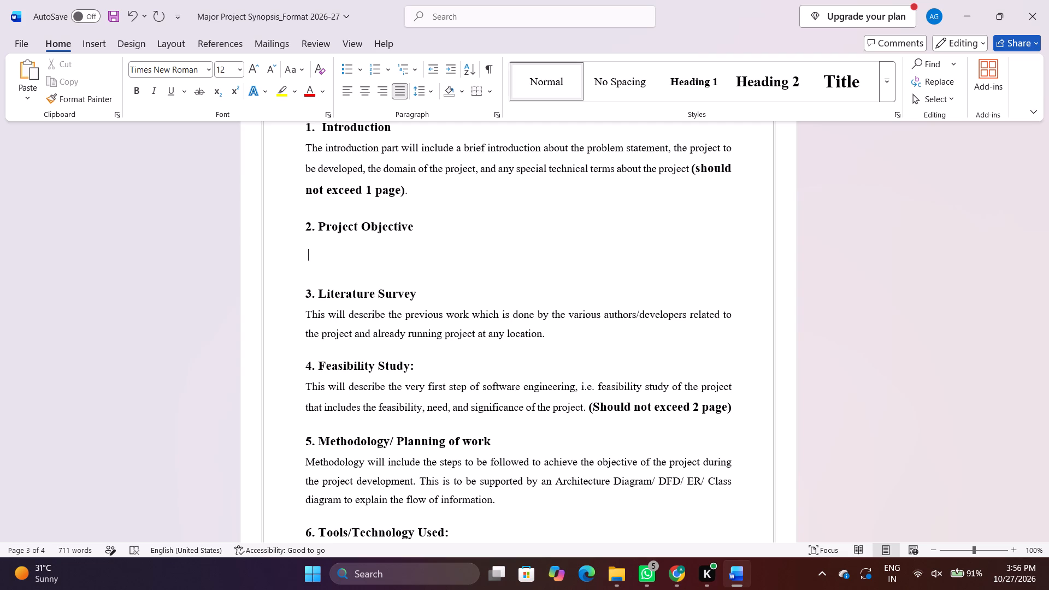
Review the completed Introduction section of the synopsis, including its project description, domain paragraph and Key Technical Terms.
scroll(686, 402, "up", 4)
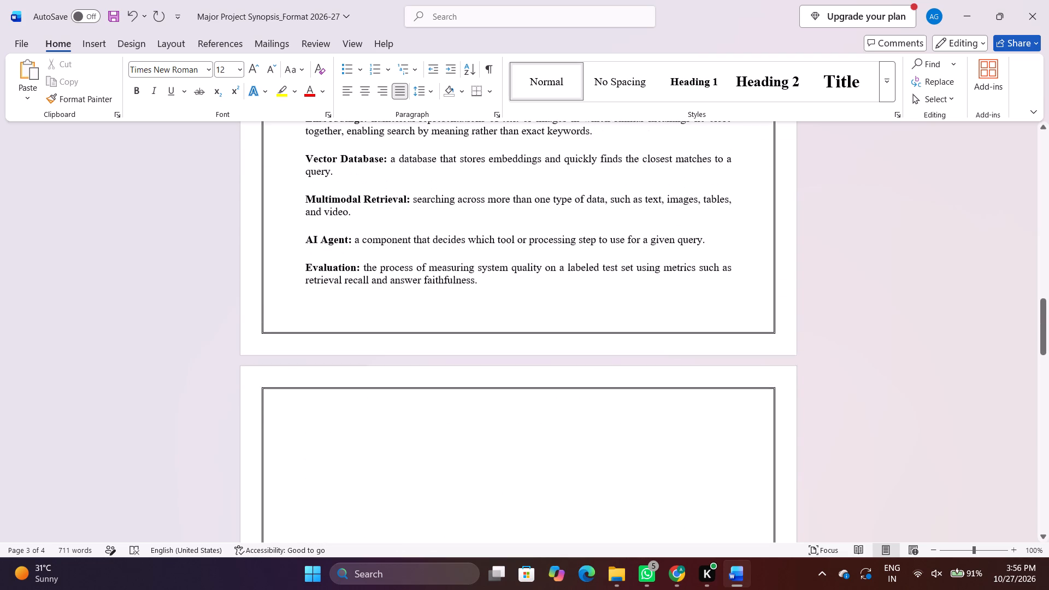
scroll(686, 402, "up", 3)
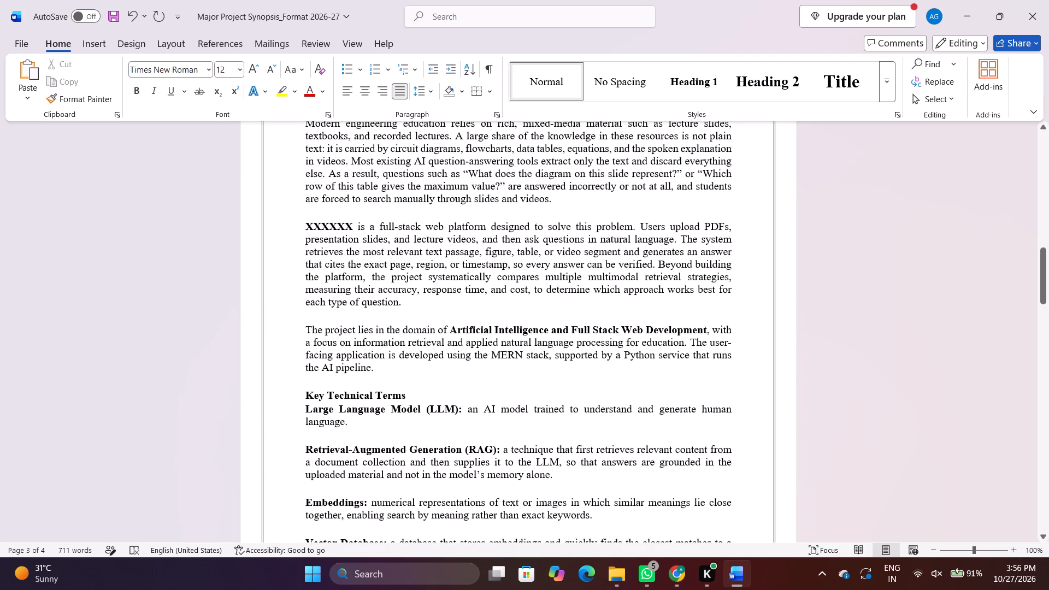
scroll(686, 402, "up", 1)
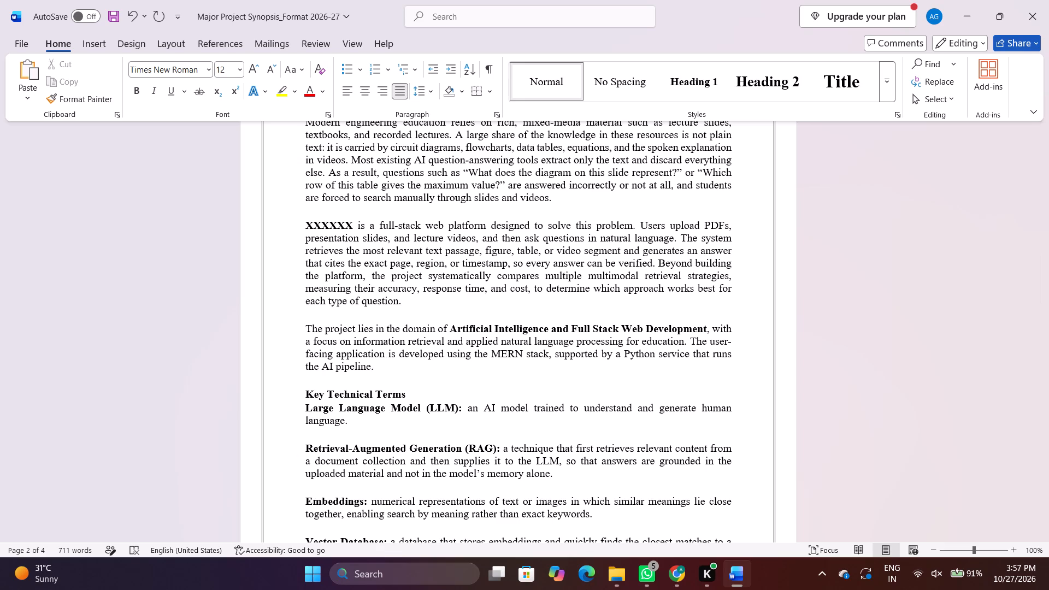
scroll(686, 402, "left", 1)
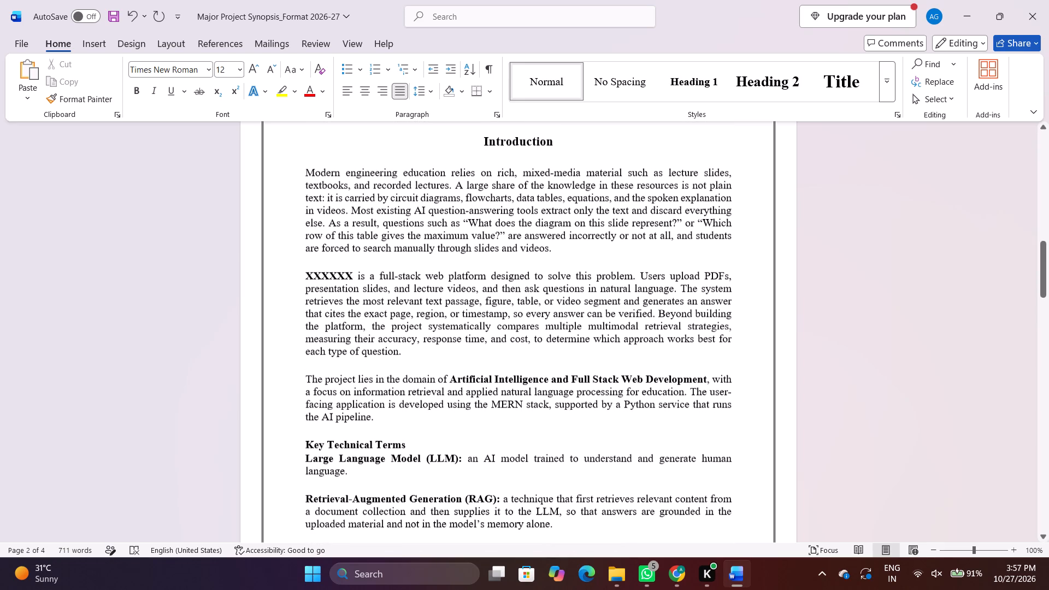
scroll(686, 402, "left", 1)
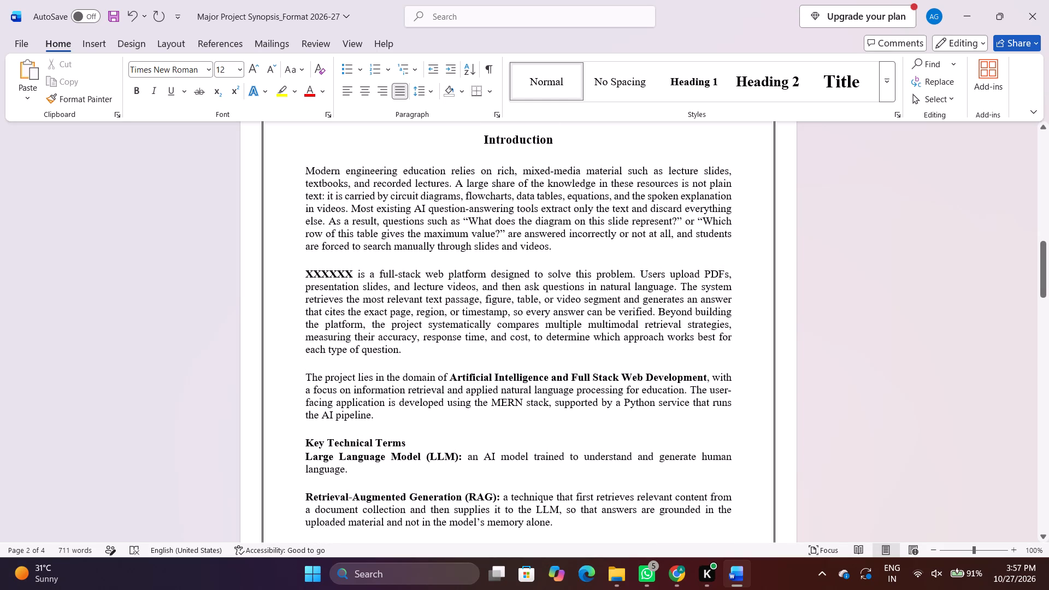
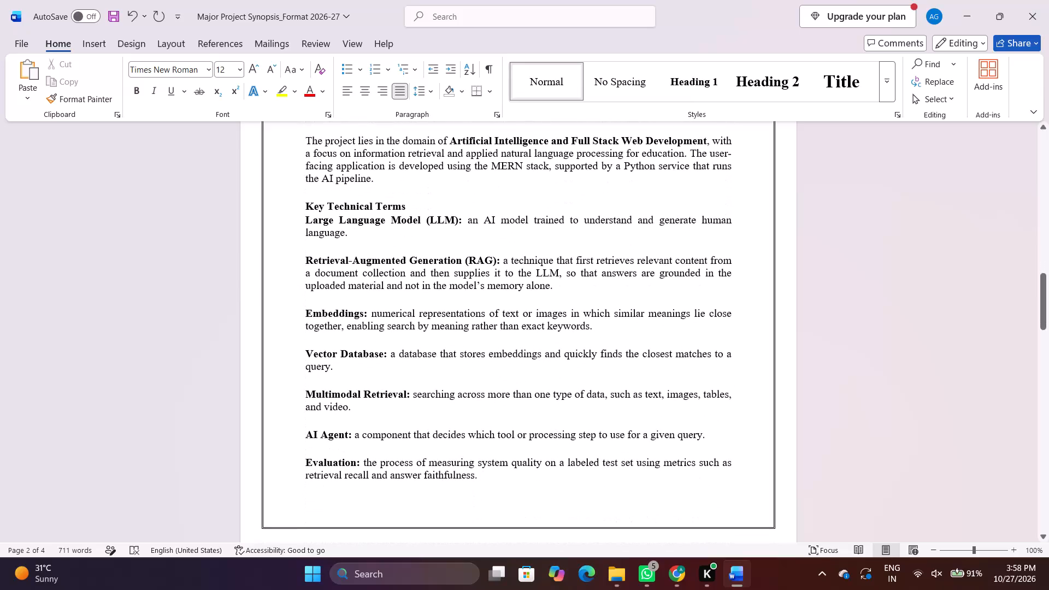
Paste the copied project objectives guideline text into the empty line under the 2. Project Objective heading.
scroll(686, 402, "down", 5)
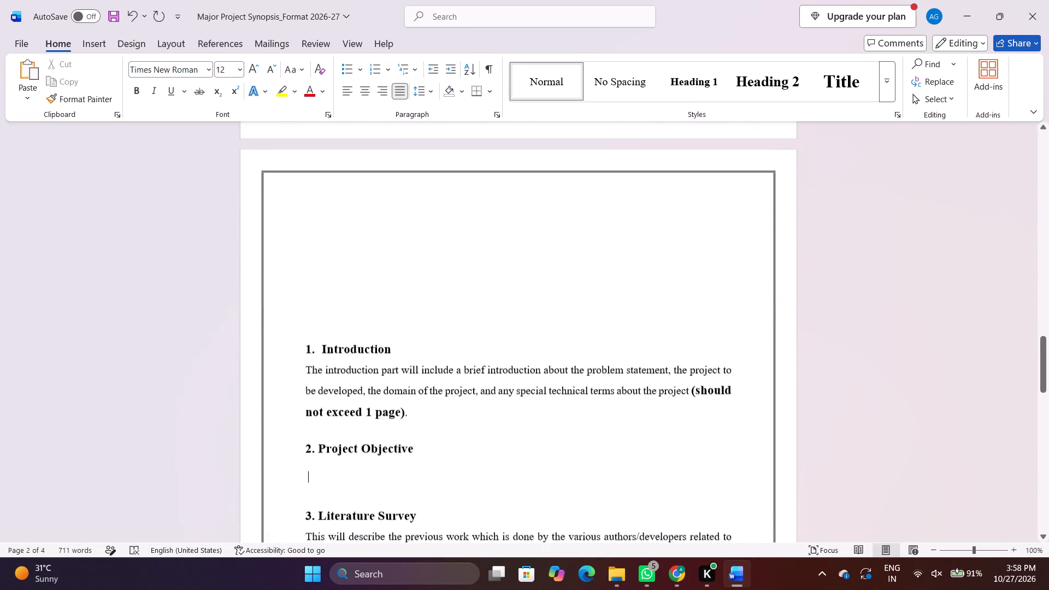
scroll(686, 402, "down", 2)
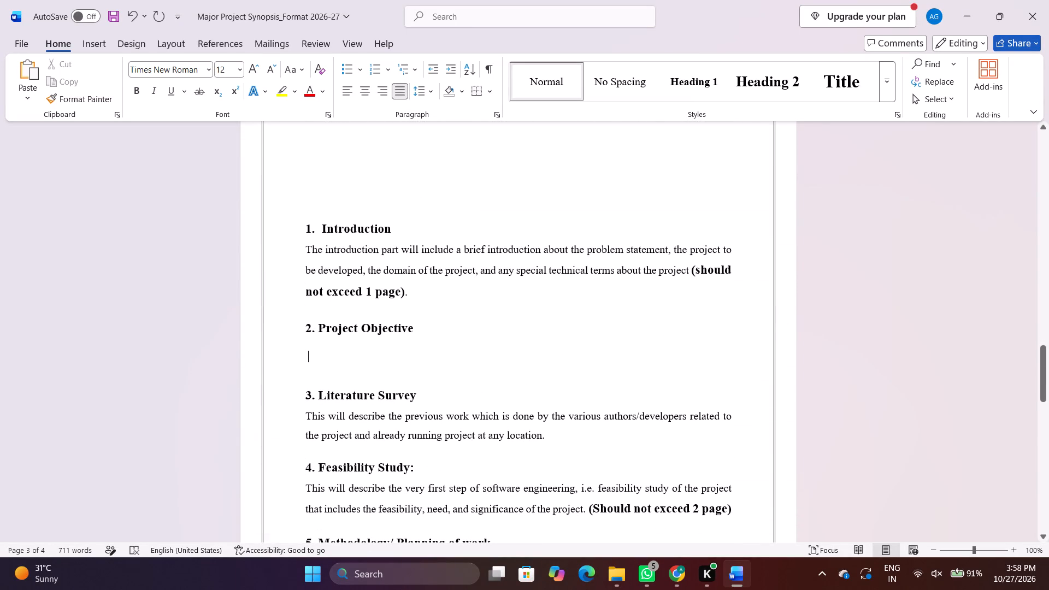
key("ctrl+v")
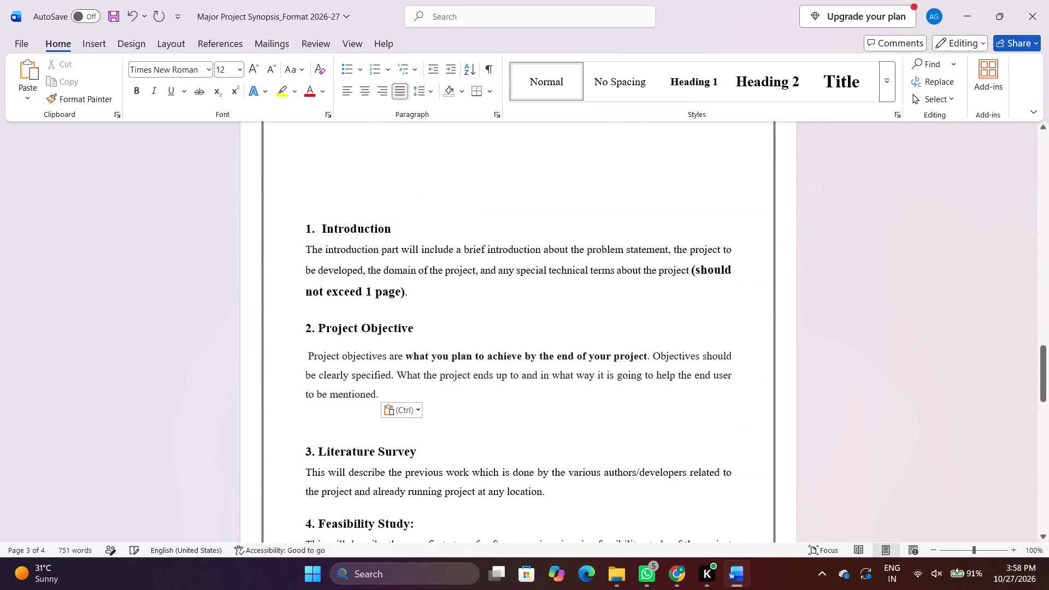
scroll(686, 402, "down", 1)
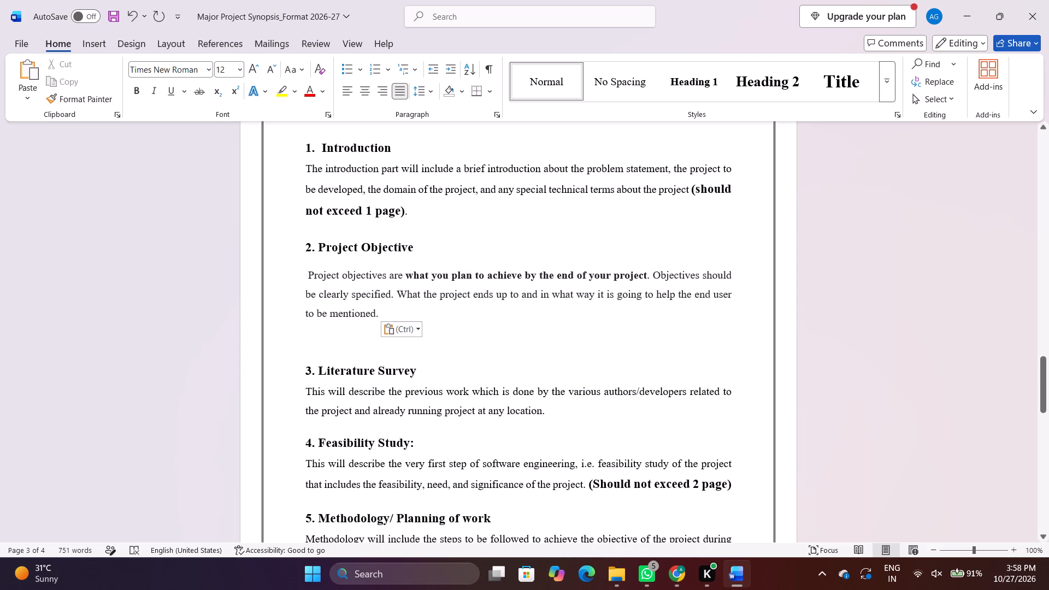
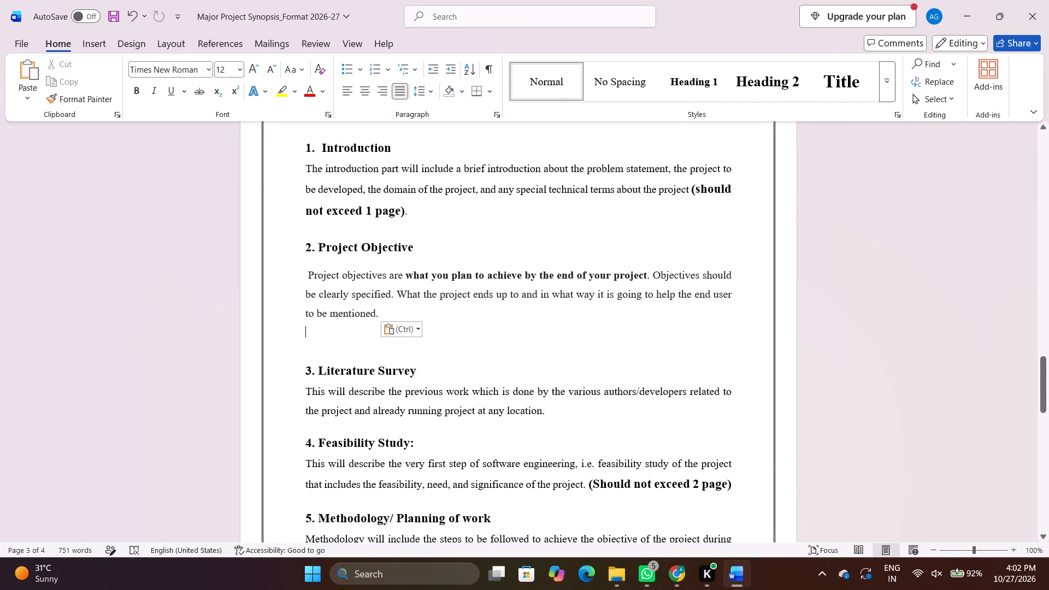
Review the remaining section instructions and the formatting guidelines at the document's end, plus the cover page and the written Introduction.
scroll(644, 403, "down", 1)
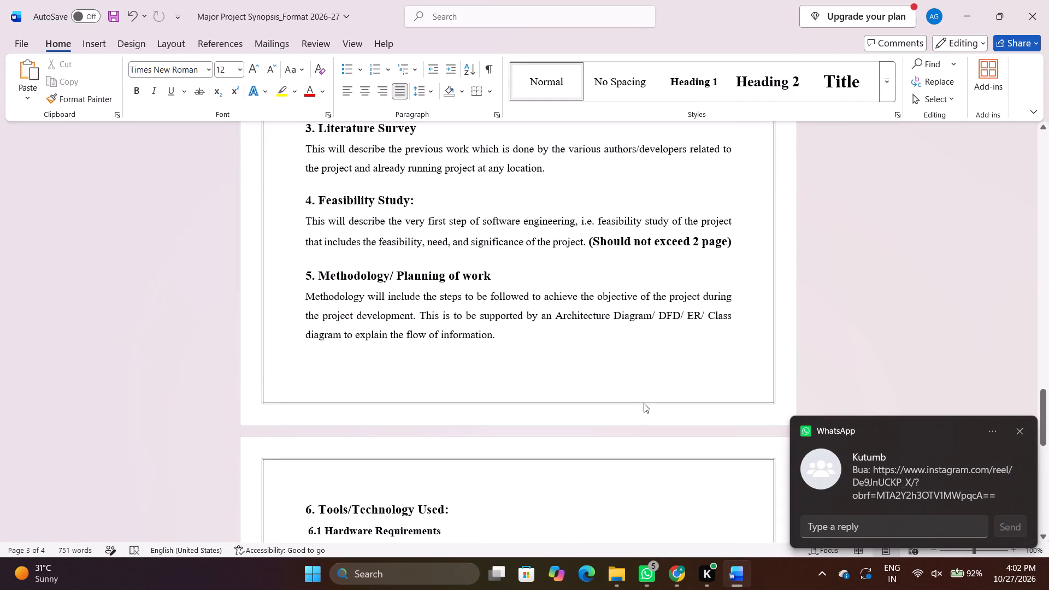
scroll(644, 403, "down", 4)
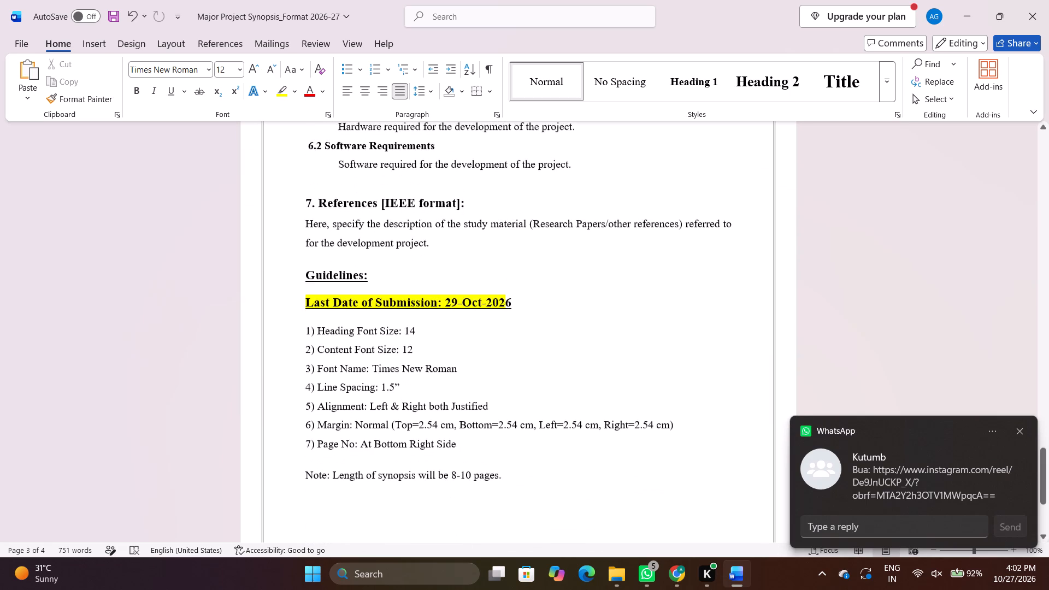
scroll(644, 403, "down", 1)
left_click(1013, 433)
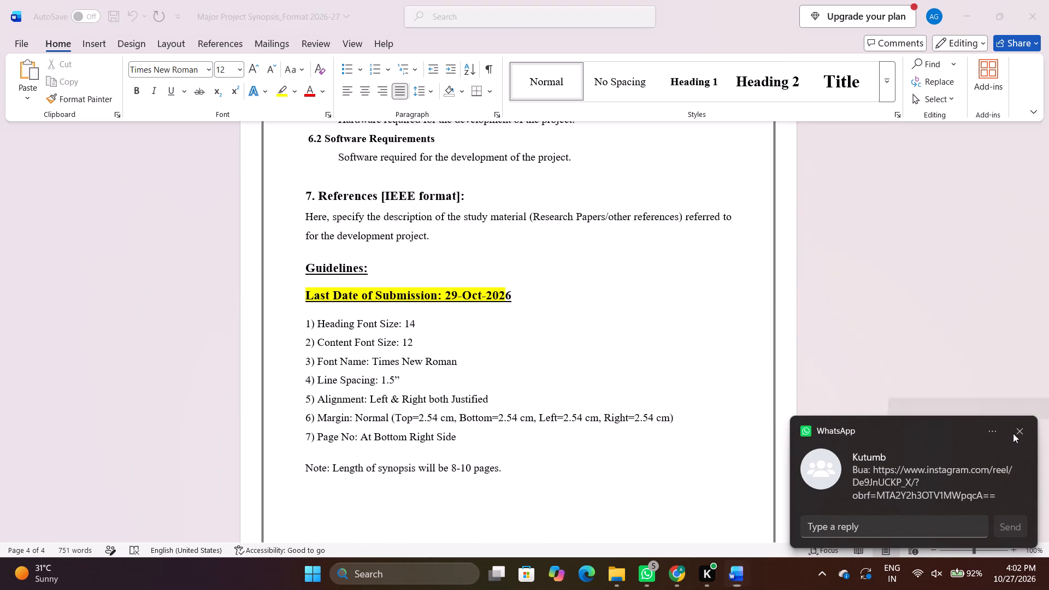
scroll(849, 426, "up", 13)
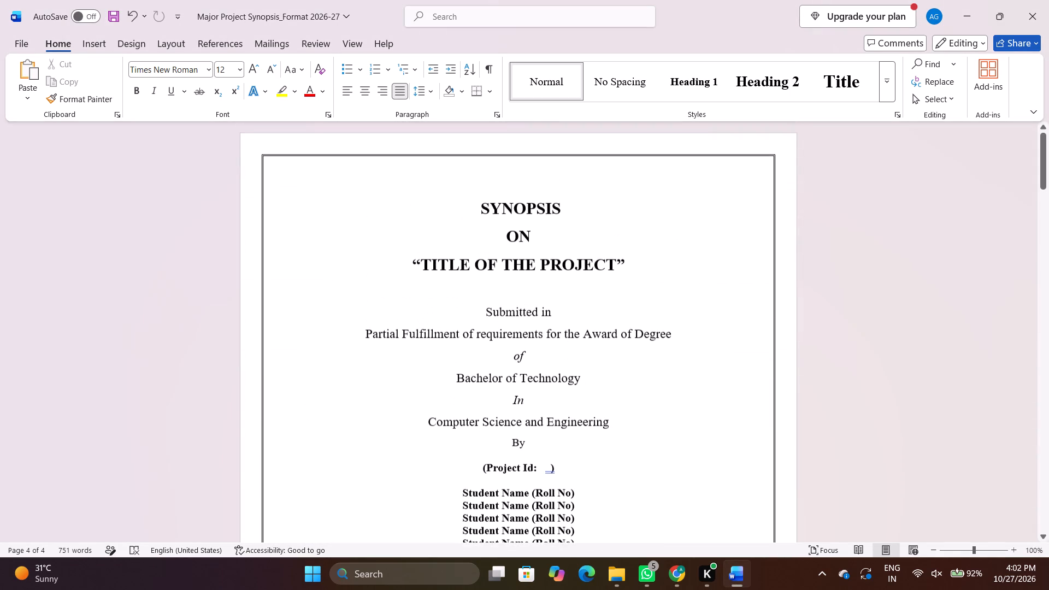
scroll(849, 426, "up", 2)
scroll(849, 426, "down", 1)
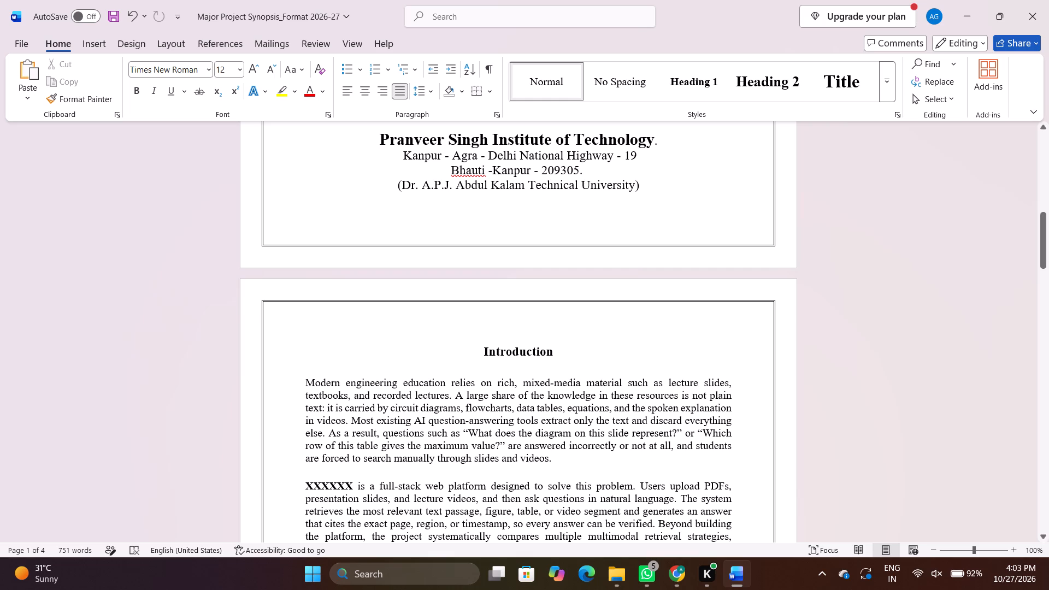
scroll(688, 336, "up", 8)
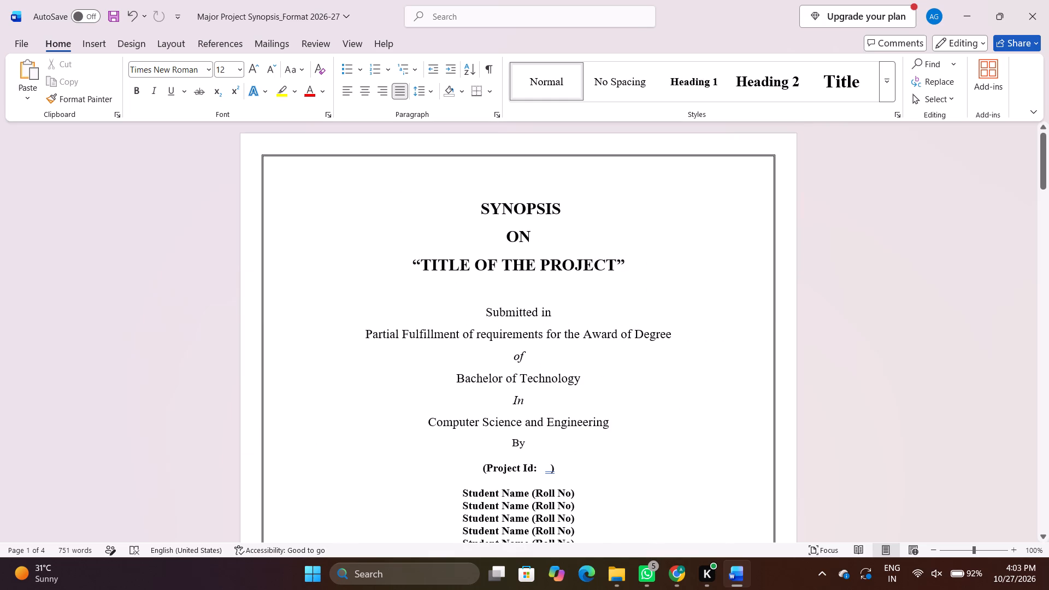
scroll(688, 336, "down", 4)
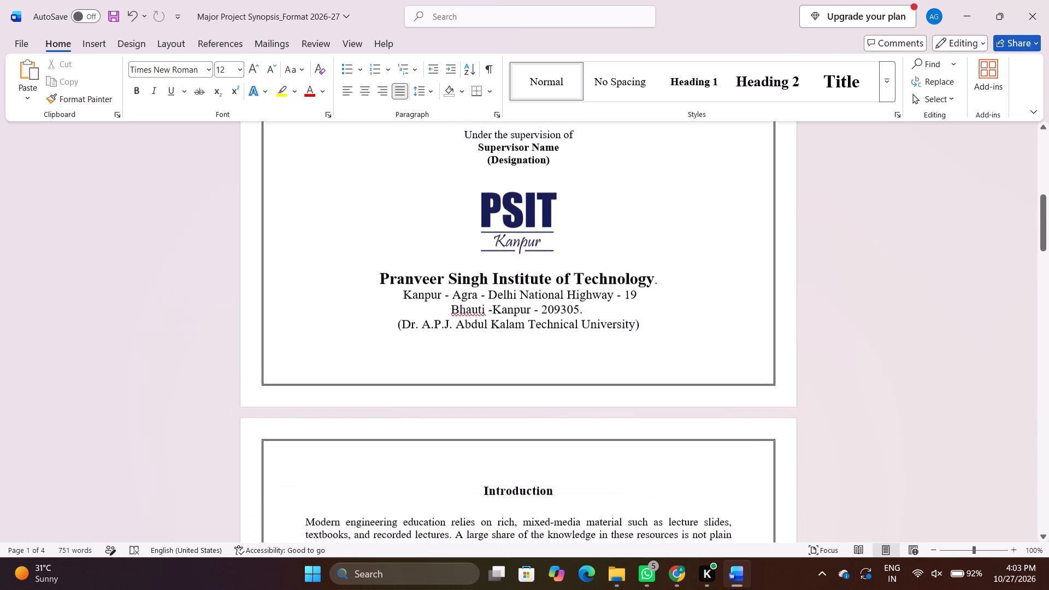
scroll(688, 336, "down", 4)
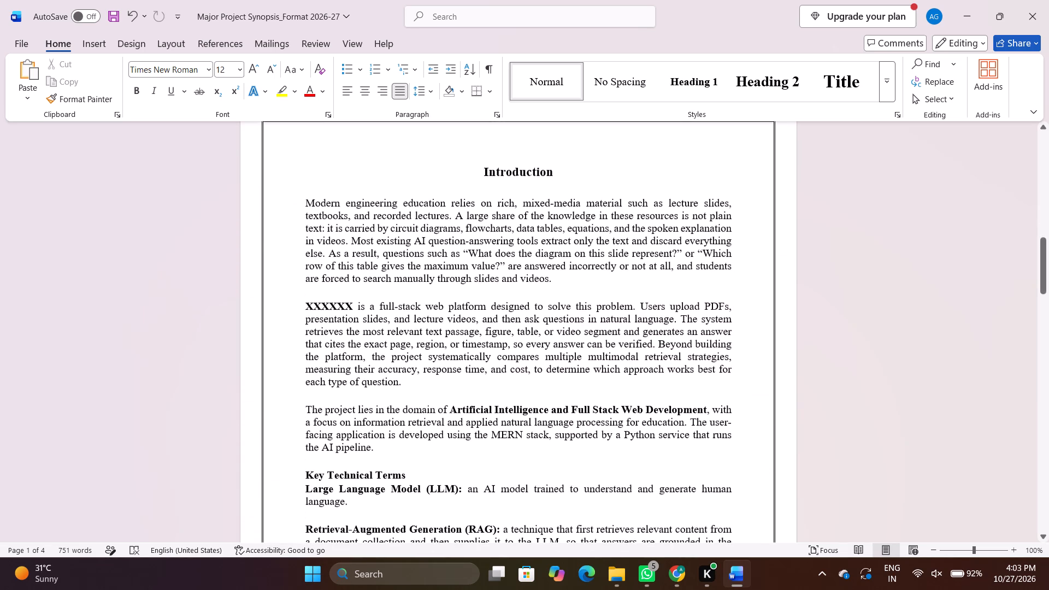
scroll(688, 336, "down", 1)
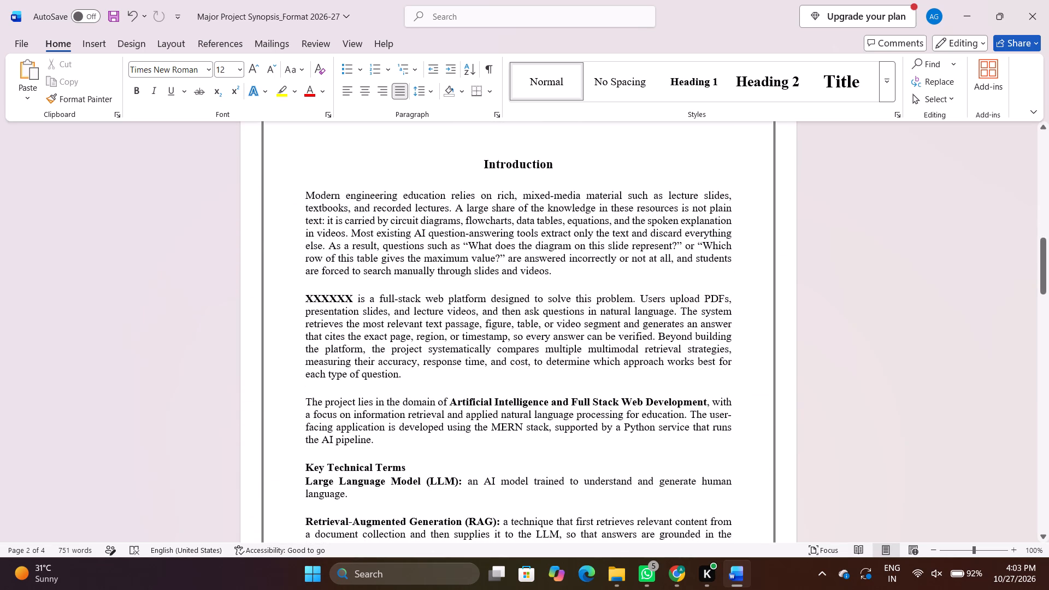
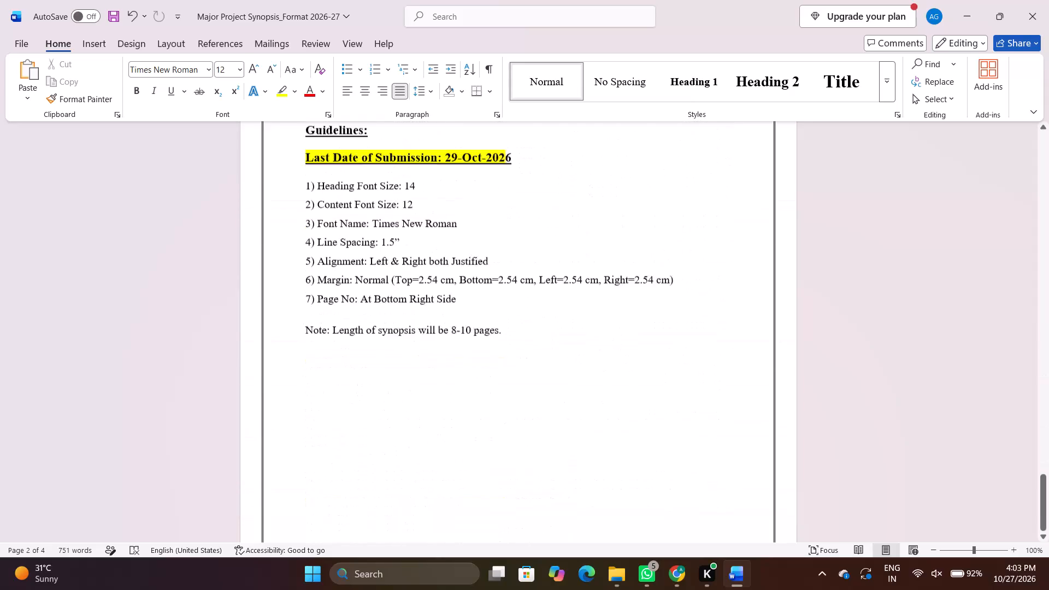
Compare the section instructions and end-of-document formatting guidelines with the written Introduction, checking the font of its heading and body text.
scroll(688, 336, "up", 1)
scroll(688, 336, "down", 1)
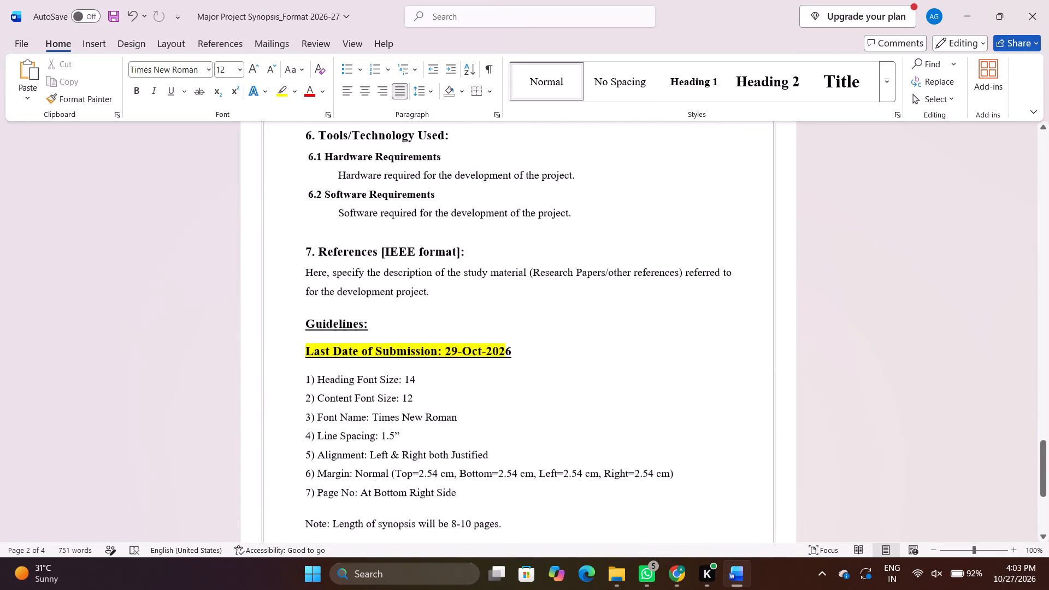
scroll(688, 336, "down", 1)
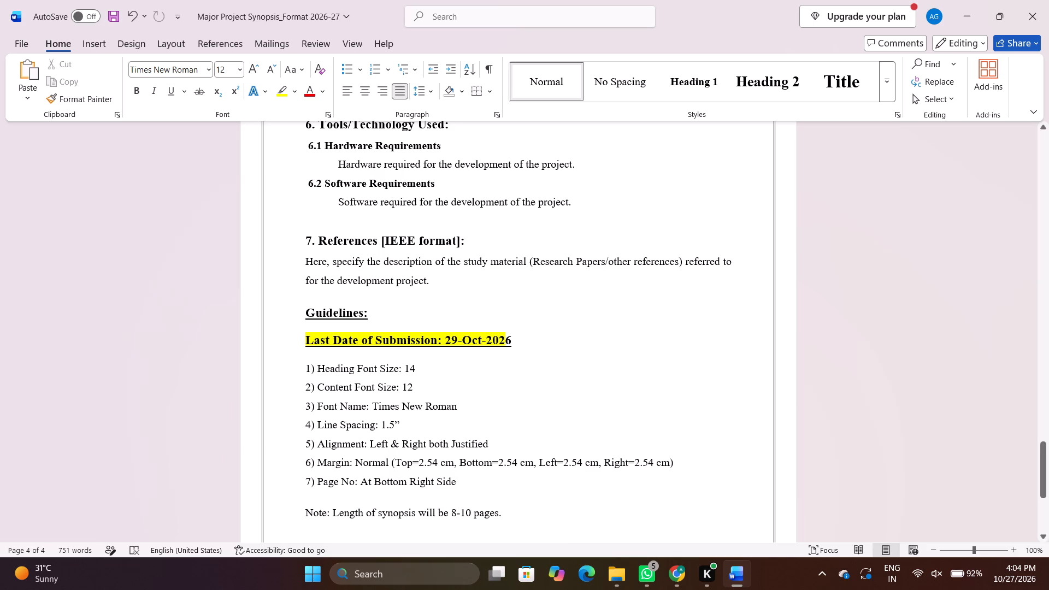
scroll(544, 285, "up", 6)
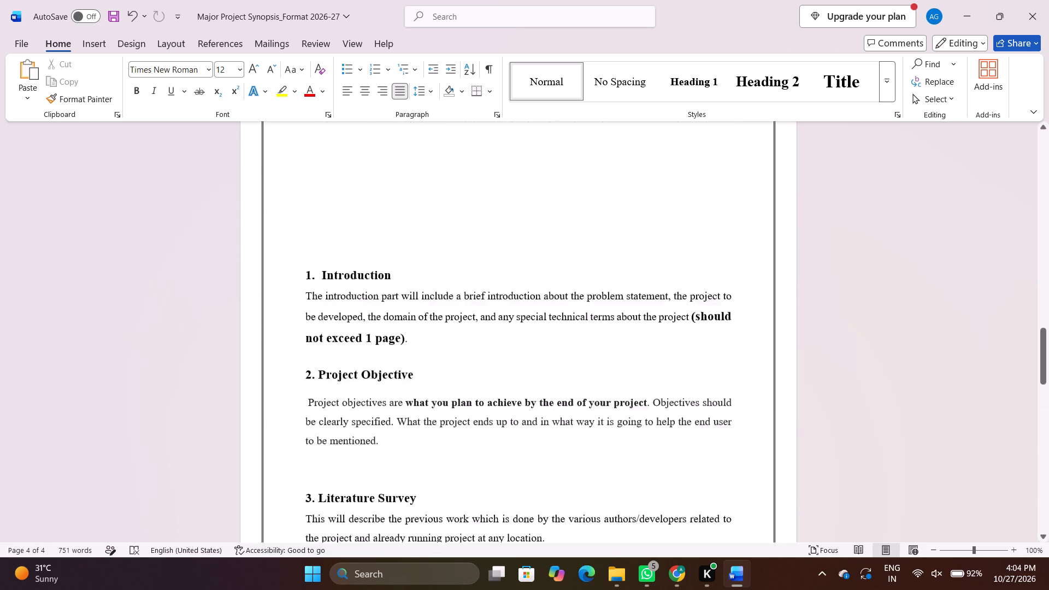
scroll(544, 285, "up", 7)
scroll(544, 285, "down", 5)
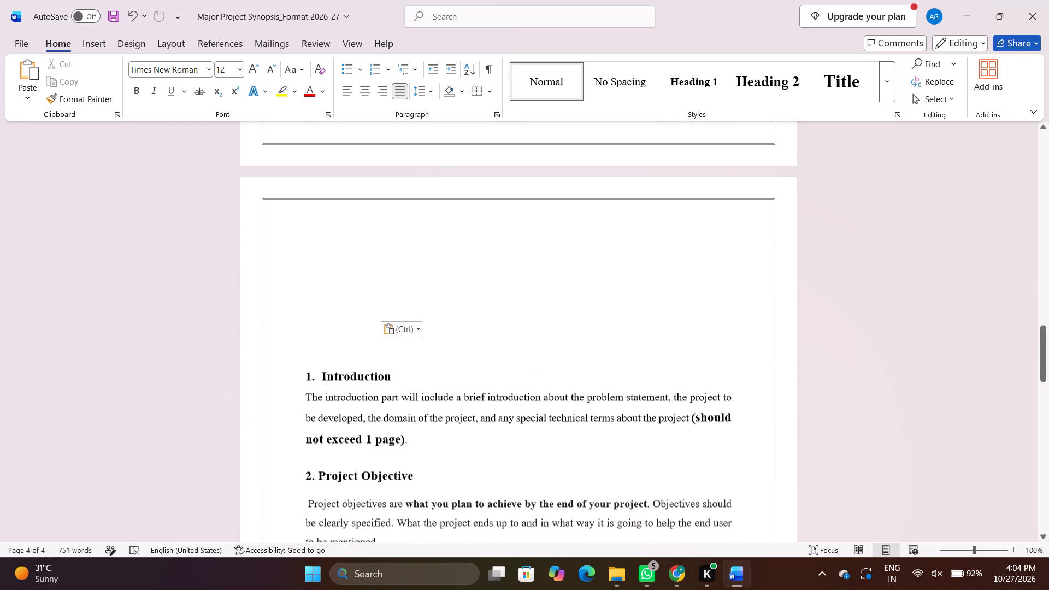
scroll(544, 285, "down", 1)
scroll(544, 285, "up", 5)
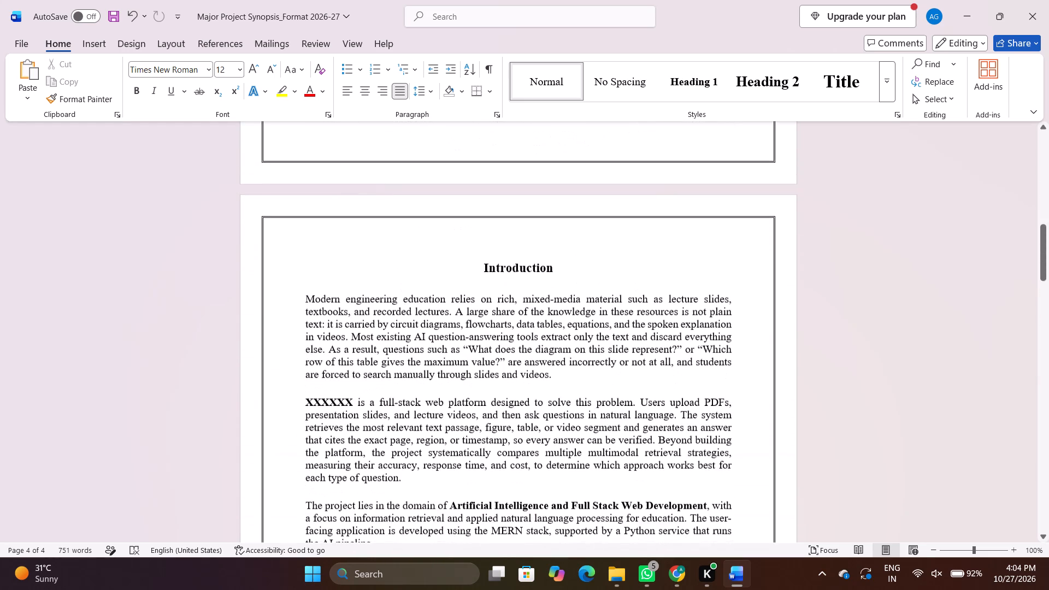
left_click_drag(573, 258, 474, 270)
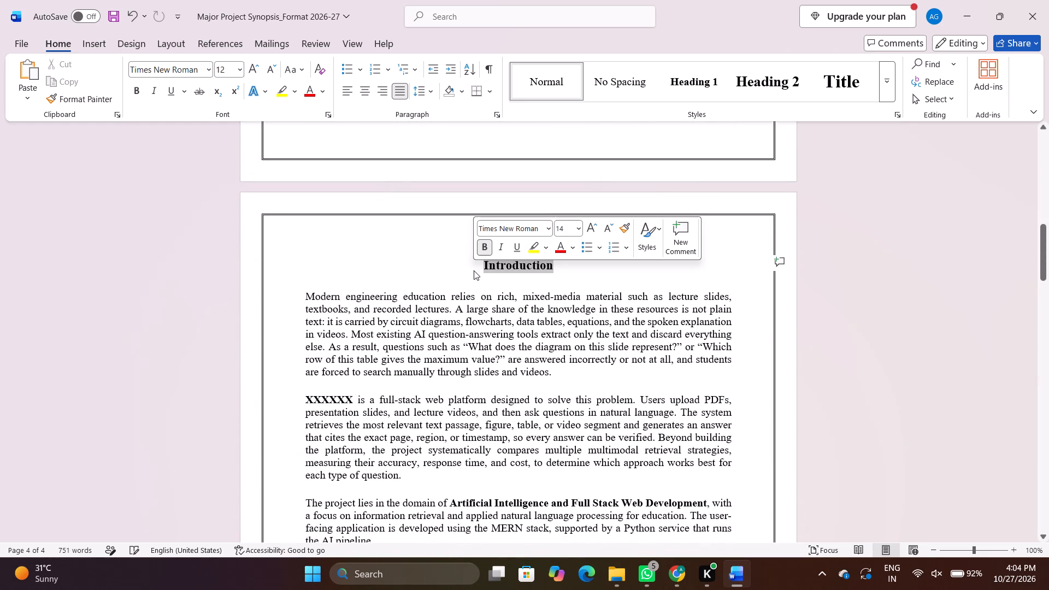
left_click_drag(528, 324, 476, 317)
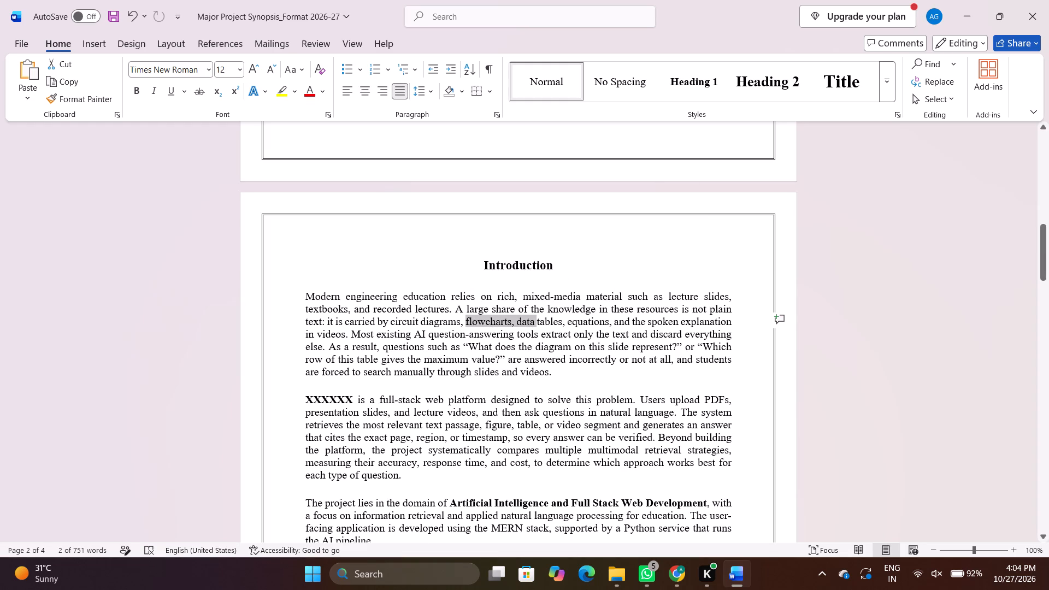
left_click(686, 321)
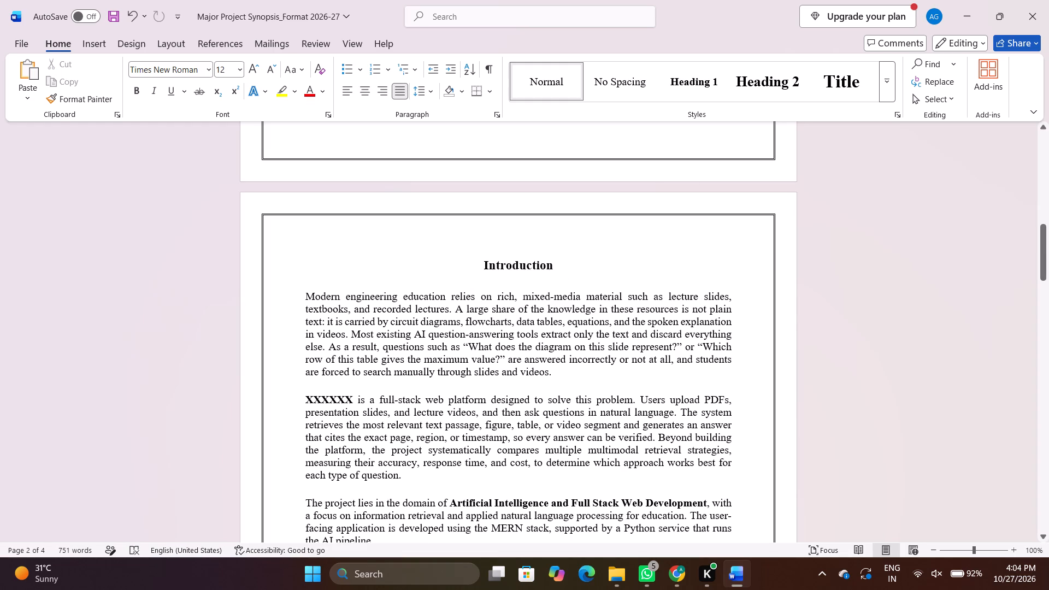
scroll(686, 321, "down", 4)
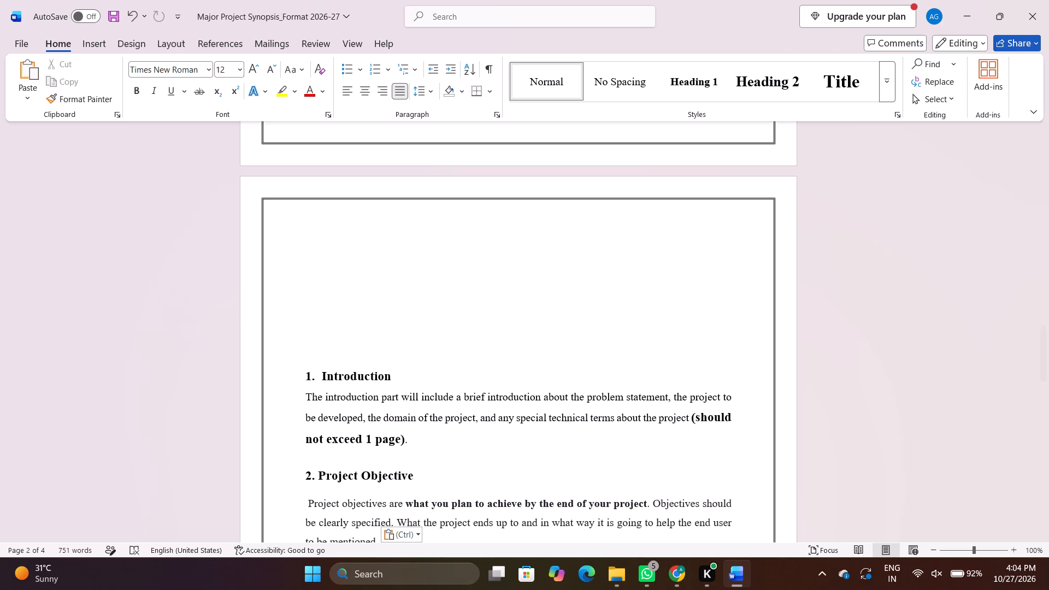
scroll(490, 371, "up", 6)
scroll(490, 371, "down", 1)
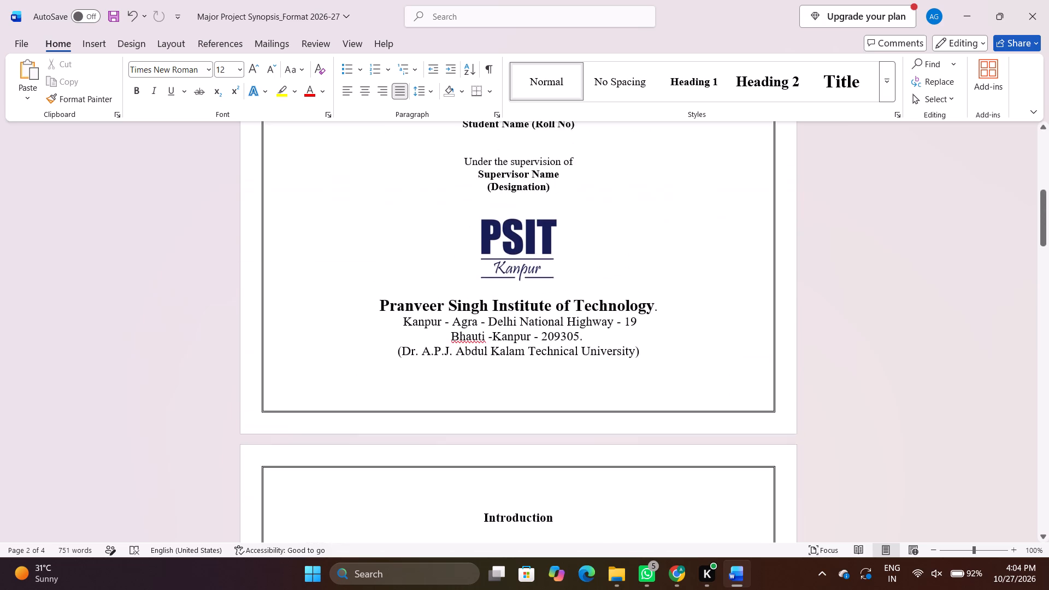
Left-align the Introduction heading at the start of the second page.
scroll(490, 371, "down", 1)
left_click(553, 403)
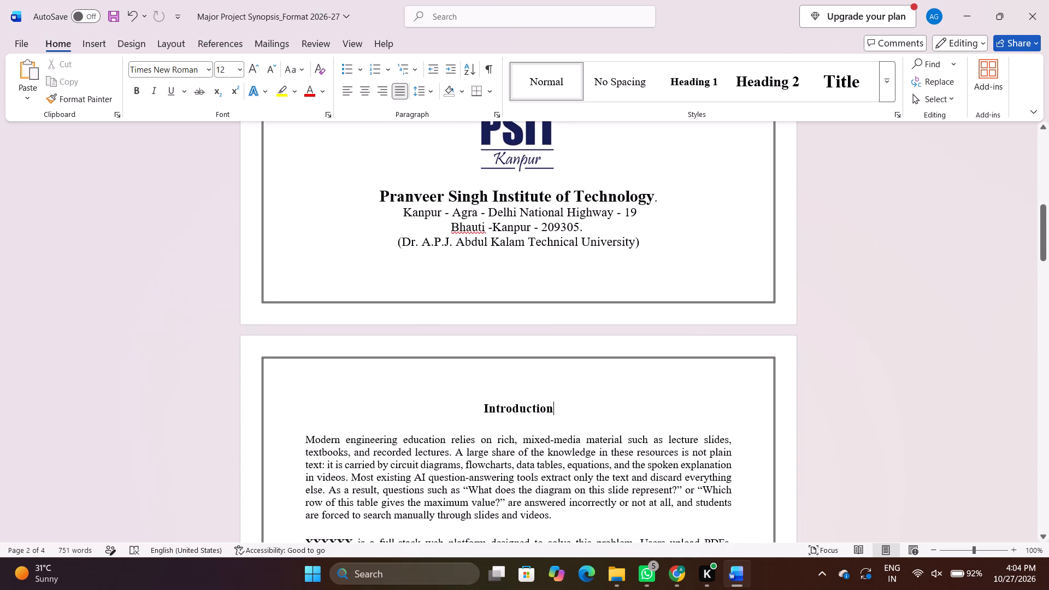
left_click_drag(553, 409, 472, 410)
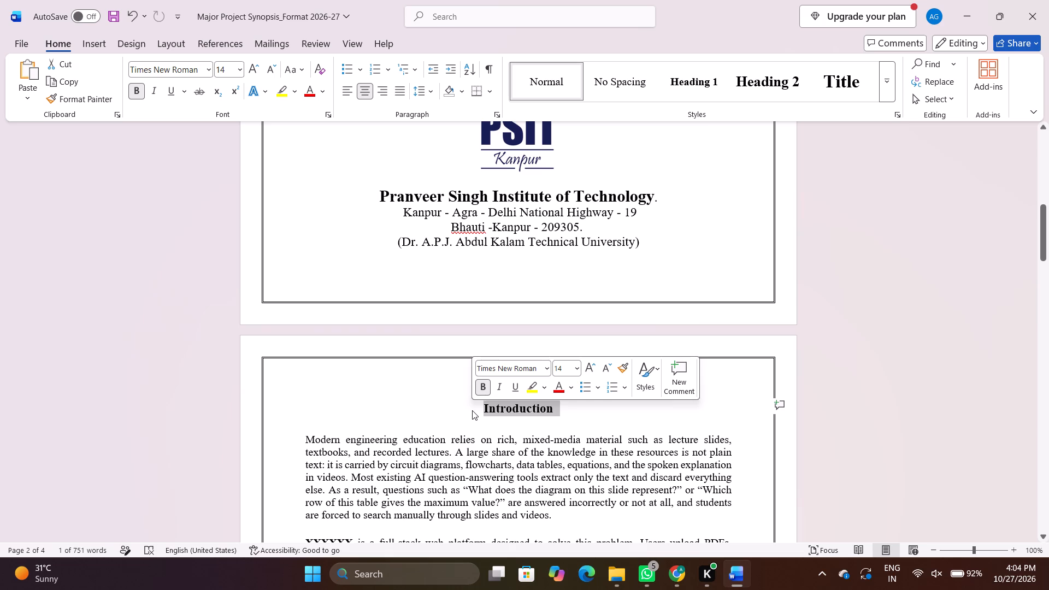
left_click(347, 90)
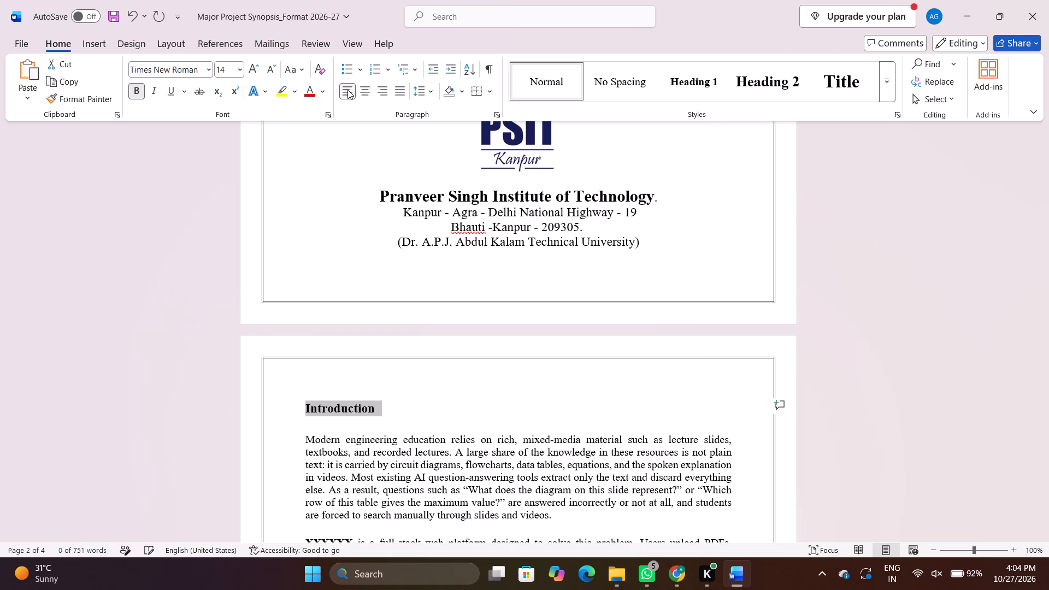
Number the Introduction heading as 1. using automatic list numbering.
left_click(306, 408)
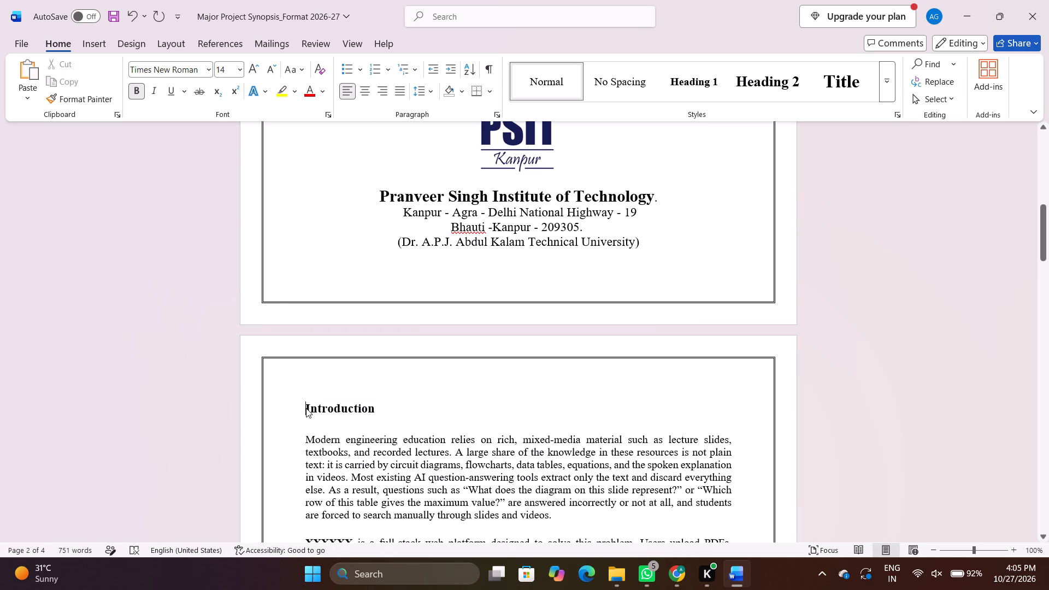
type("1.")
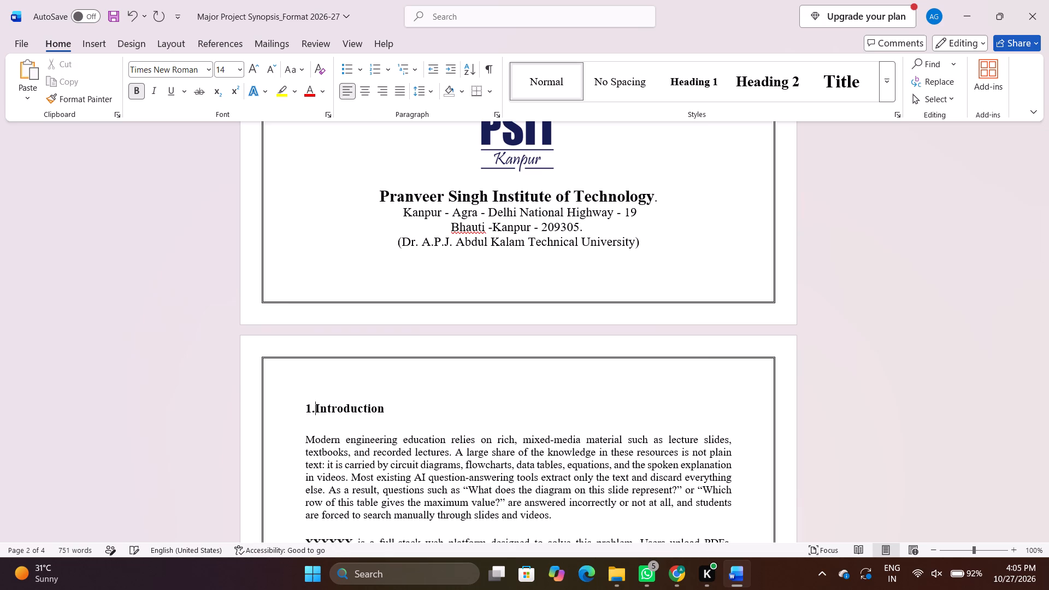
key("space")
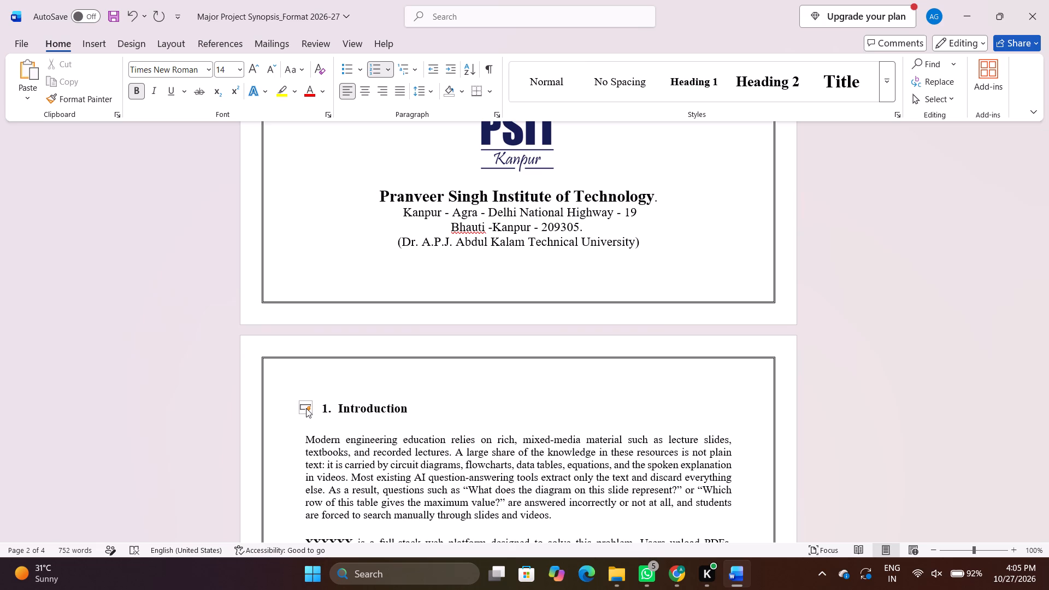
left_click(324, 412)
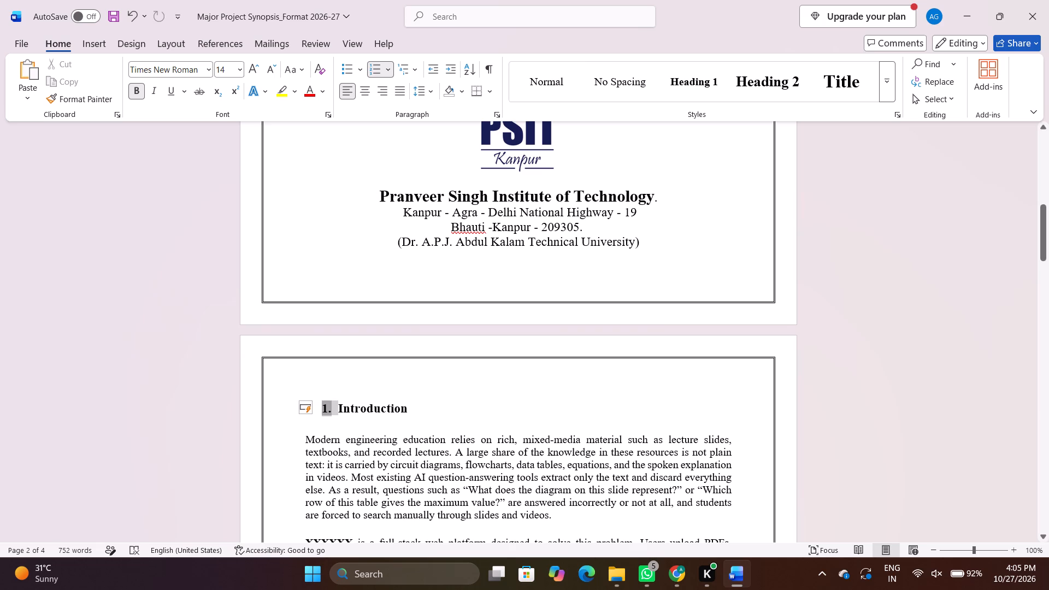
key("Left")
left_click(482, 374)
Inspect the AutoFormat As You Type options behind the Introduction heading's automatic numbering, leaving them as they are.
scroll(482, 374, "down", 1)
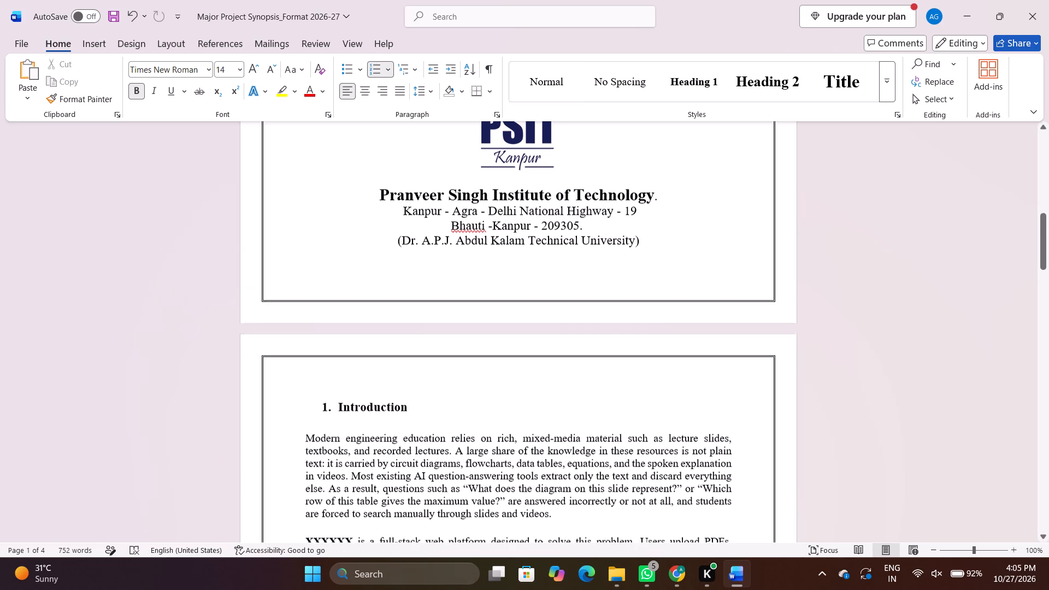
scroll(482, 374, "down", 1)
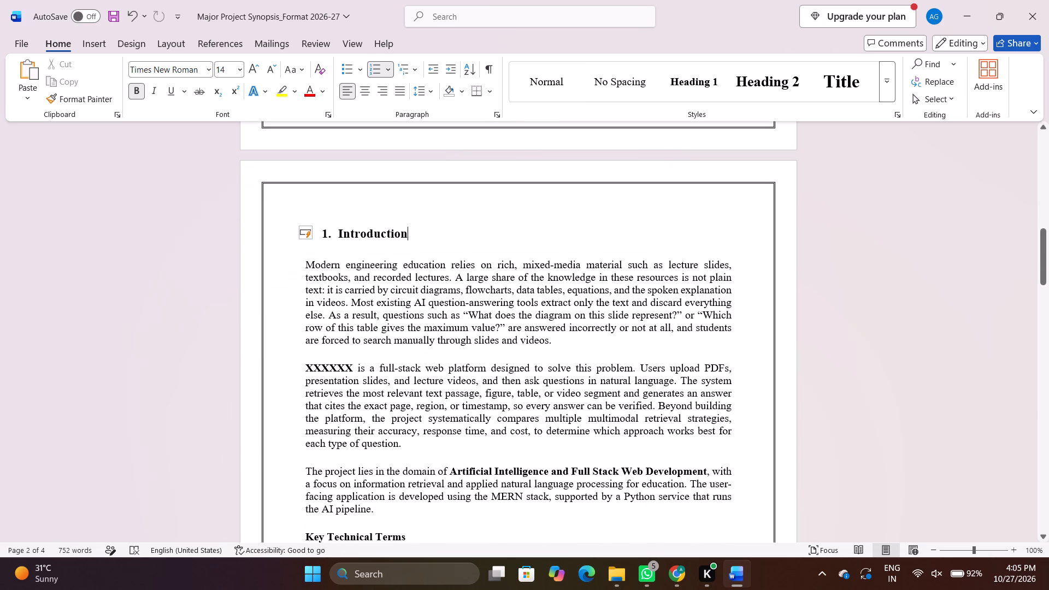
left_click_drag(417, 238, 325, 234)
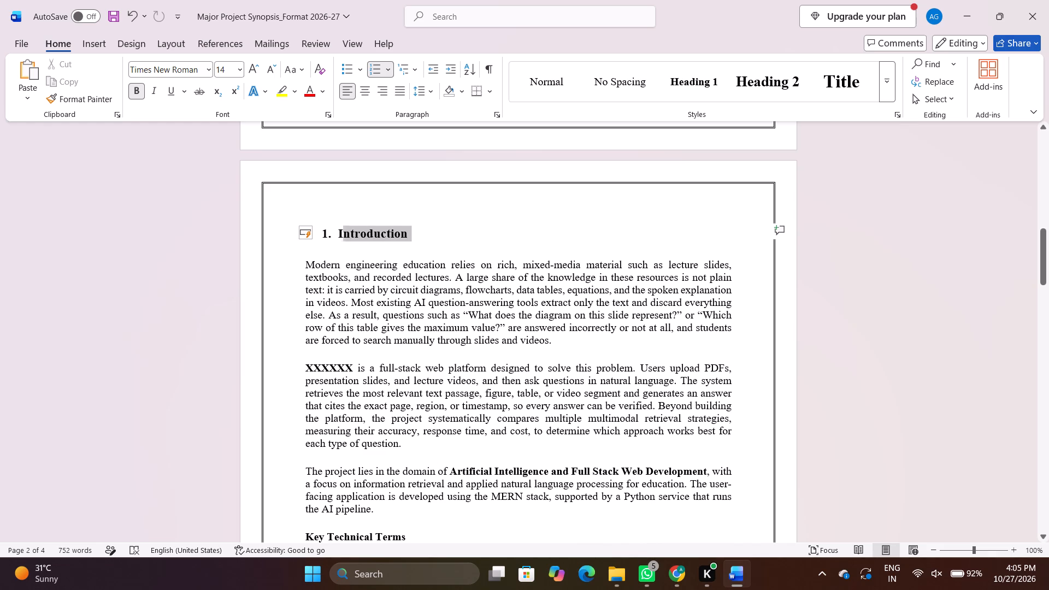
left_click_drag(325, 234, 324, 237)
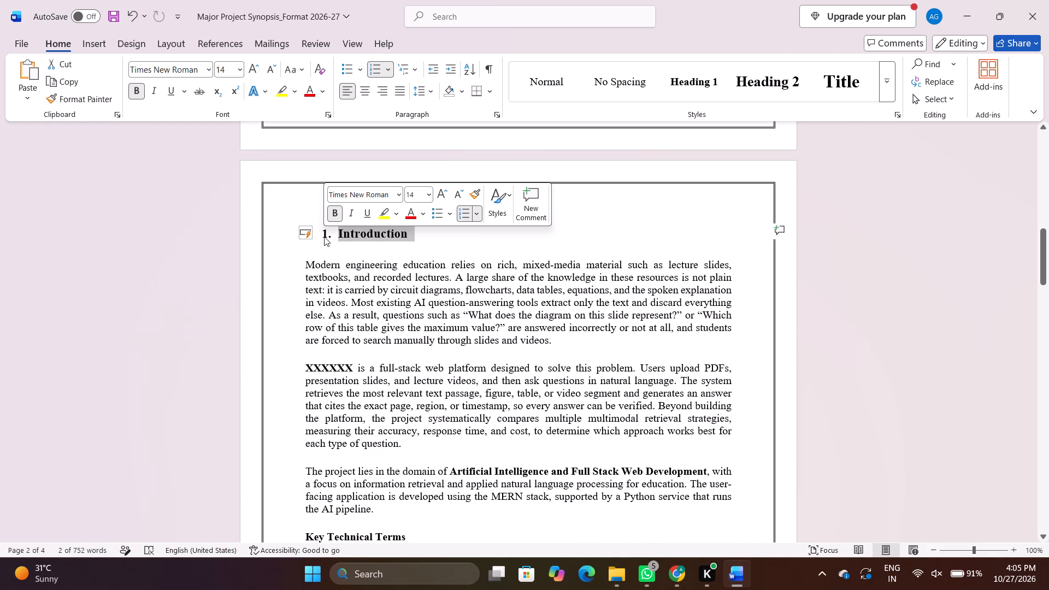
left_click(522, 232)
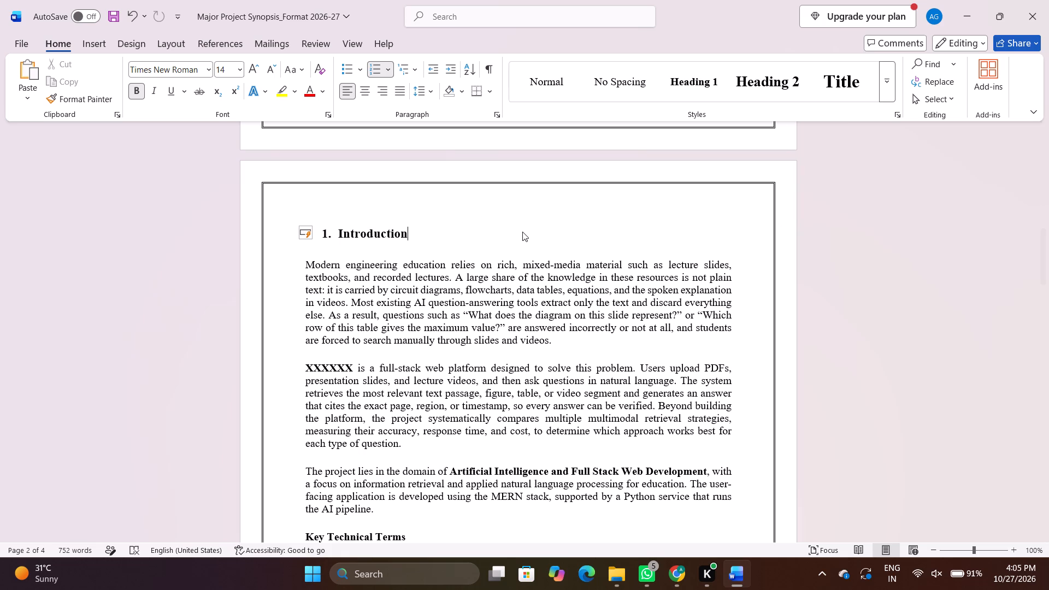
left_click(317, 233)
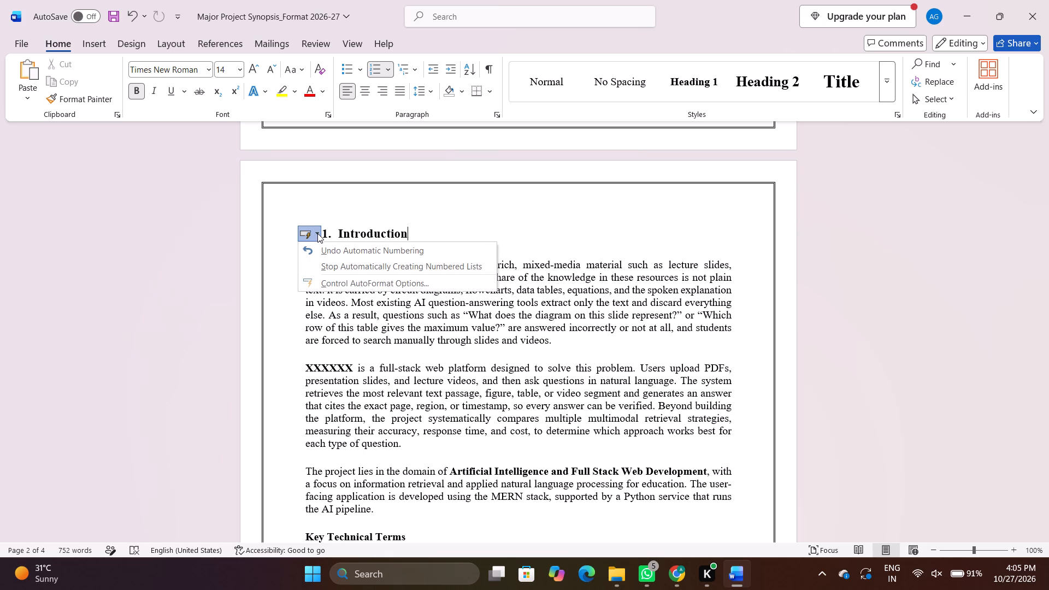
left_click(320, 280)
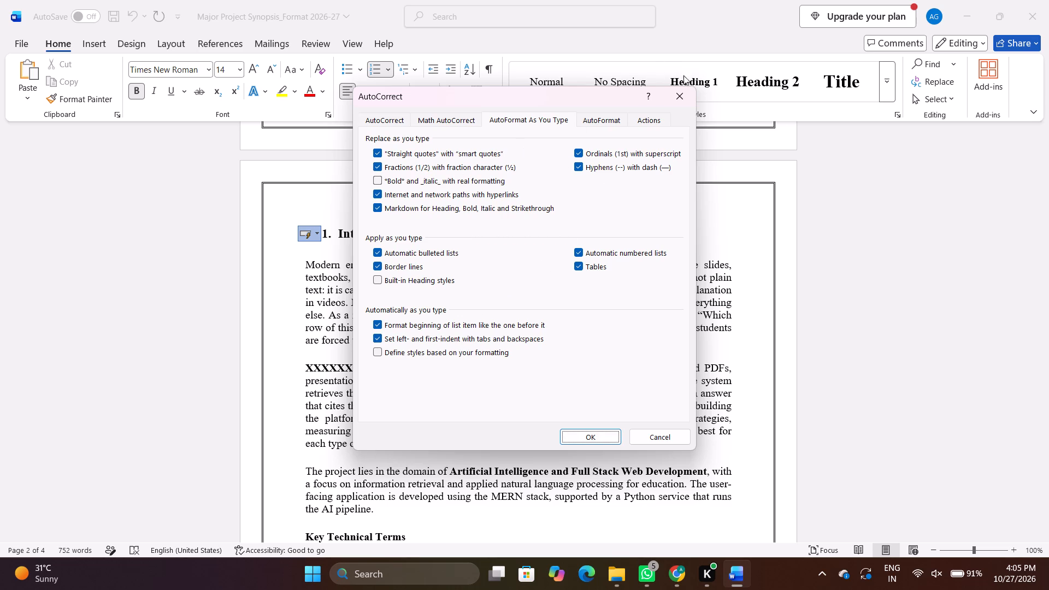
left_click(685, 99)
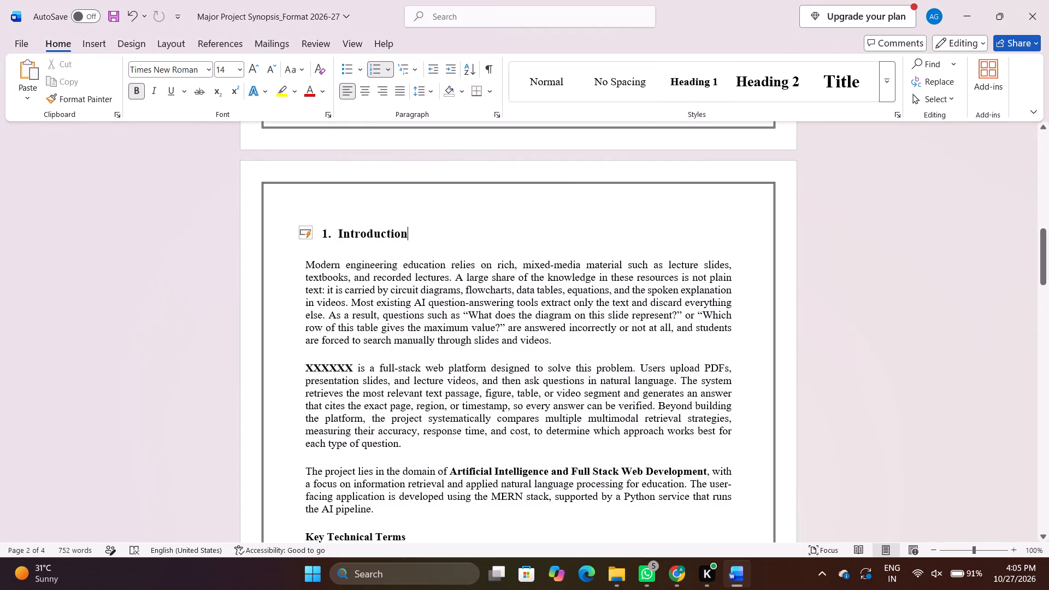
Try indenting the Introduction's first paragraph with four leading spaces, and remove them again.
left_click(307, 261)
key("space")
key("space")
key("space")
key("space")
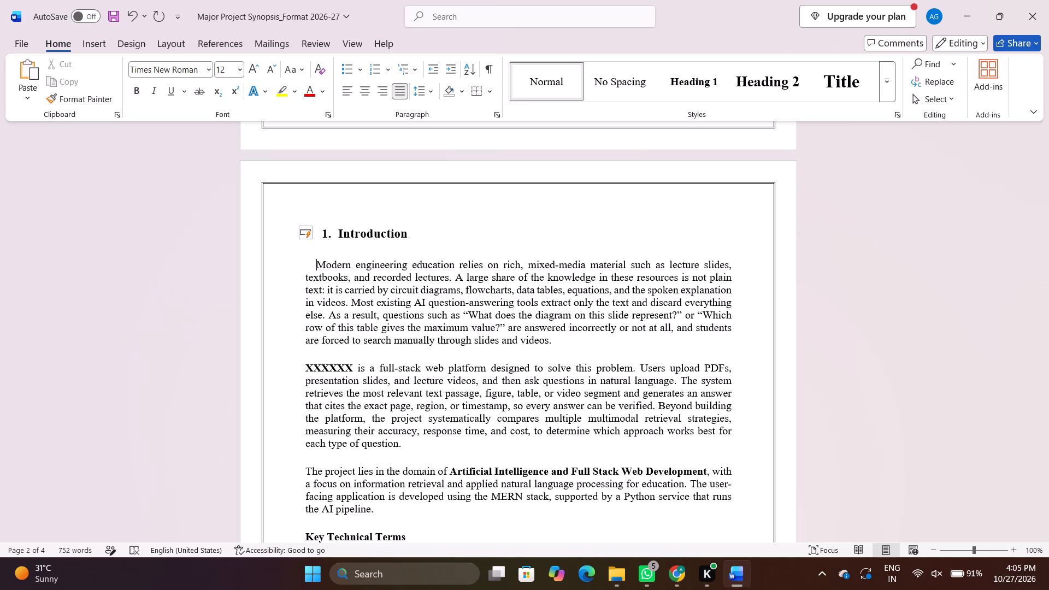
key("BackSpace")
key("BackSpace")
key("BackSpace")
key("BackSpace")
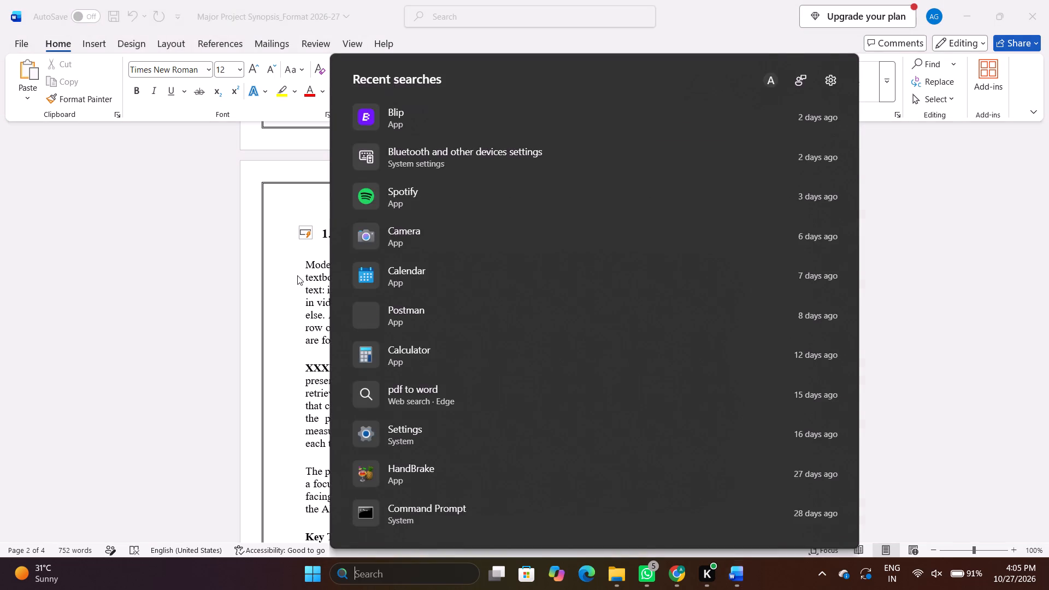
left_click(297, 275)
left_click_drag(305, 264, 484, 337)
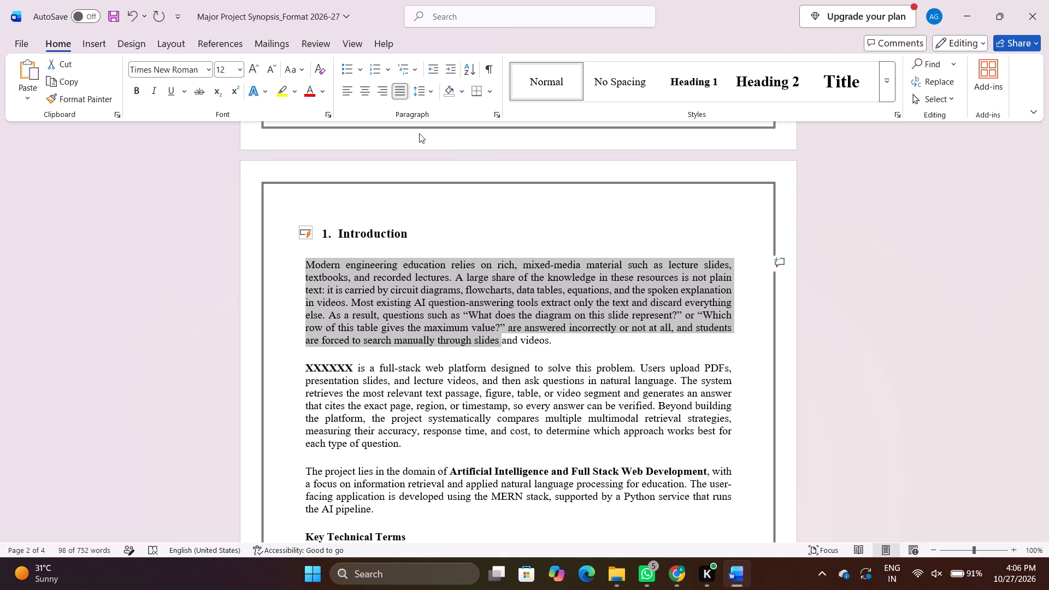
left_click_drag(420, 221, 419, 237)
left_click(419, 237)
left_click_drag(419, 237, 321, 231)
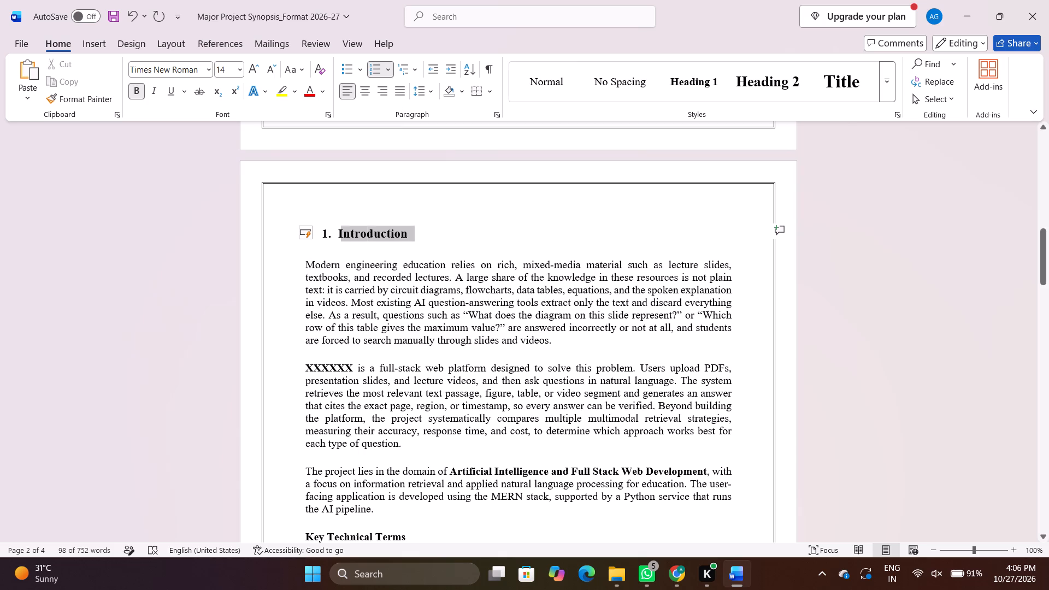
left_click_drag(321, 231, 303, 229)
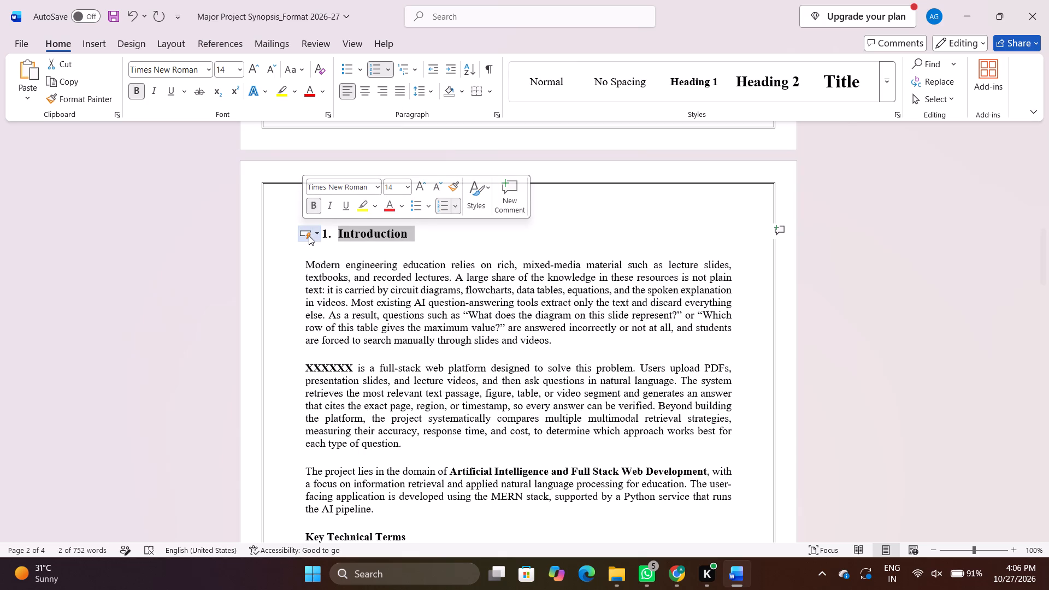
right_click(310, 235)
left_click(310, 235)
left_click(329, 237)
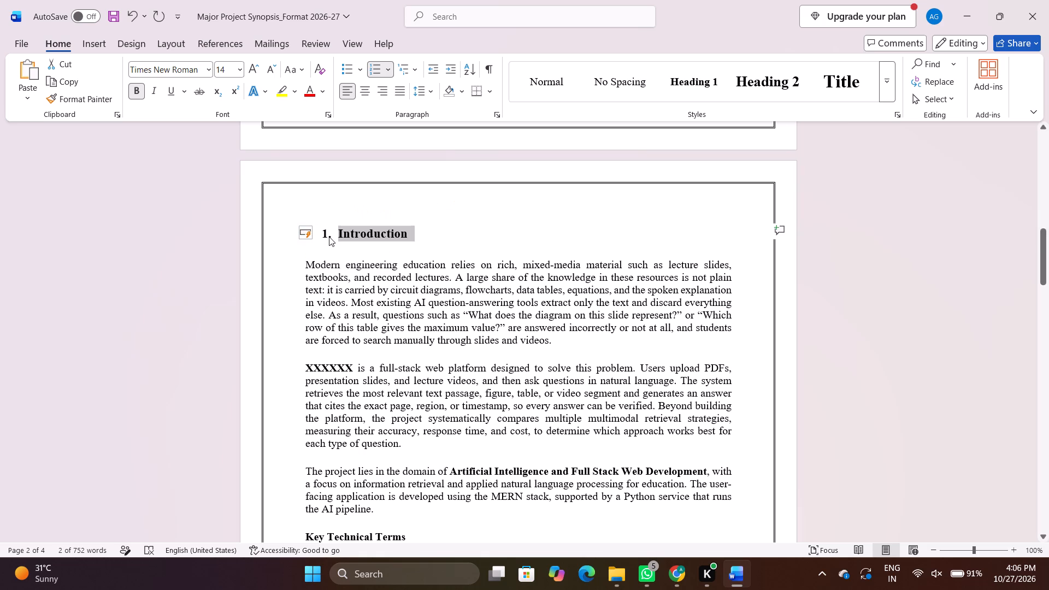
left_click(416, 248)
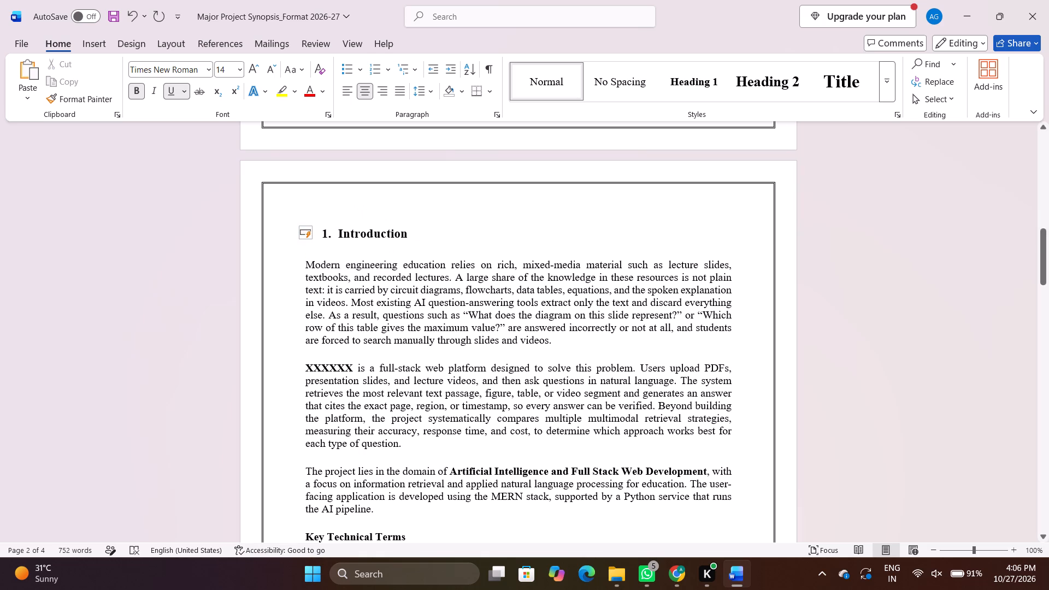
Review the Guidelines list and the template's section headings to compare them with the written Introduction.
scroll(724, 326, "down", 9)
scroll(724, 326, "up", 1)
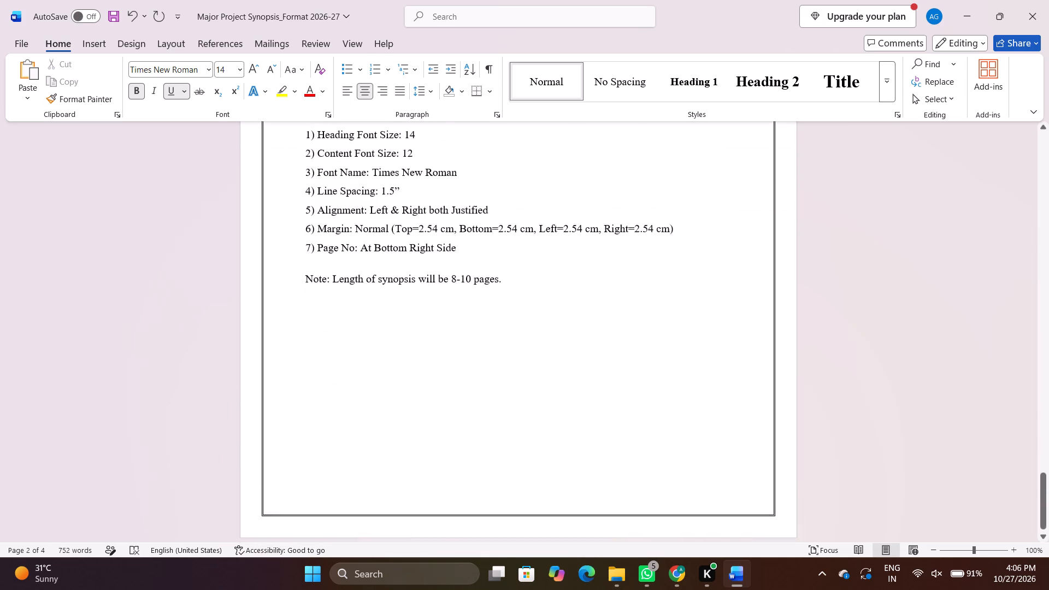
scroll(724, 326, "up", 1)
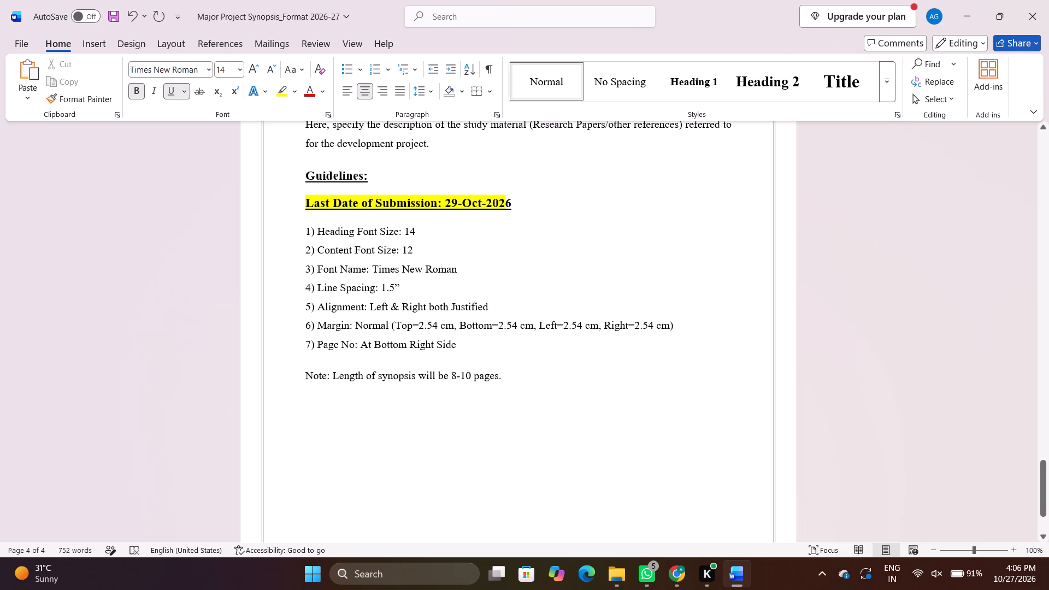
scroll(724, 326, "up", 1)
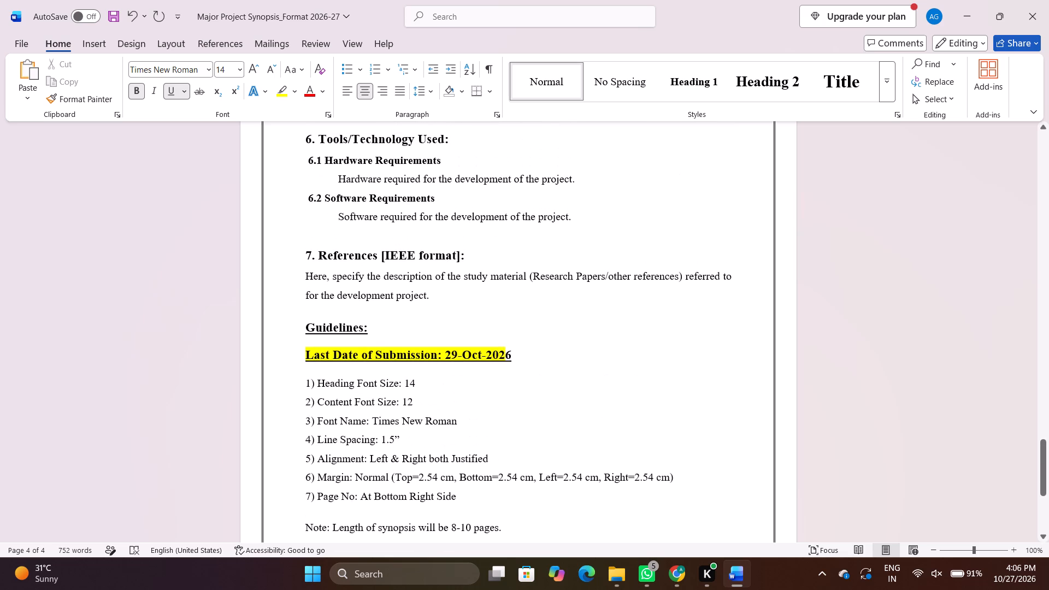
scroll(724, 326, "up", 1)
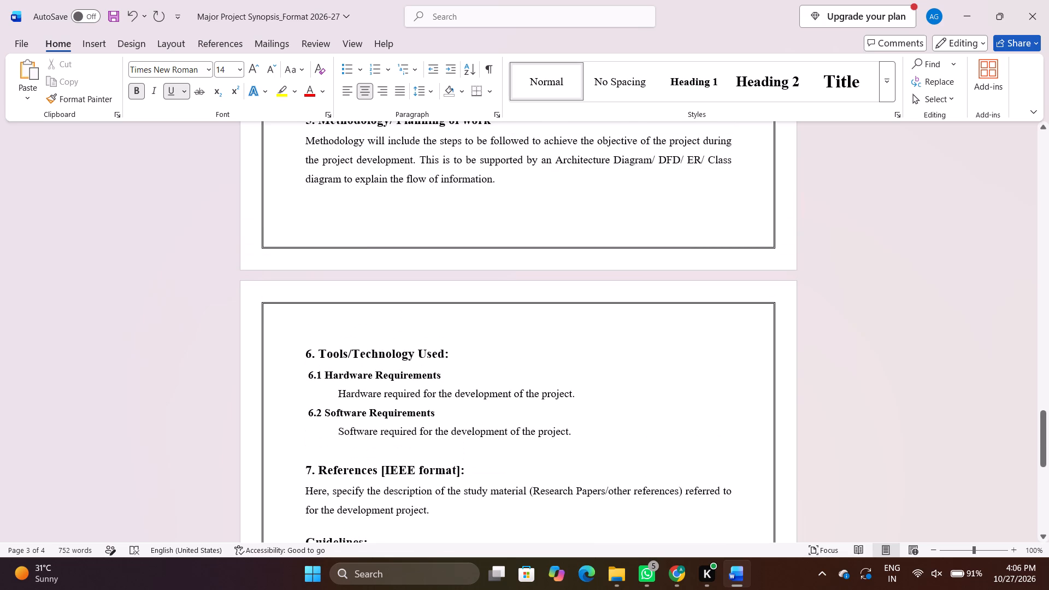
scroll(724, 326, "up", 4)
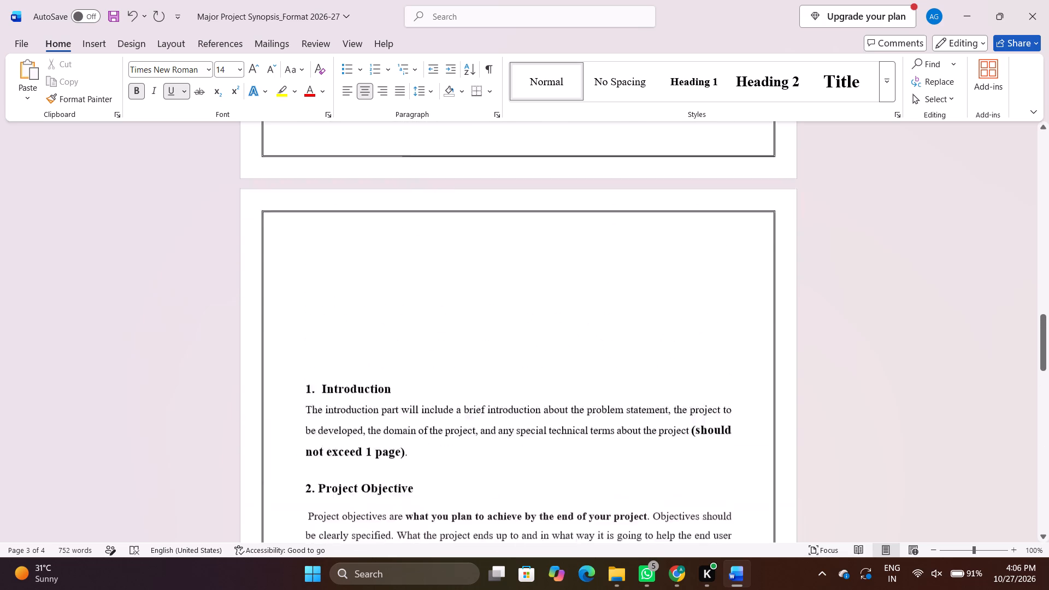
scroll(724, 326, "up", 2)
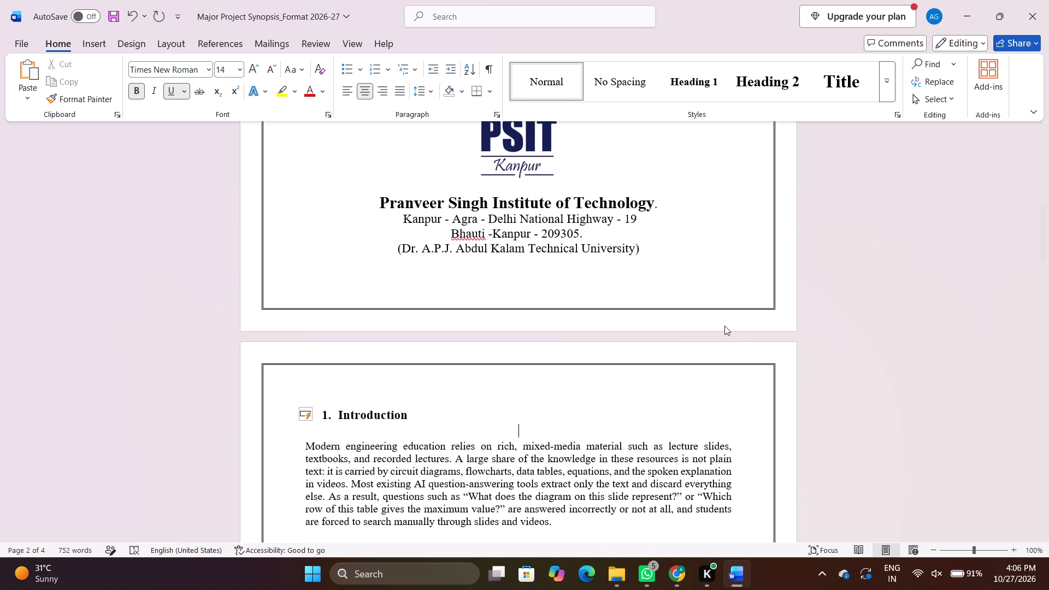
scroll(724, 326, "down", 1)
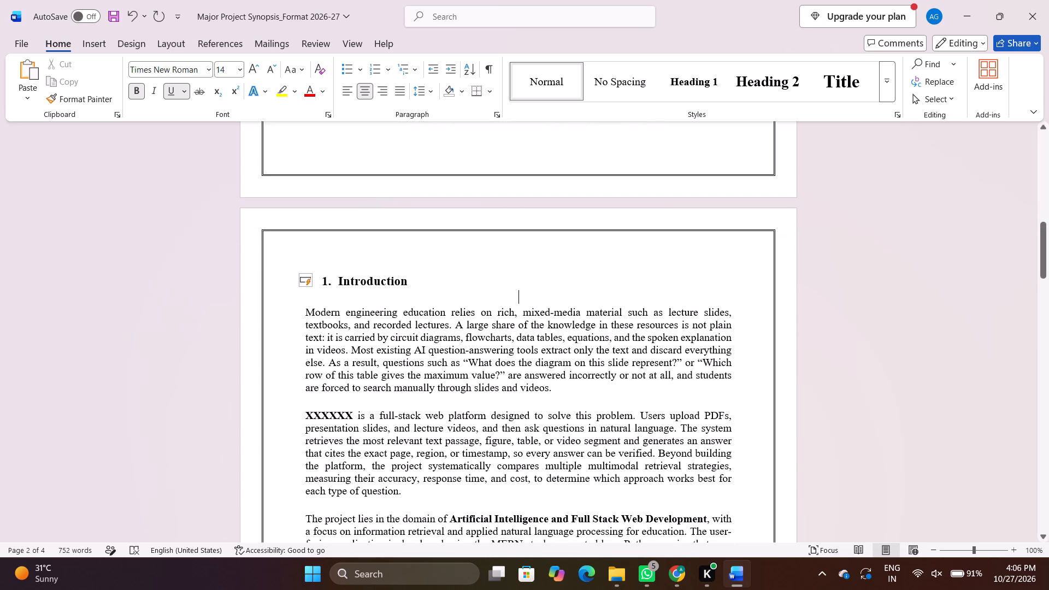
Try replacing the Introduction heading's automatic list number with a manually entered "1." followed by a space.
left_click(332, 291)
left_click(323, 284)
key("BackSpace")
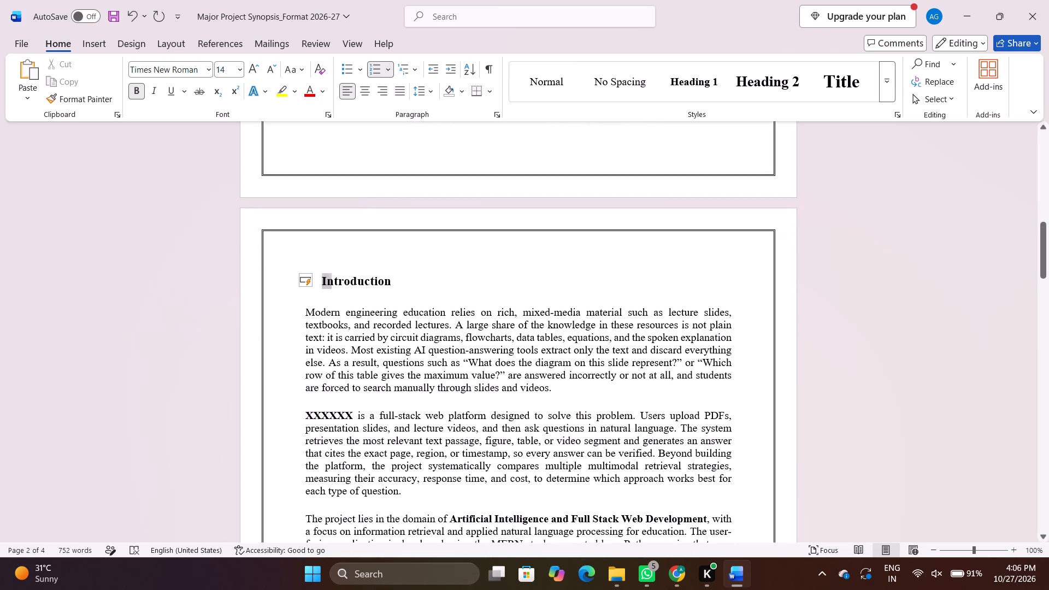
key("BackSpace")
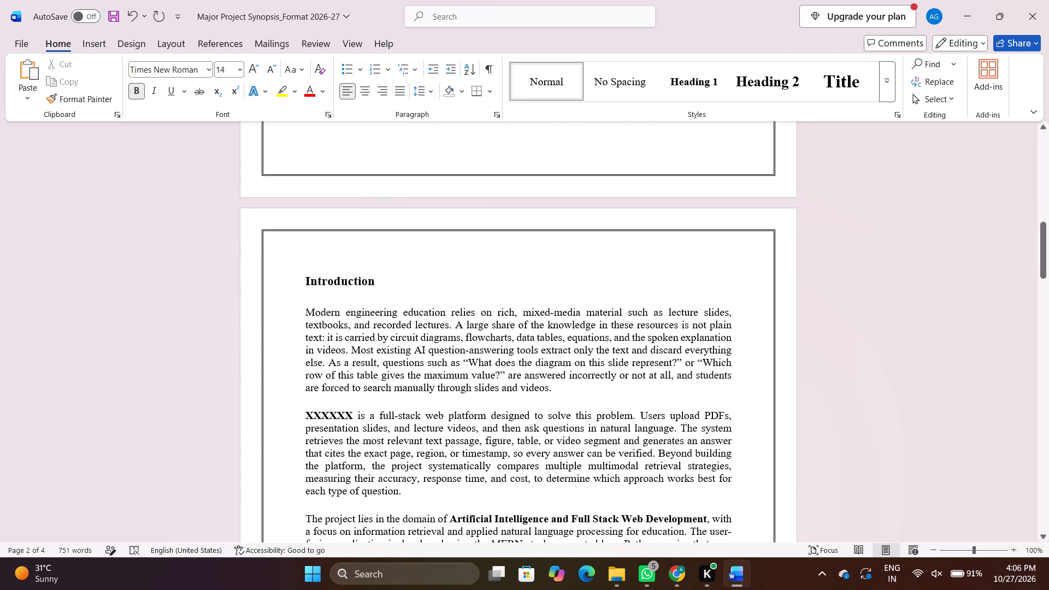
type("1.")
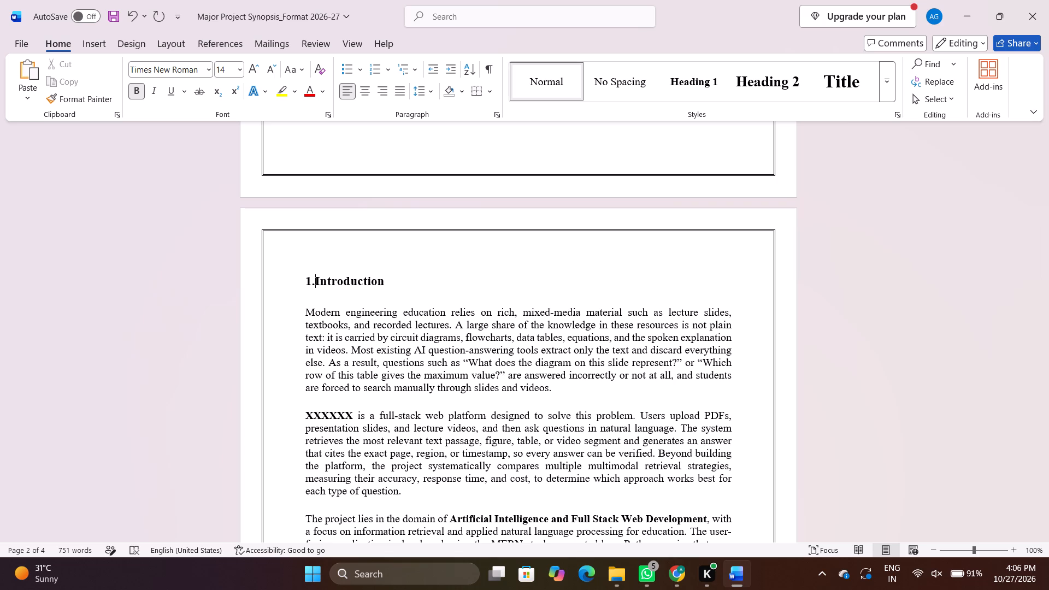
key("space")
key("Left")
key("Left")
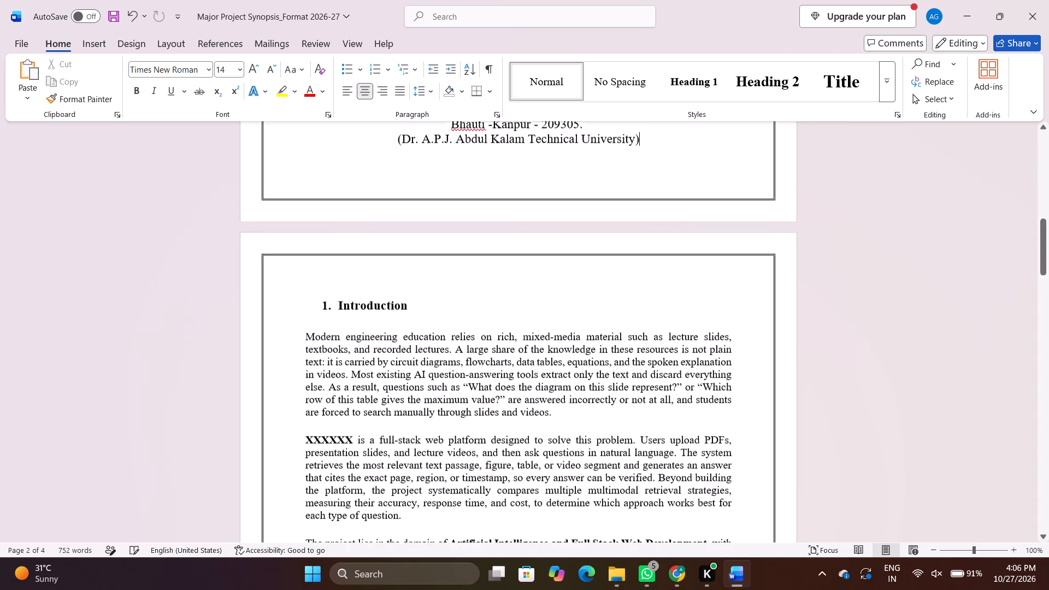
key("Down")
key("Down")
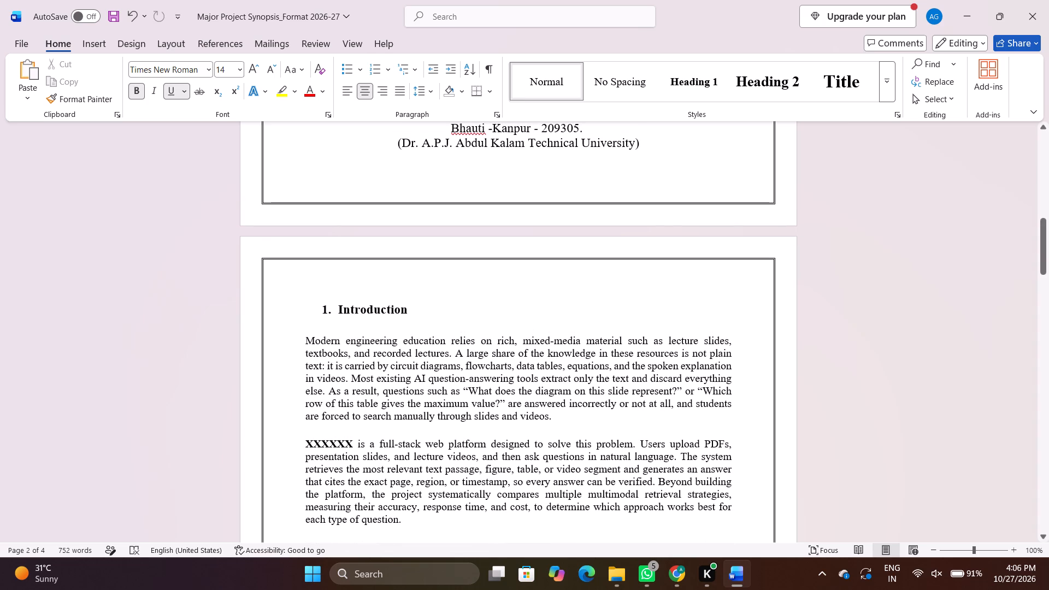
Replace the Introduction heading's automatic list number with plain text "1." directly before the word, without a space.
left_click(340, 305)
key("BackSpace")
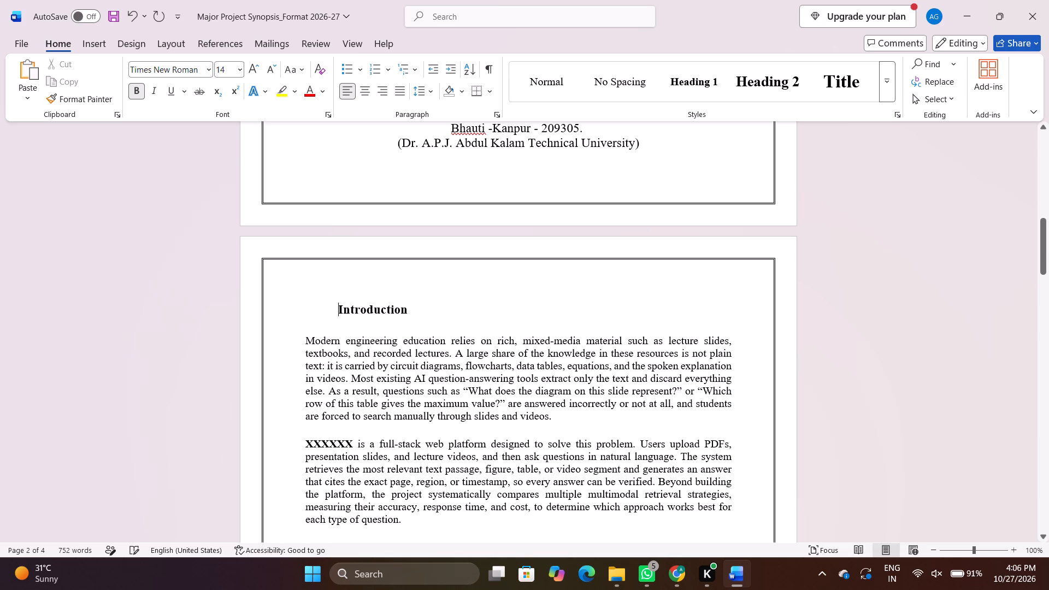
key("BackSpace")
type("1.")
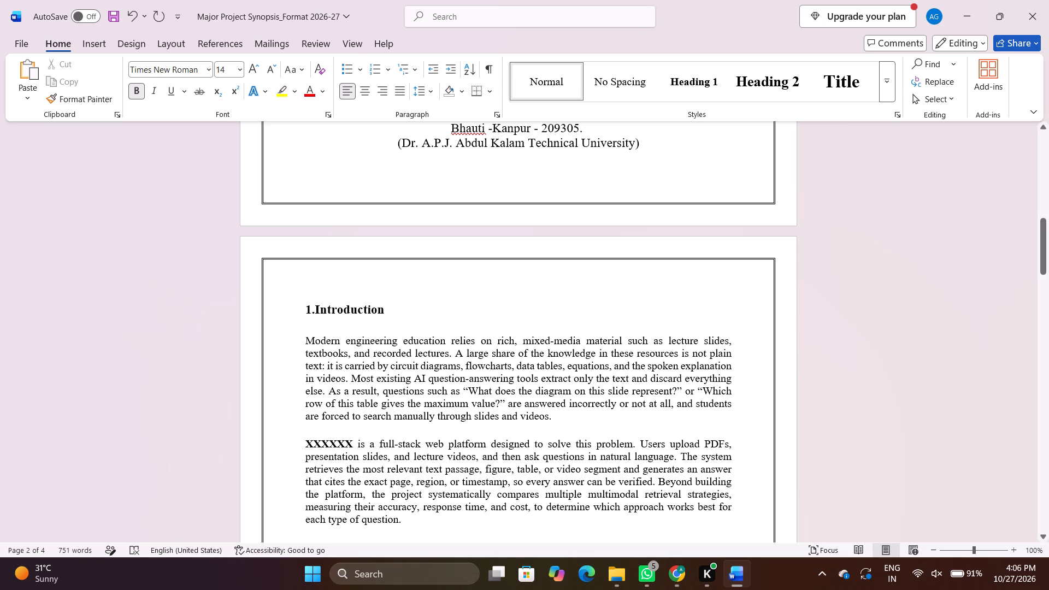
left_click_drag(388, 310, 315, 307)
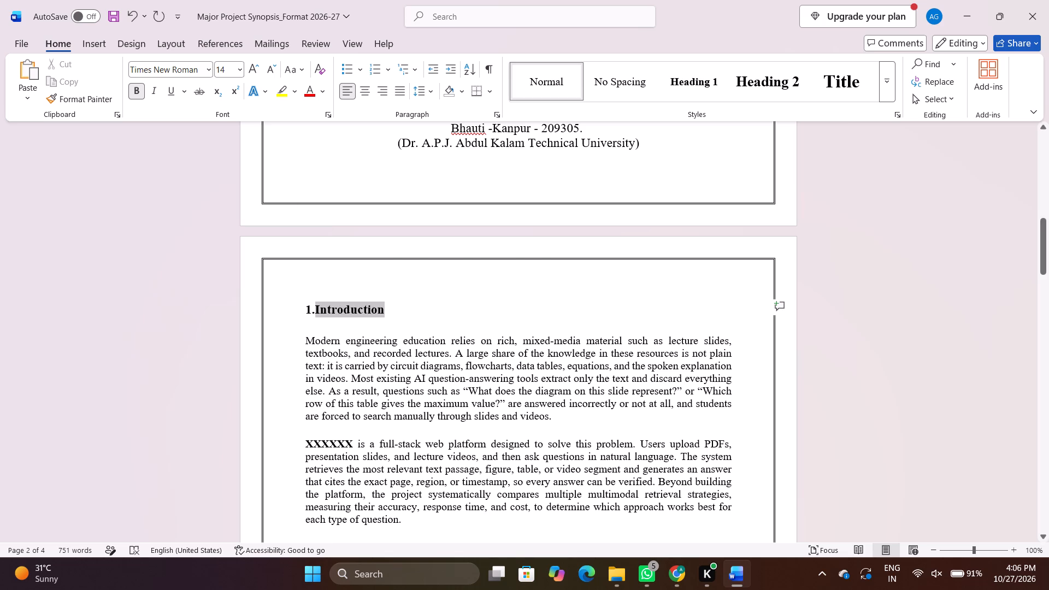
left_click_drag(315, 307, 313, 306)
left_click(399, 327)
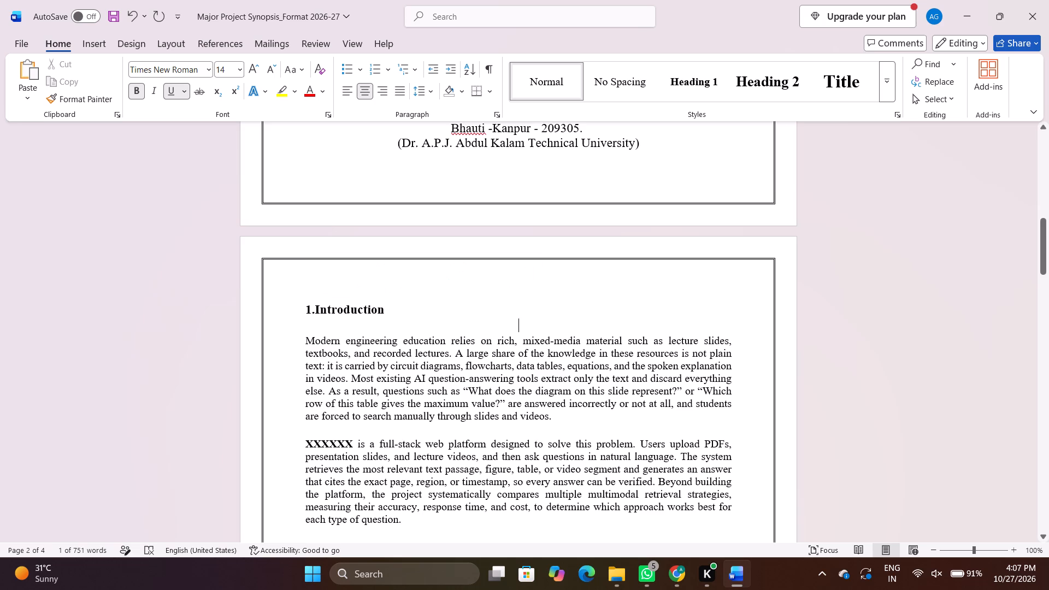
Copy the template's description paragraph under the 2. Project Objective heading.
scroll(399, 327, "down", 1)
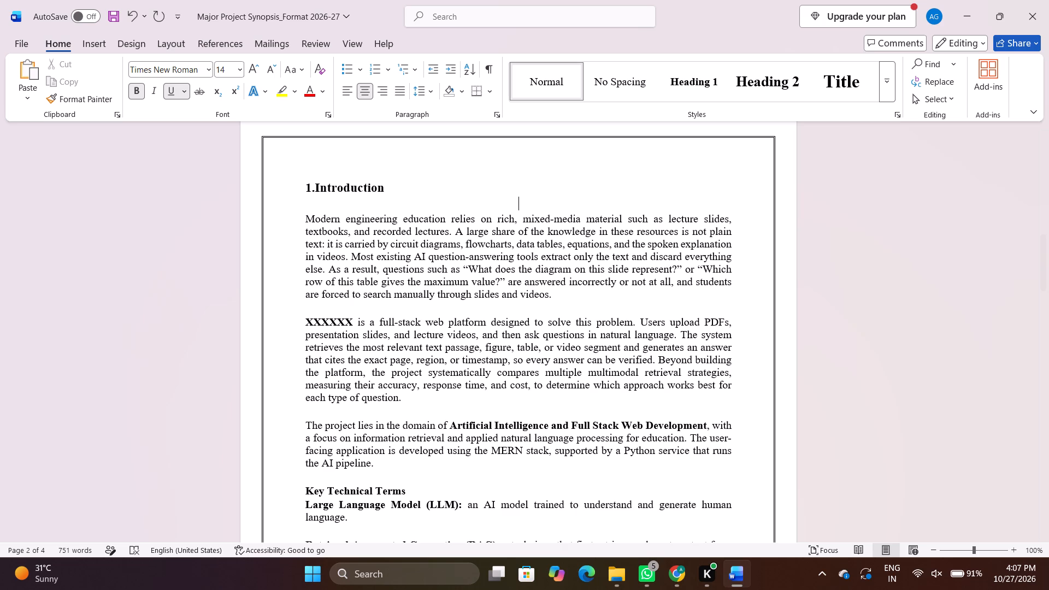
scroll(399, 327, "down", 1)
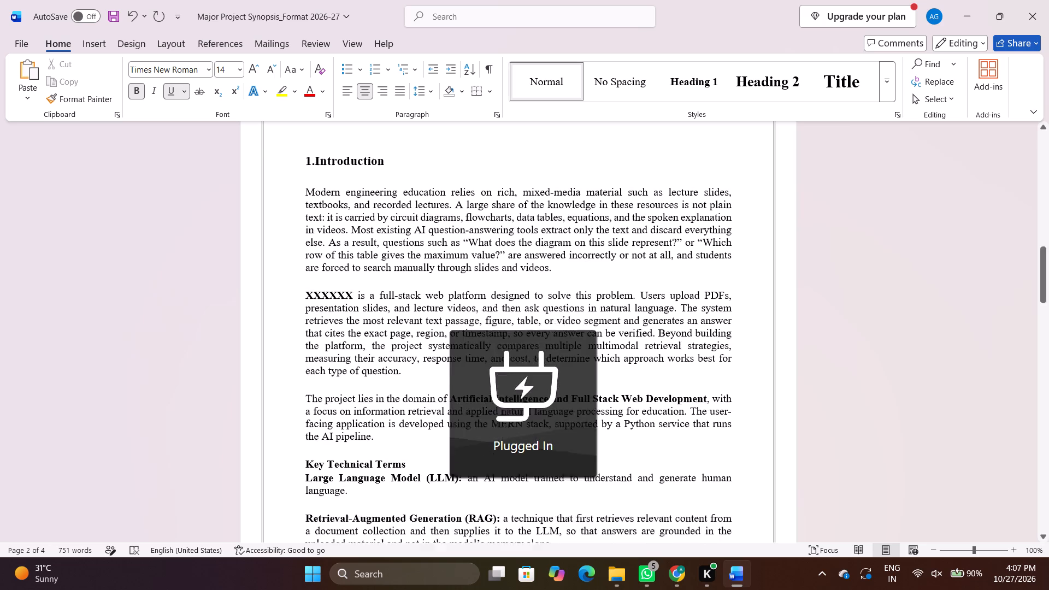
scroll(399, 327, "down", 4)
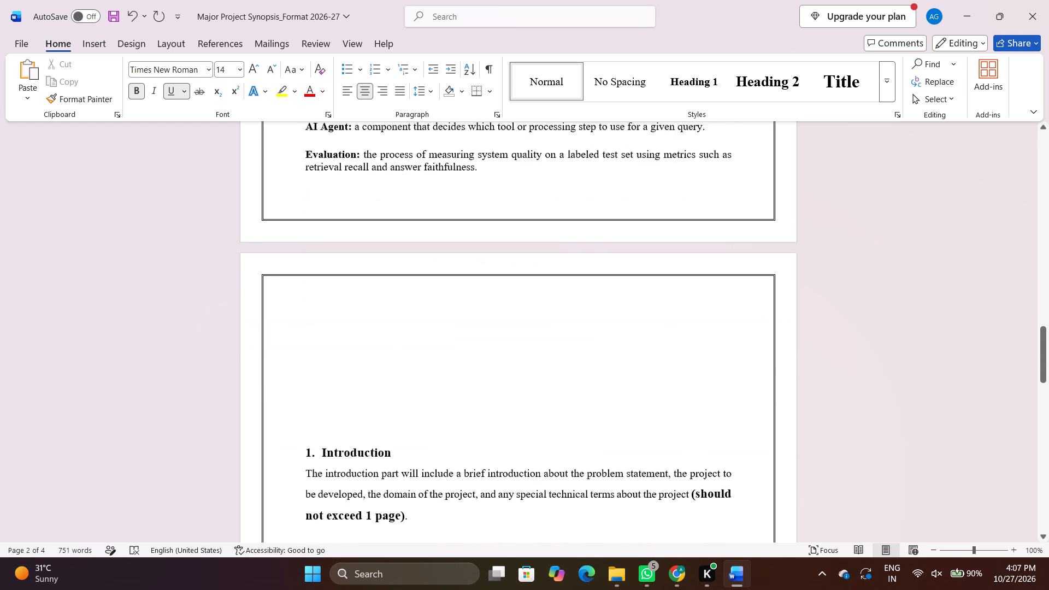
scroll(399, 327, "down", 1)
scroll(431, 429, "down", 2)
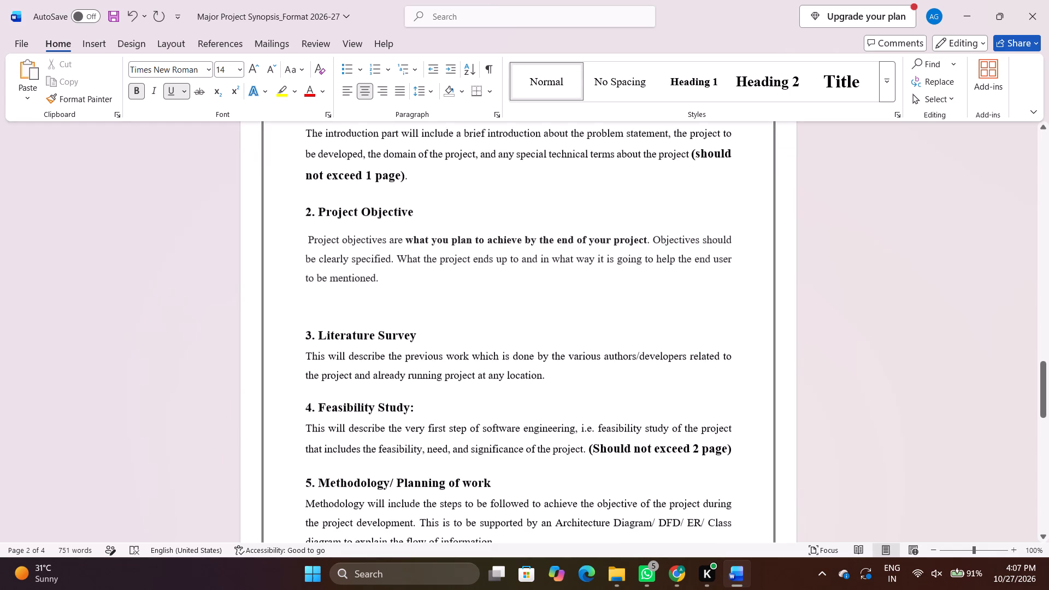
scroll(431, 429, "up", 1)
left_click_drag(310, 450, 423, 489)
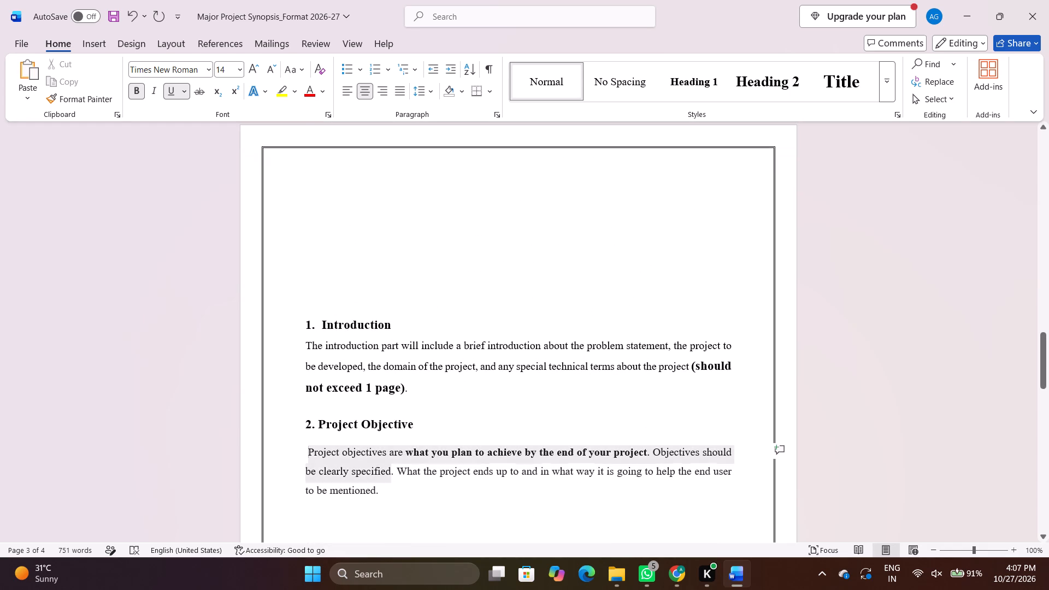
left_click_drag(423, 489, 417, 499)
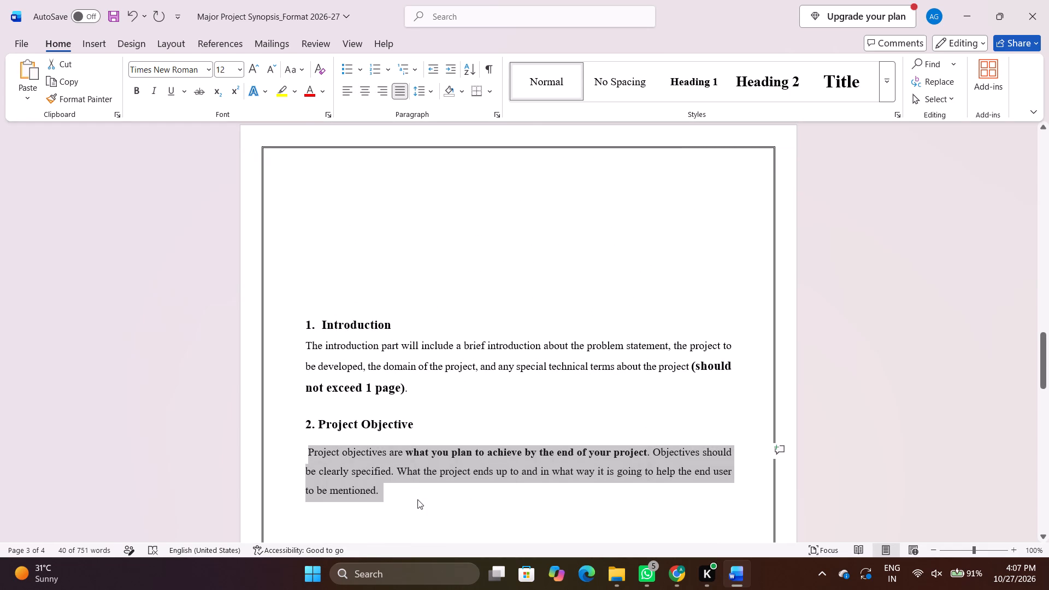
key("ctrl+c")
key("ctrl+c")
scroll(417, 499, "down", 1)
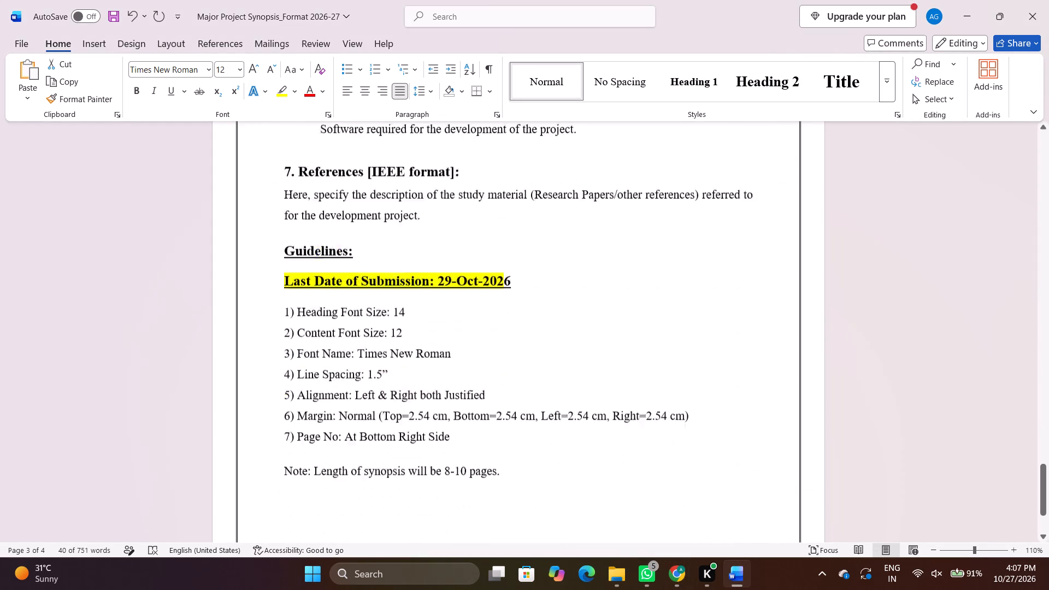
scroll(542, 264, "down", 1)
scroll(542, 264, "down", 1, "ctrl")
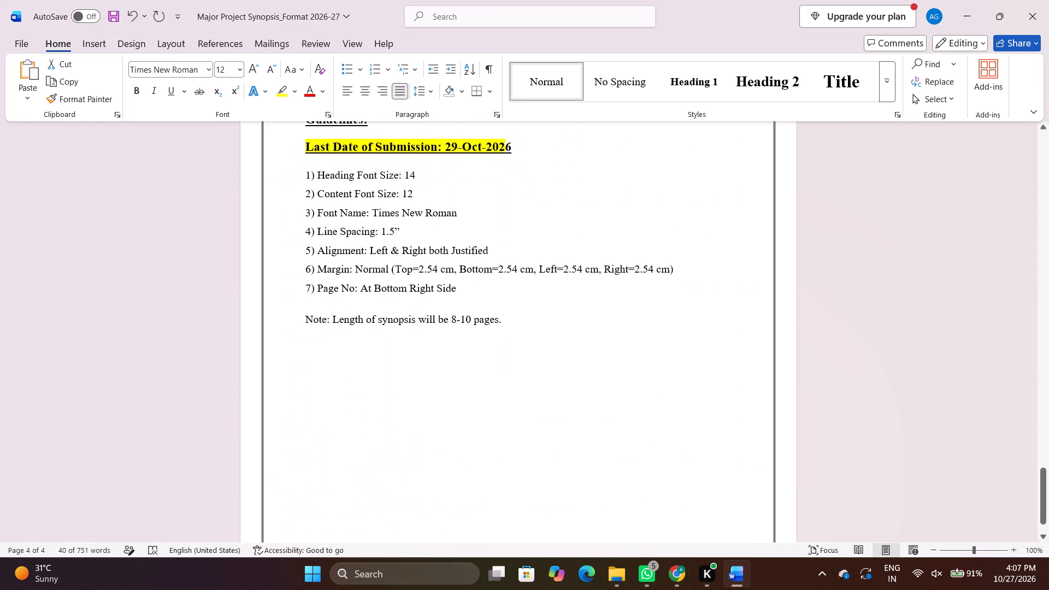
scroll(542, 264, "down", 2, "ctrl")
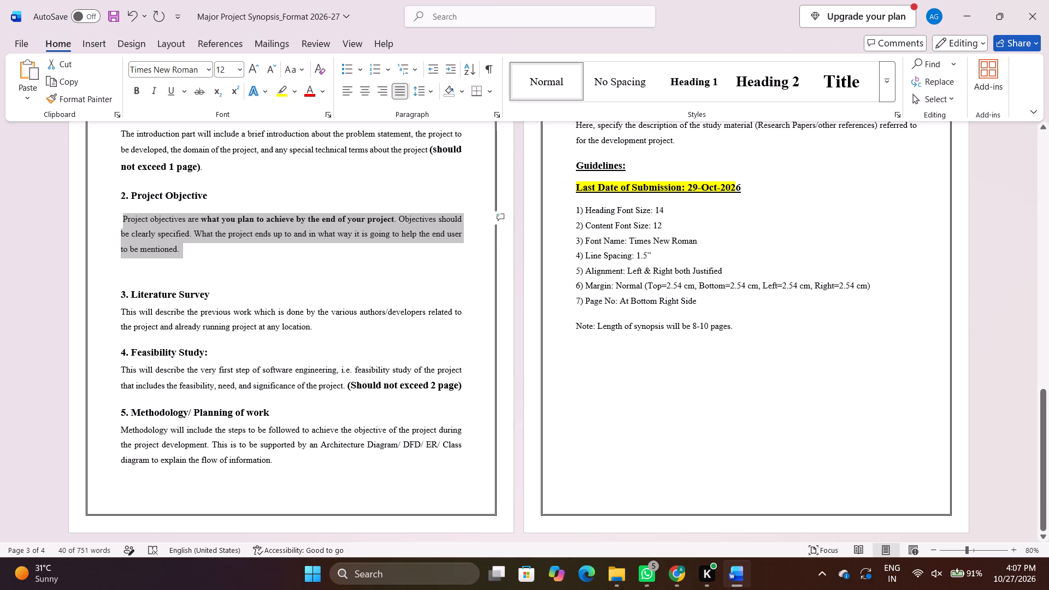
scroll(497, 288, "up", 2, "ctrl")
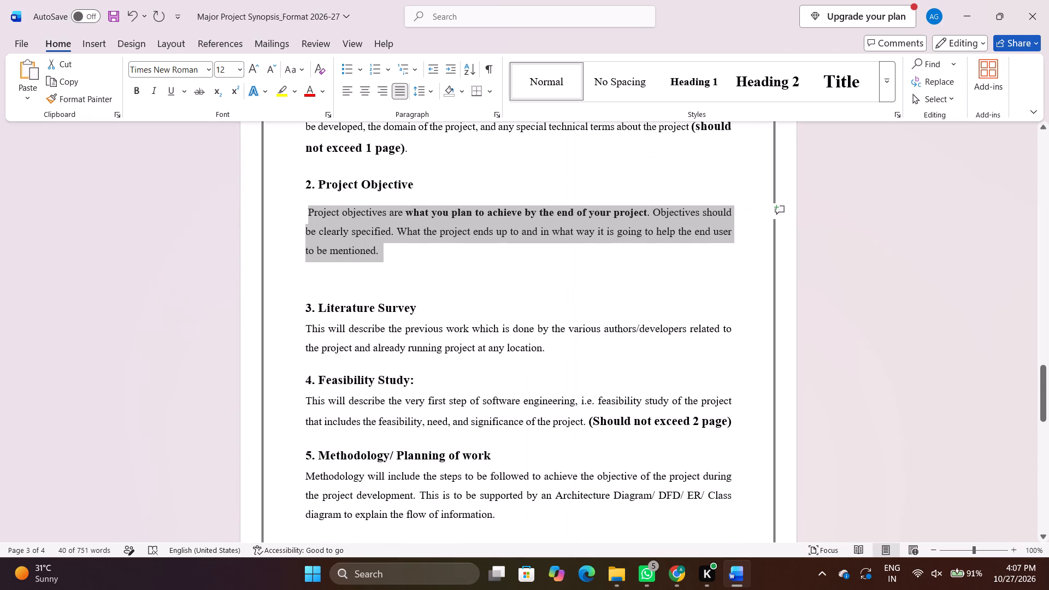
scroll(497, 288, "up", 4)
scroll(497, 288, "down", 1)
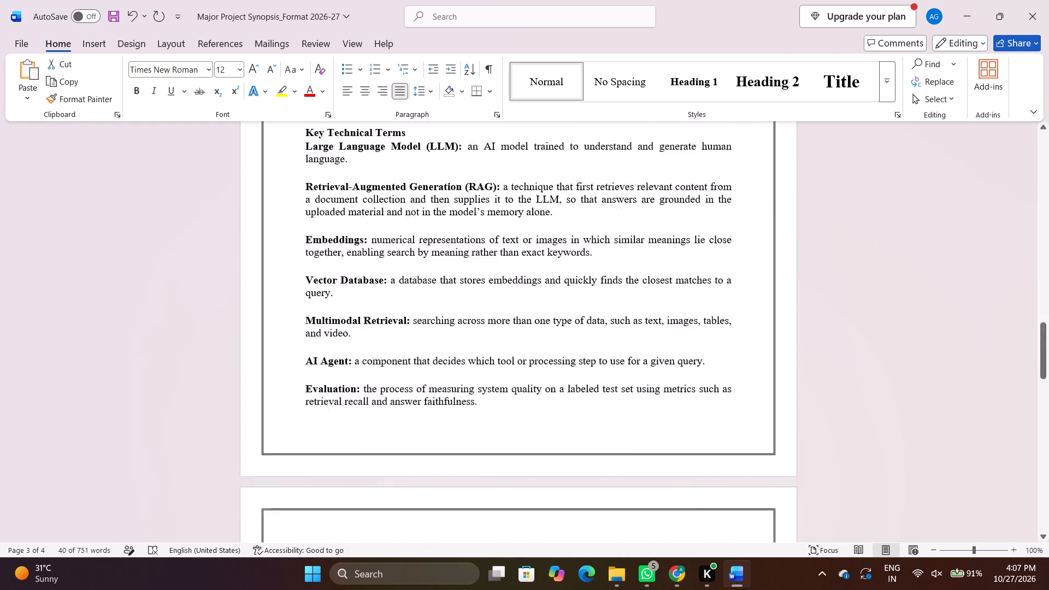
scroll(497, 288, "down", 1)
scroll(416, 186, "up", 1)
left_click(367, 328)
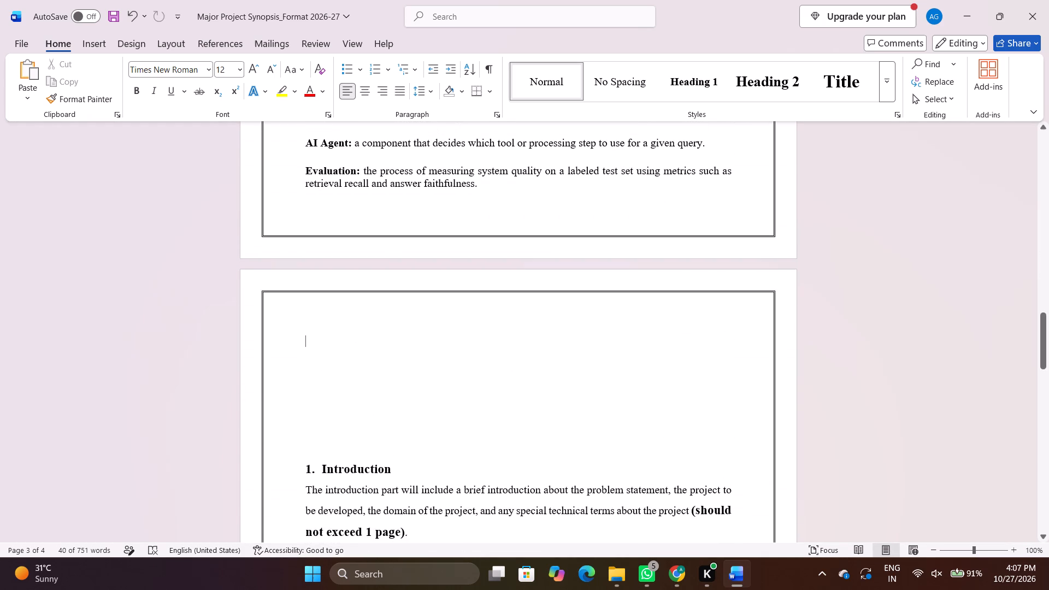
key("ctrl+v")
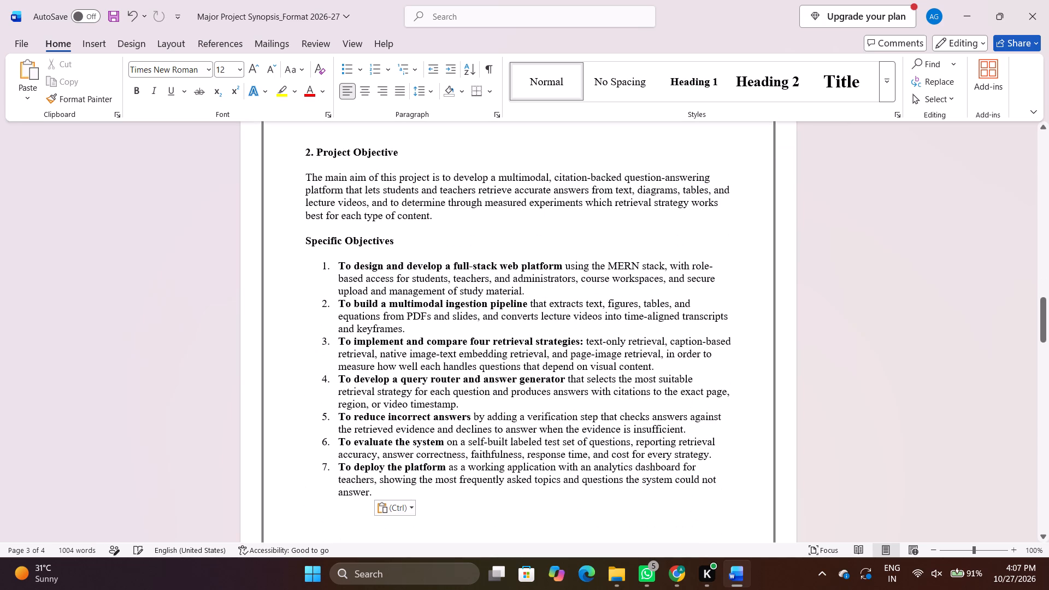
Set the pasted "2. Project Objective" heading to font size 14.
left_click_drag(405, 155, 300, 155)
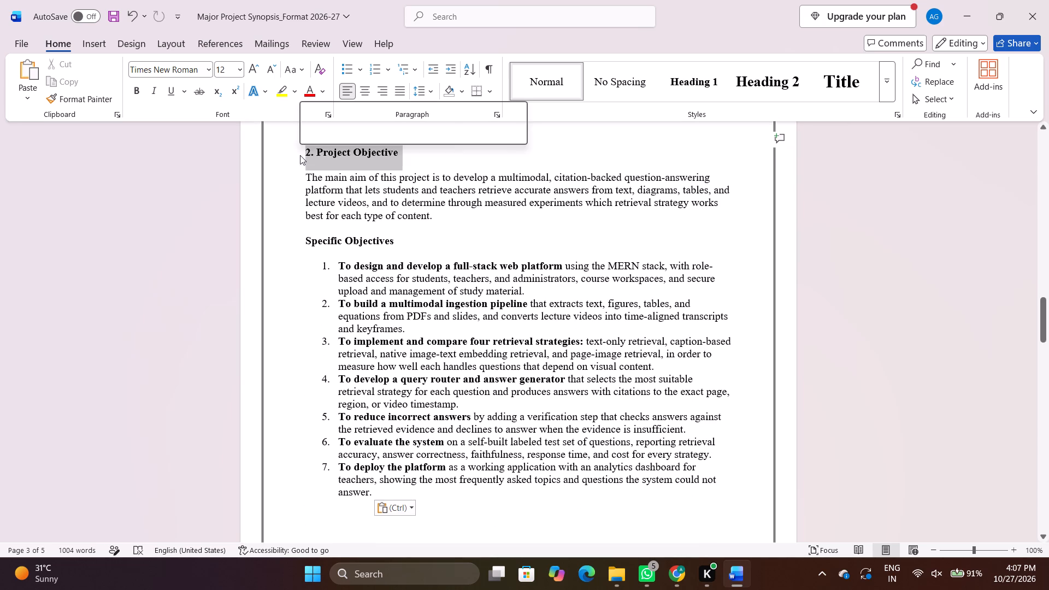
left_click(422, 113)
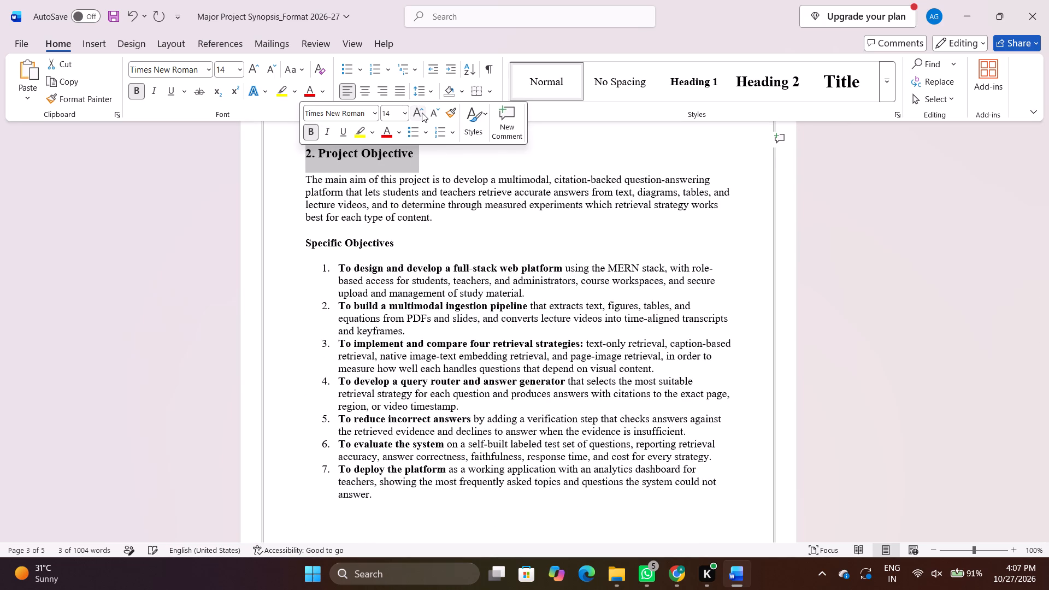
left_click(444, 150)
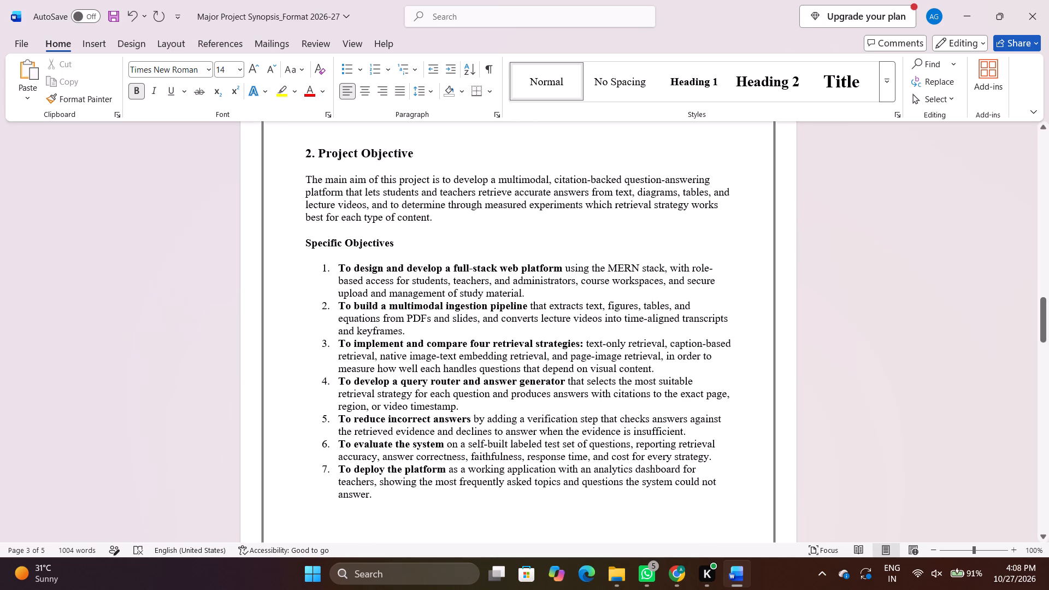
Justify the Project Objective body text, from the main aim paragraph through the seventh specific objective.
left_click_drag(307, 181, 449, 483)
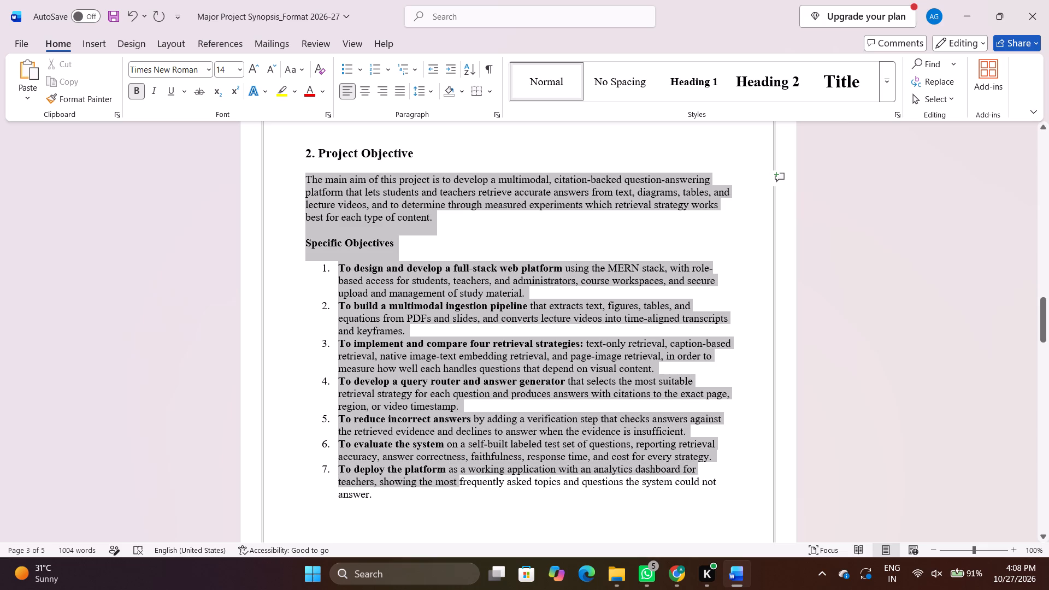
left_click_drag(449, 483, 373, 497)
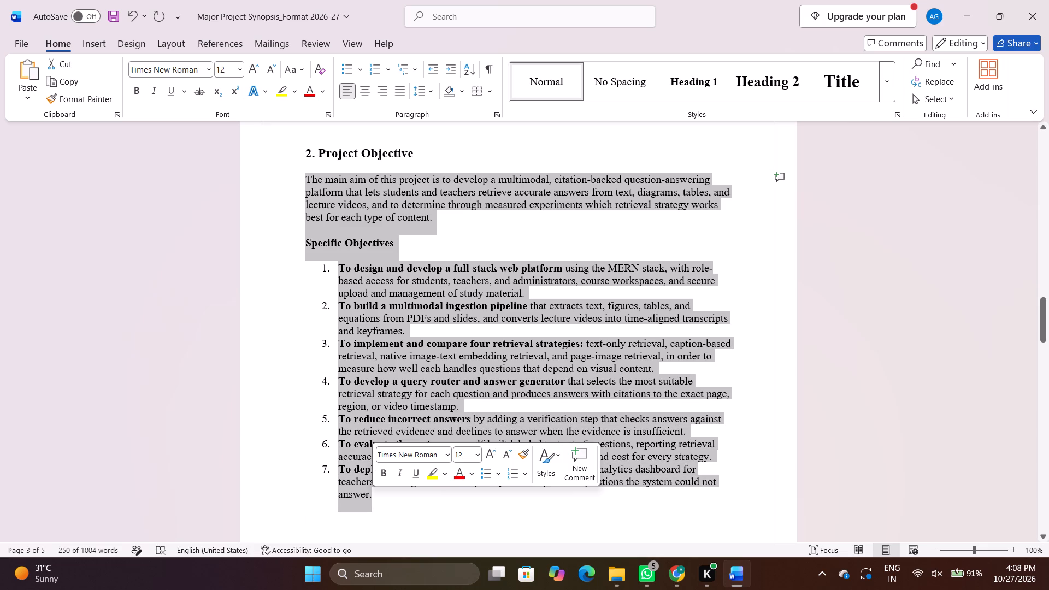
left_click(397, 93)
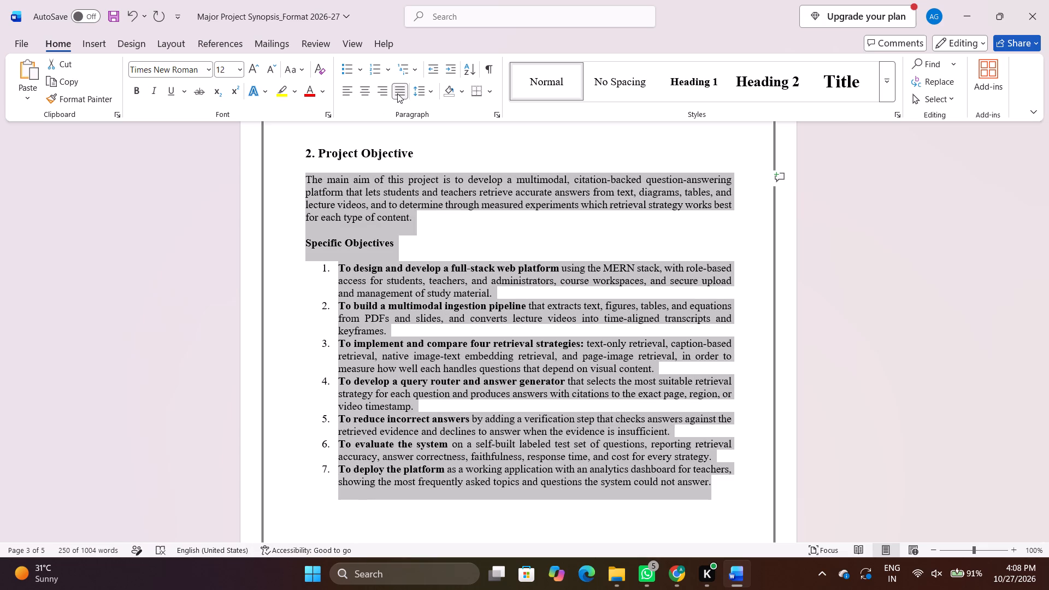
left_click(279, 222)
left_click(436, 341)
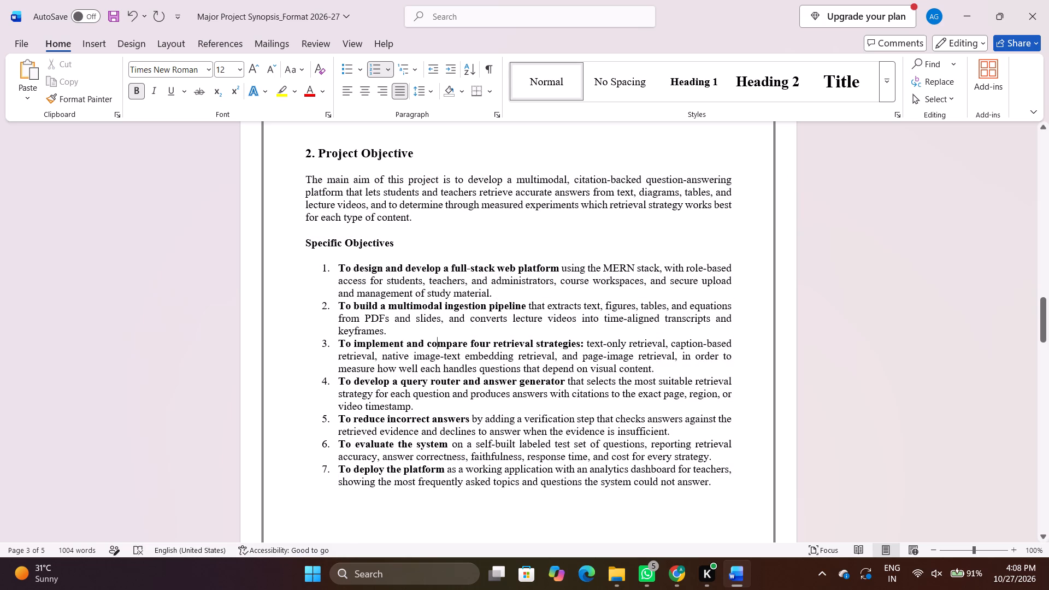
Set the paragraph spacing before and after to 1.5 pt for the Project Objective body text through objective 7.
left_click_drag(306, 180, 709, 477)
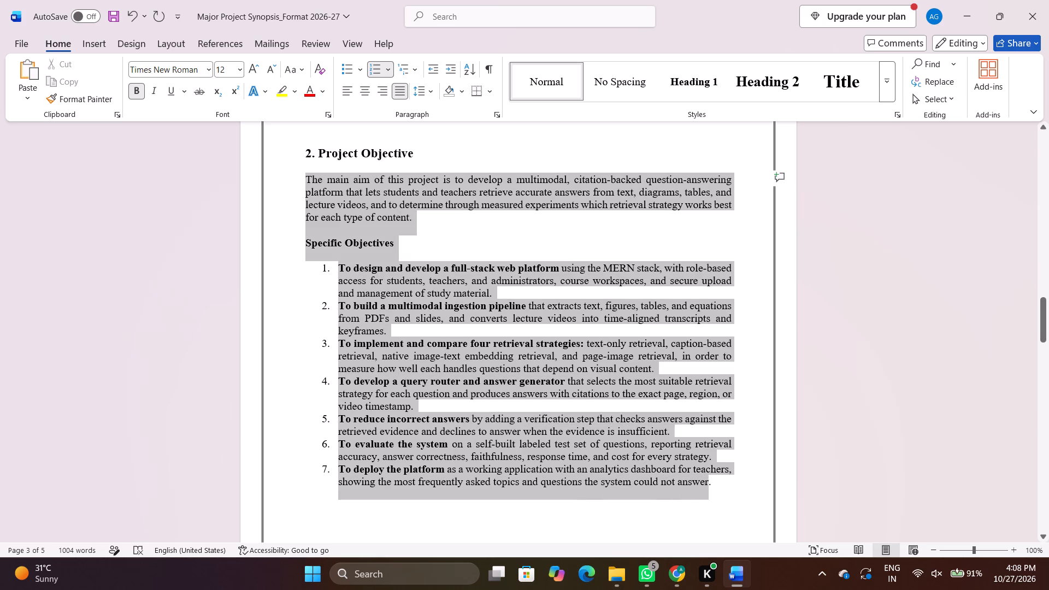
left_click_drag(709, 477, 721, 480)
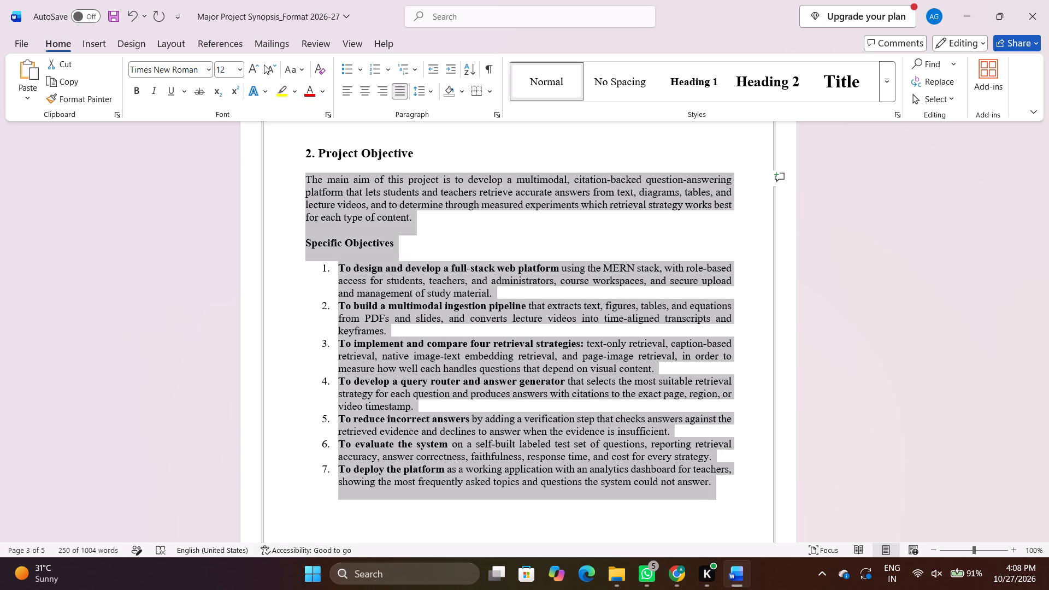
left_click(103, 50)
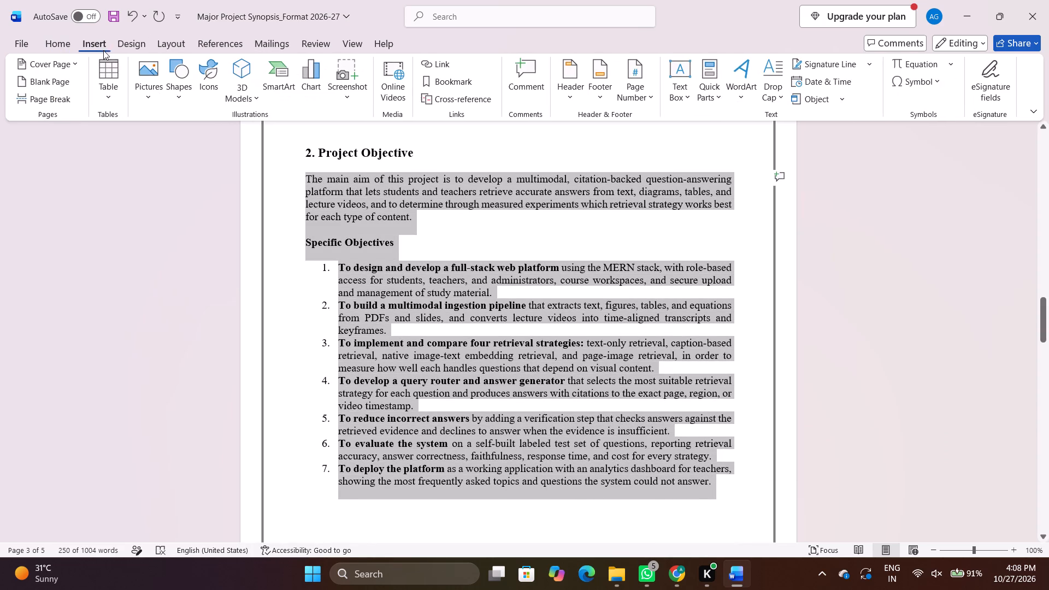
left_click(114, 48)
left_click(168, 46)
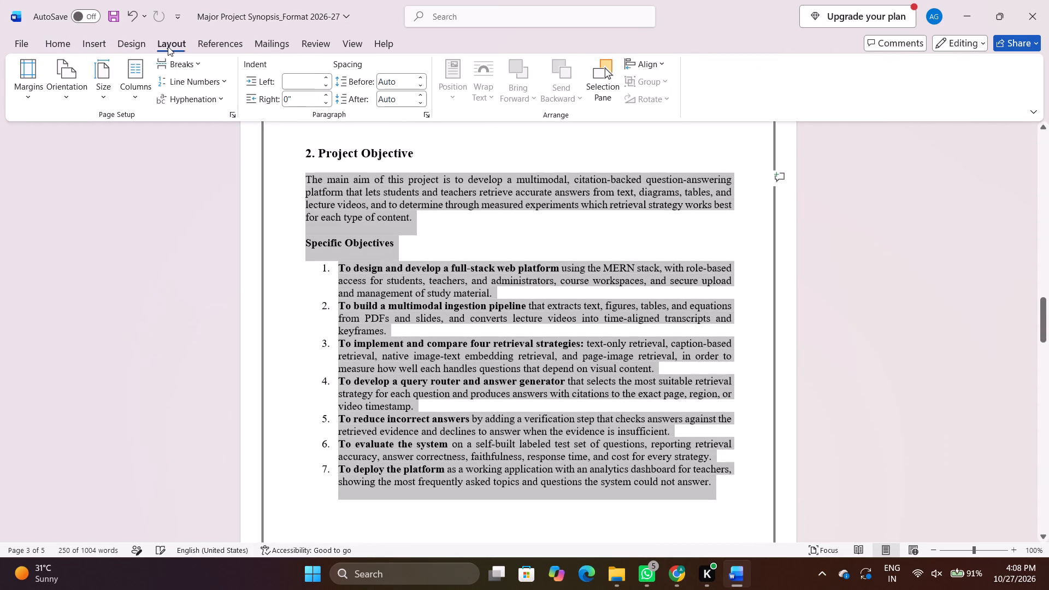
left_click(396, 82)
type("1.5")
left_click_drag(405, 97, 325, 110)
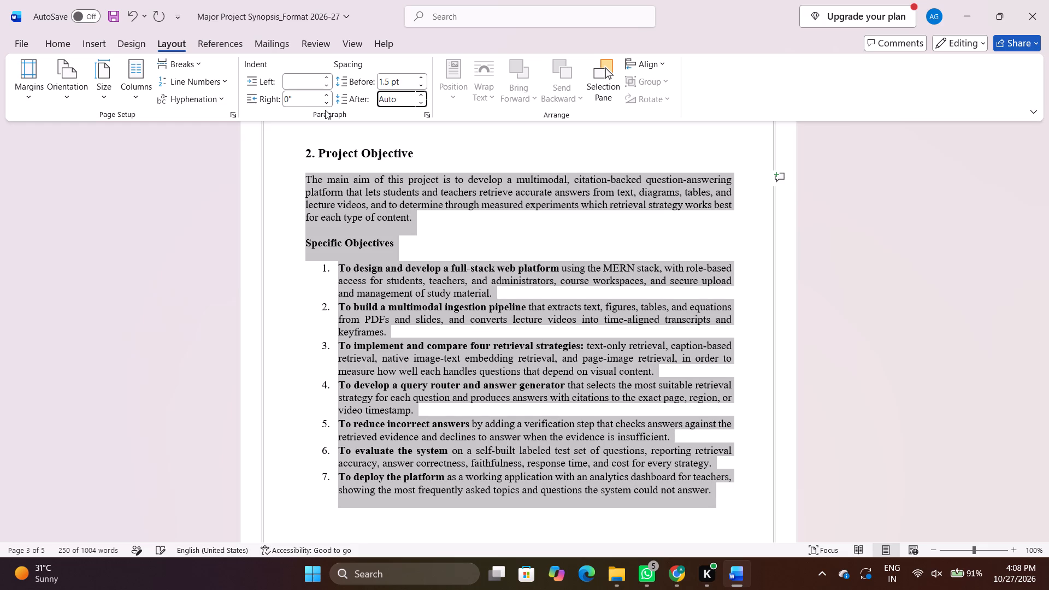
left_click_drag(404, 98, 367, 102)
type("1.5")
key("Return")
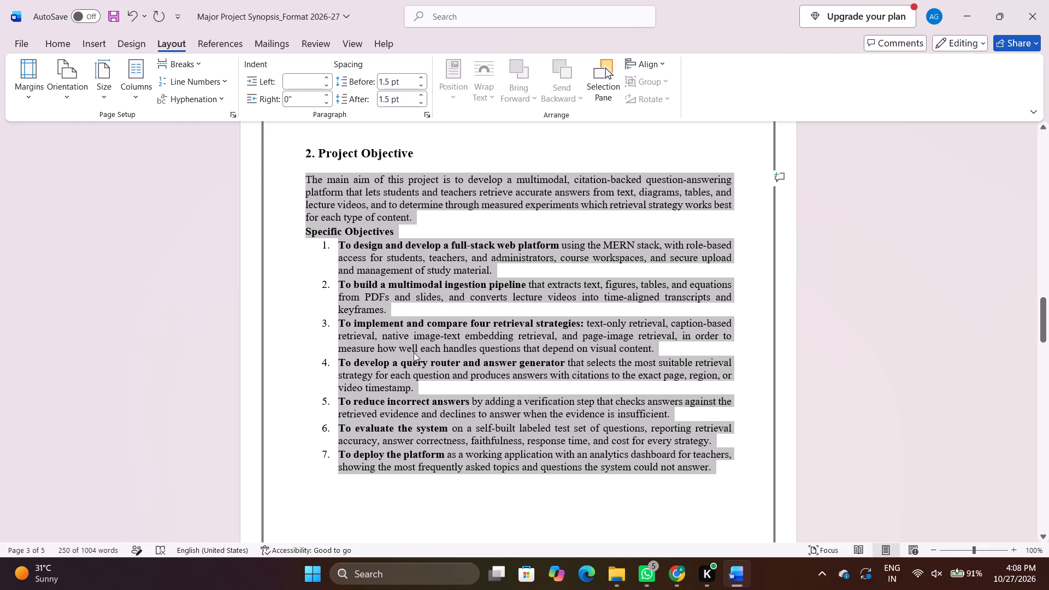
left_click(409, 487)
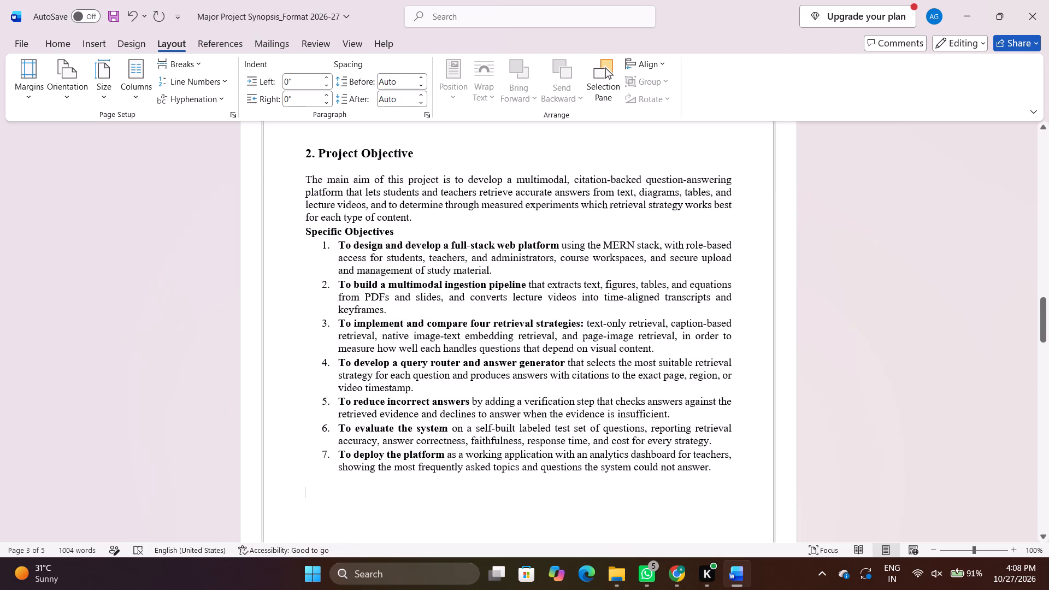
Insert a blank line between the main aim paragraph and the Specific Objectives subheading.
left_click(417, 221)
key("Return")
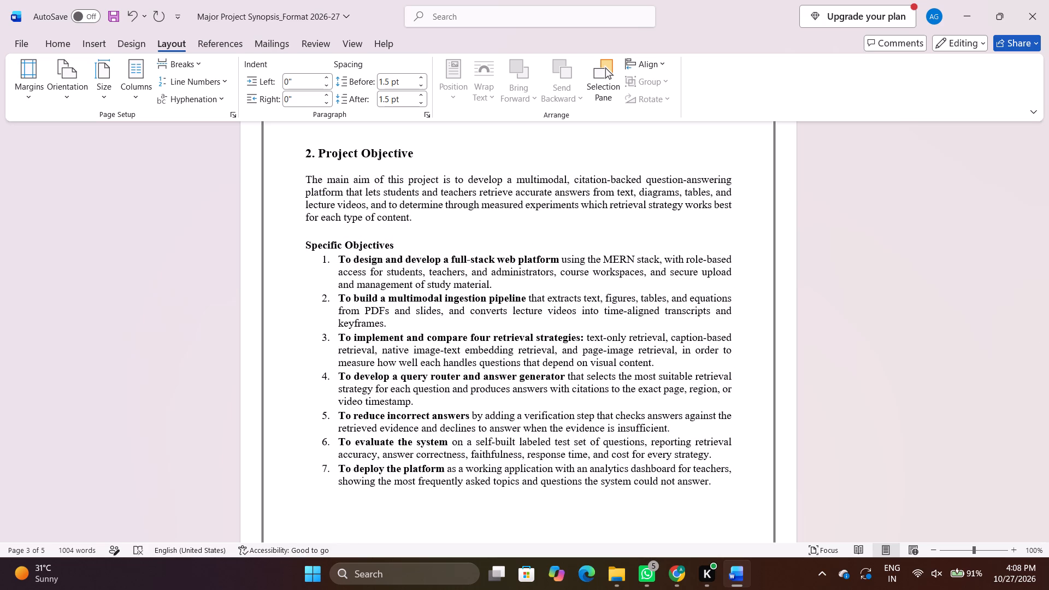
Review the Project Objective page's layout and spacing against the finished Introduction page.
scroll(417, 221, "down", 2)
scroll(417, 221, "up", 2)
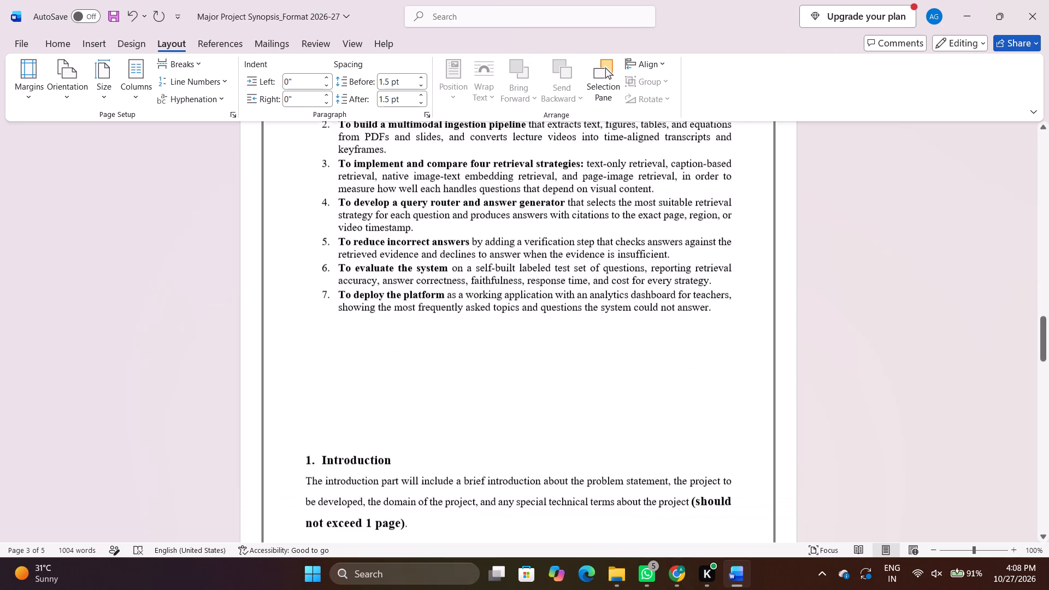
scroll(417, 221, "up", 5)
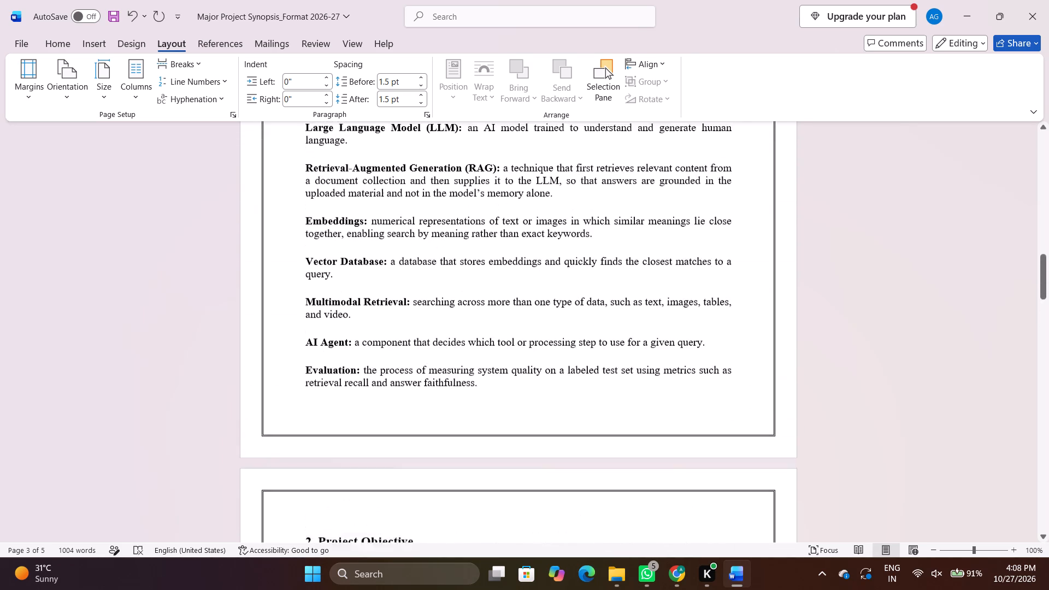
scroll(417, 221, "up", 3)
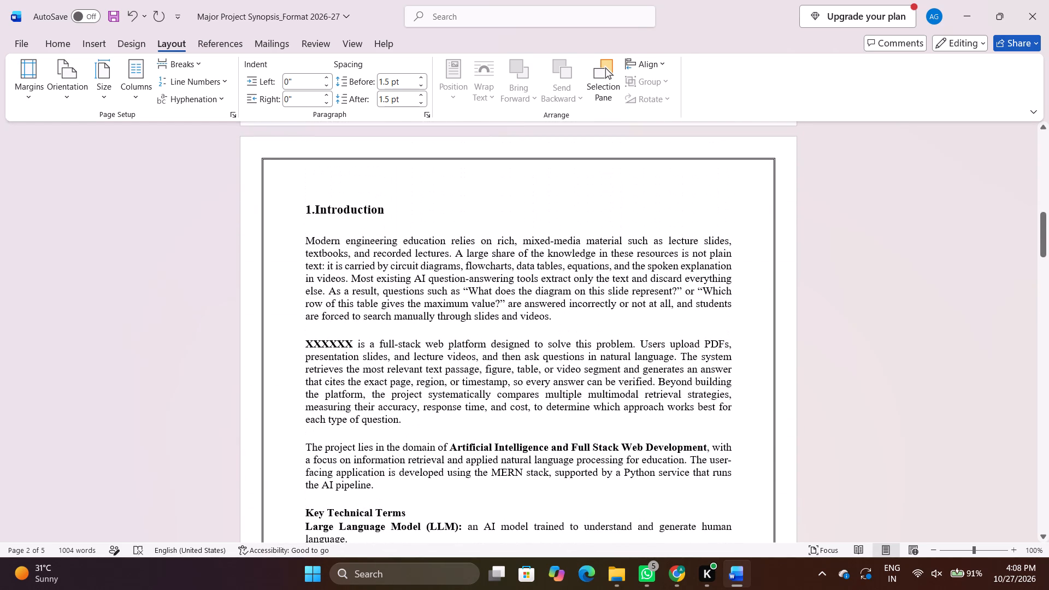
scroll(417, 221, "down", 6)
scroll(417, 221, "up", 1)
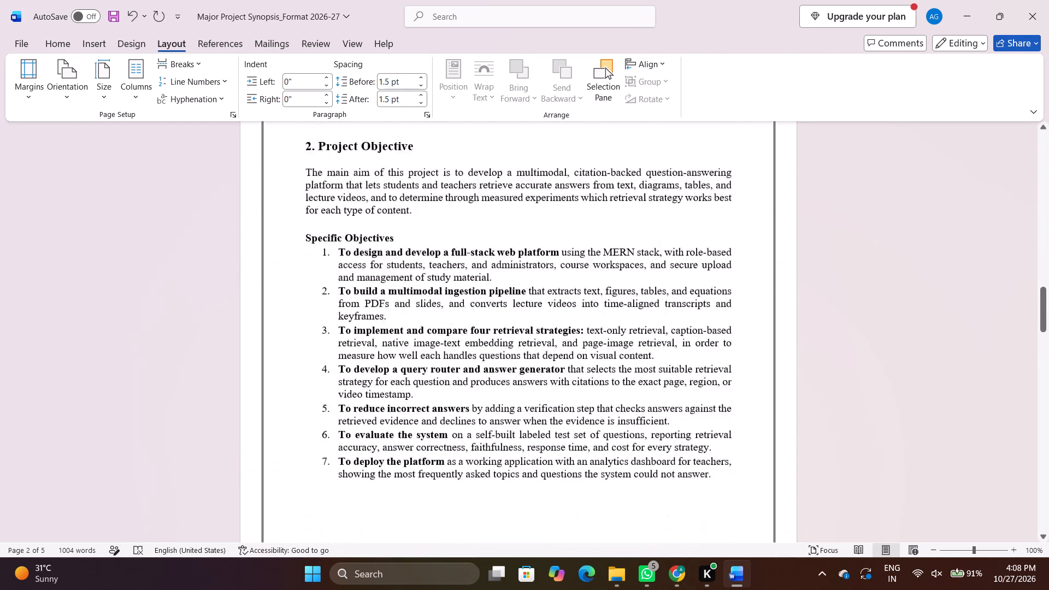
scroll(417, 221, "up", 1)
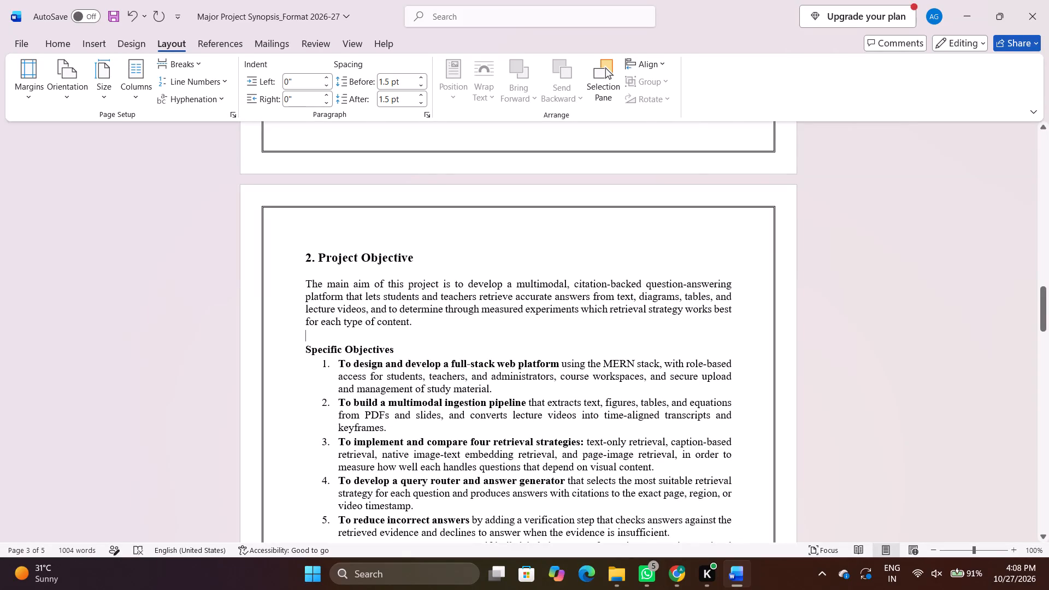
Insert an unnumbered blank line after each of specific objectives 1, 2 and 3, keeping the list numbering continuous.
scroll(423, 351, "down", 1)
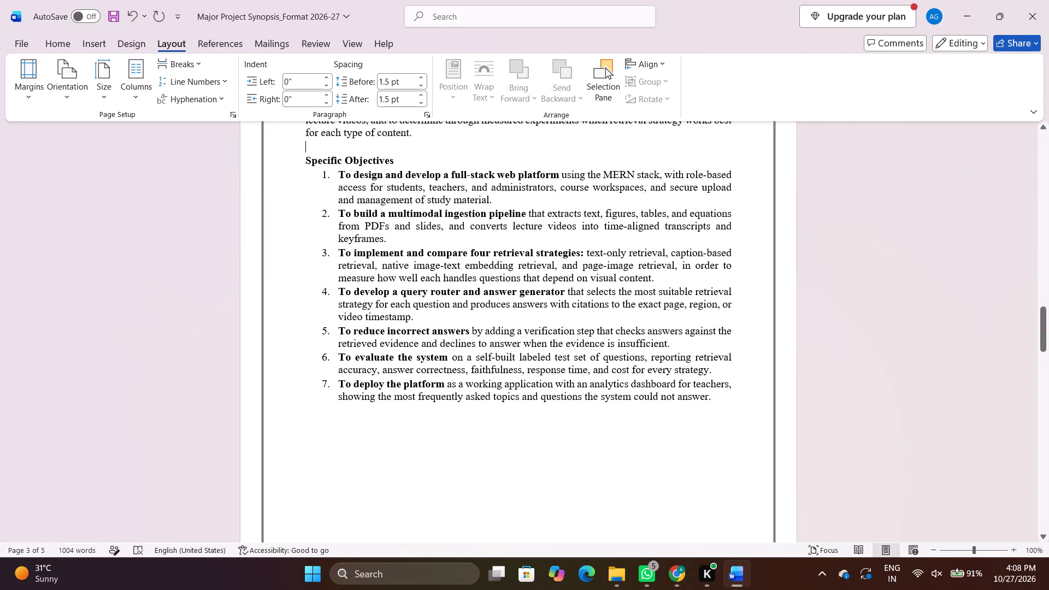
left_click(507, 195)
key("Return")
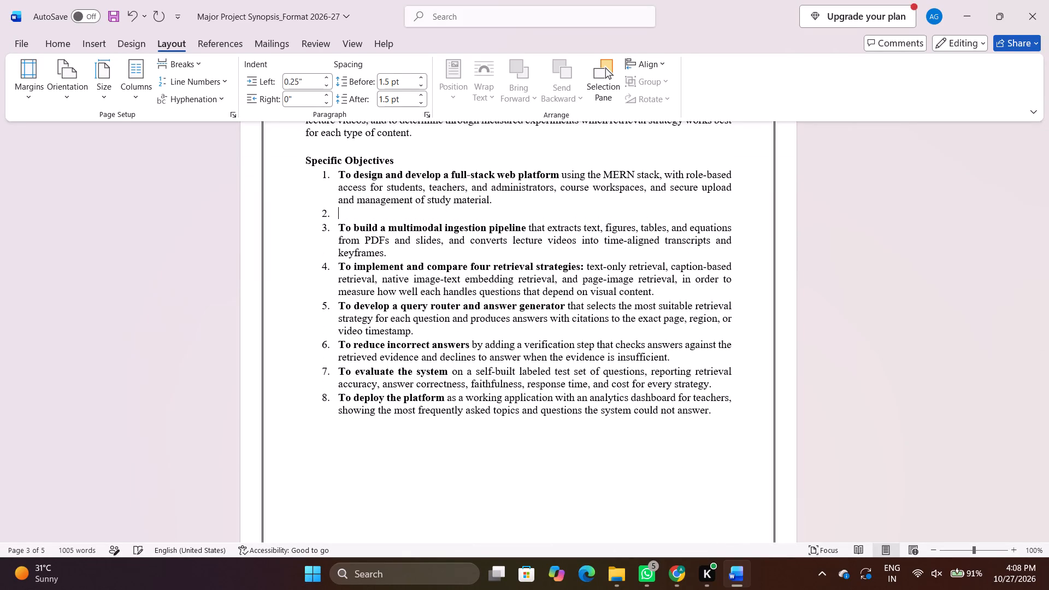
key("BackSpace")
key("Down")
left_click(431, 254)
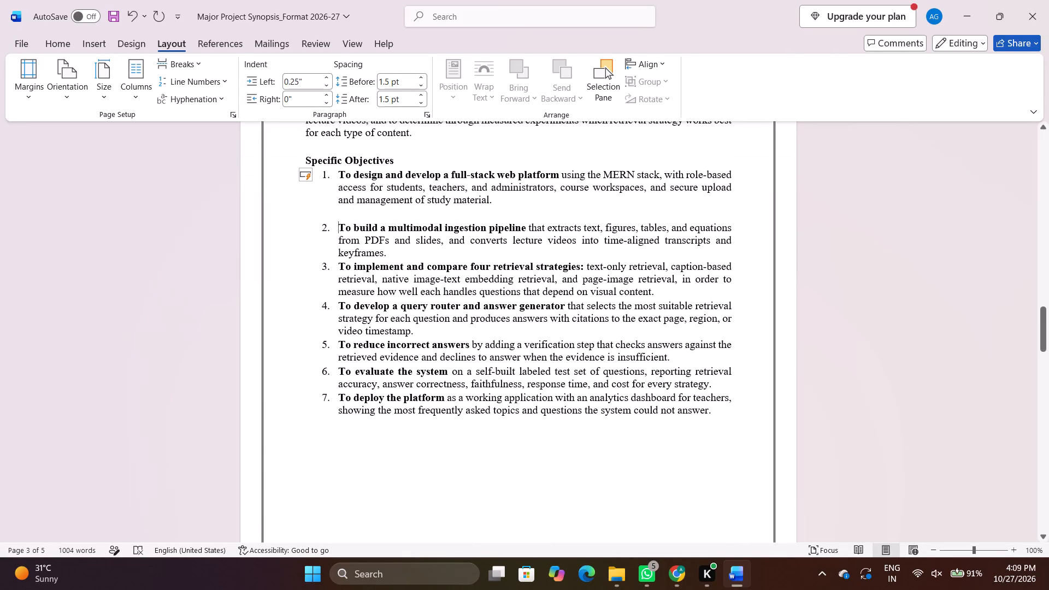
key("Return")
key("BackSpace")
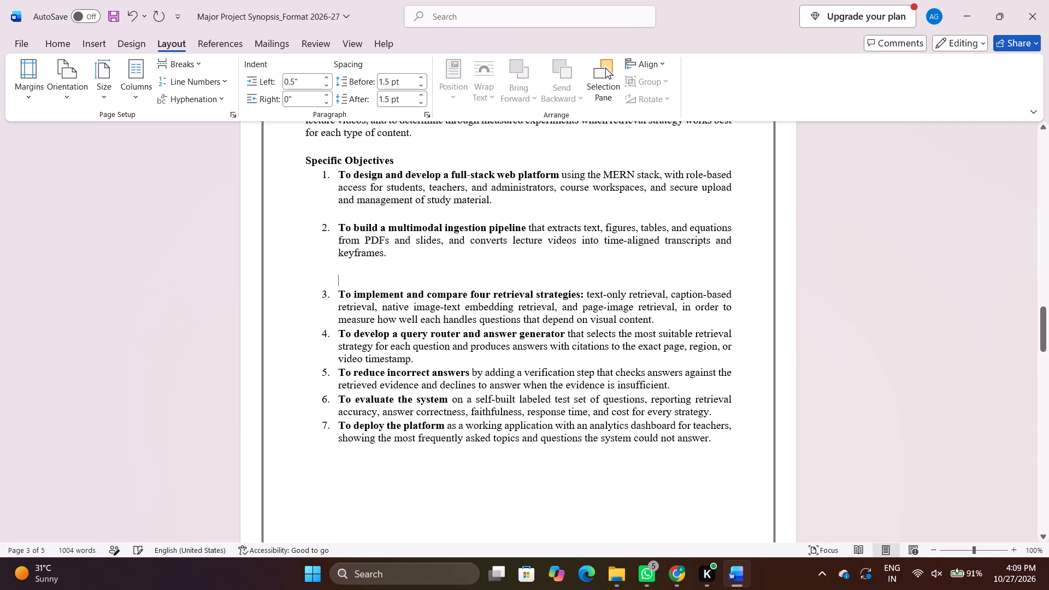
left_click(658, 323)
key("Return")
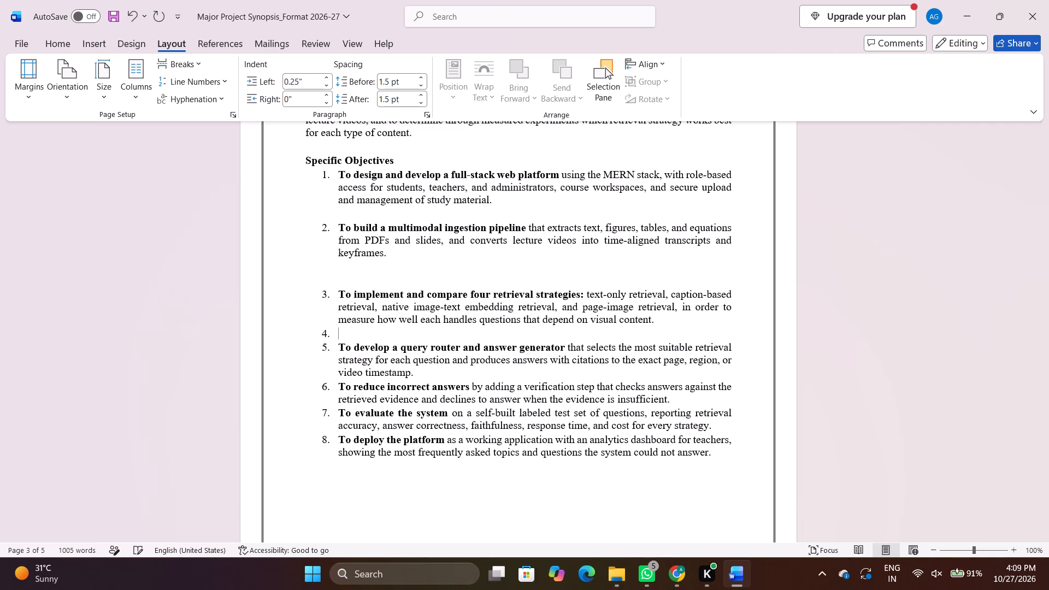
key("BackSpace")
key("Down")
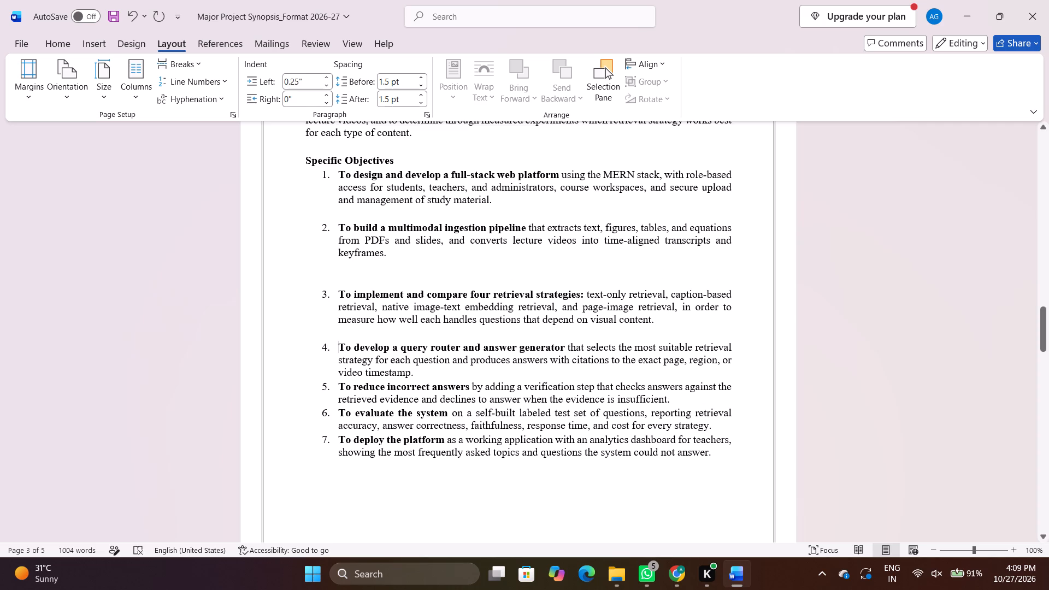
Insert an unnumbered blank line after each of specific objectives 4, 5 and 6, keeping the list numbering continuous.
left_click(559, 371)
key("Return")
key("BackSpace")
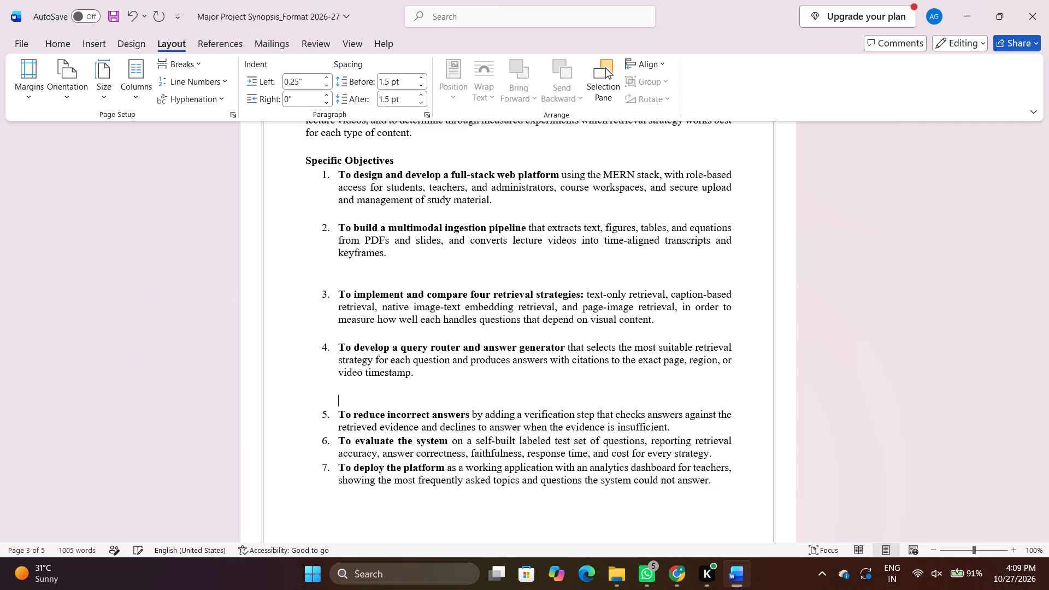
left_click(680, 427)
key("Return")
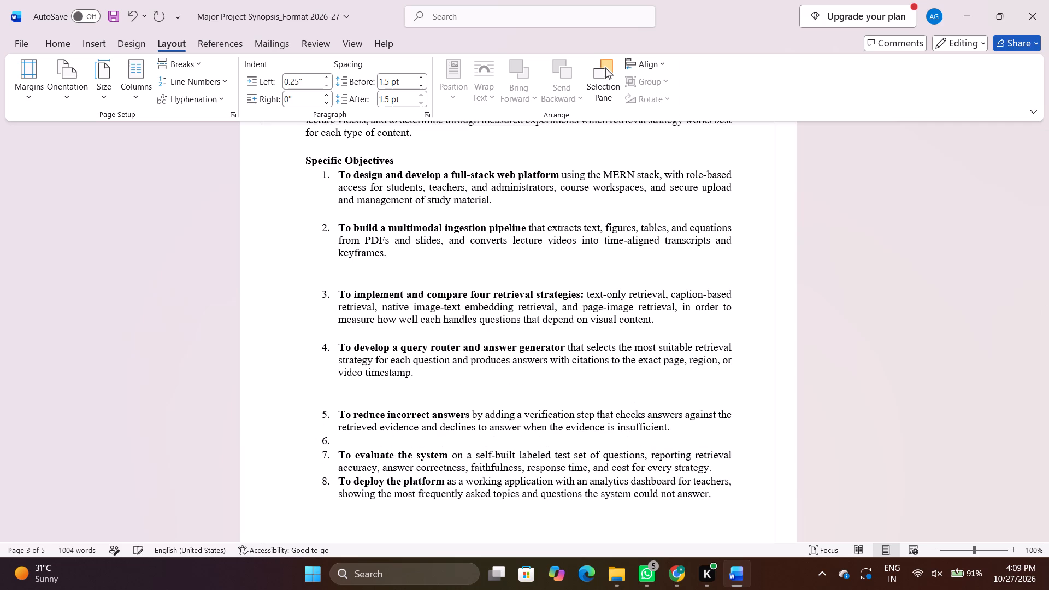
key("BackSpace")
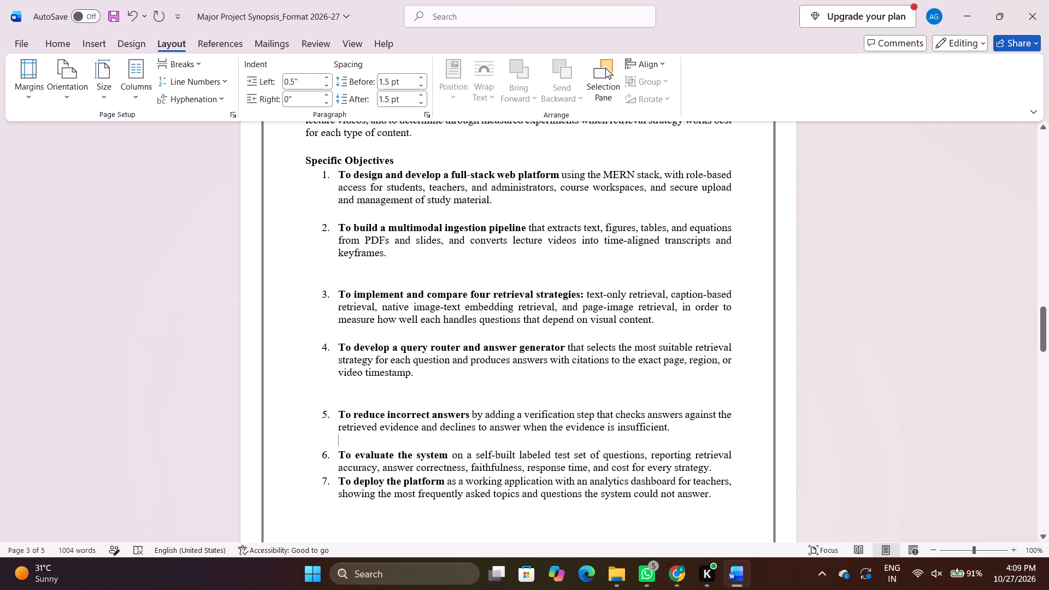
left_click(723, 463)
key("Return")
key("BackSpace")
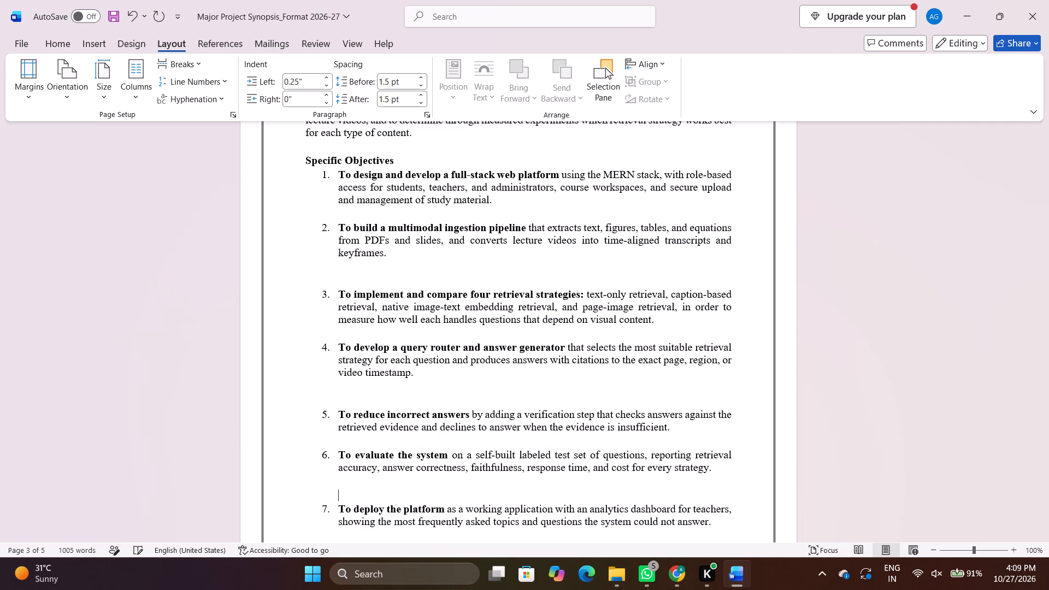
scroll(723, 463, "down", 1)
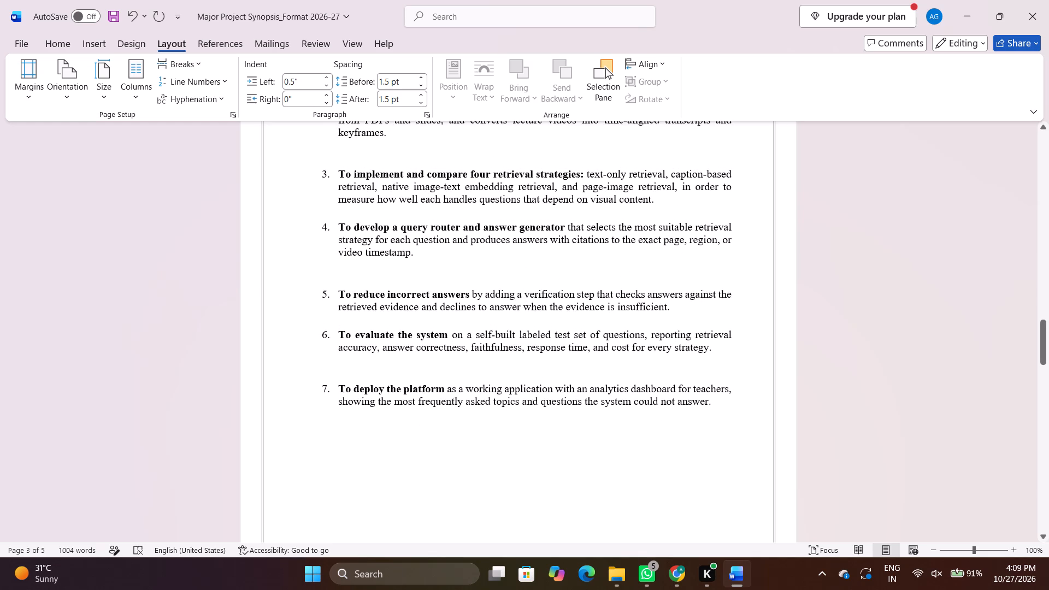
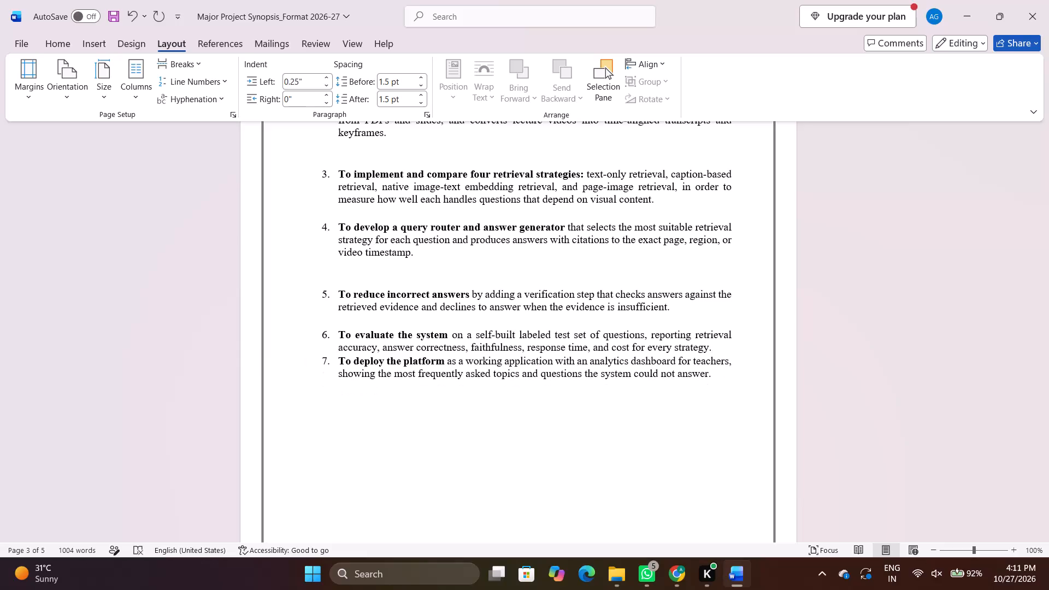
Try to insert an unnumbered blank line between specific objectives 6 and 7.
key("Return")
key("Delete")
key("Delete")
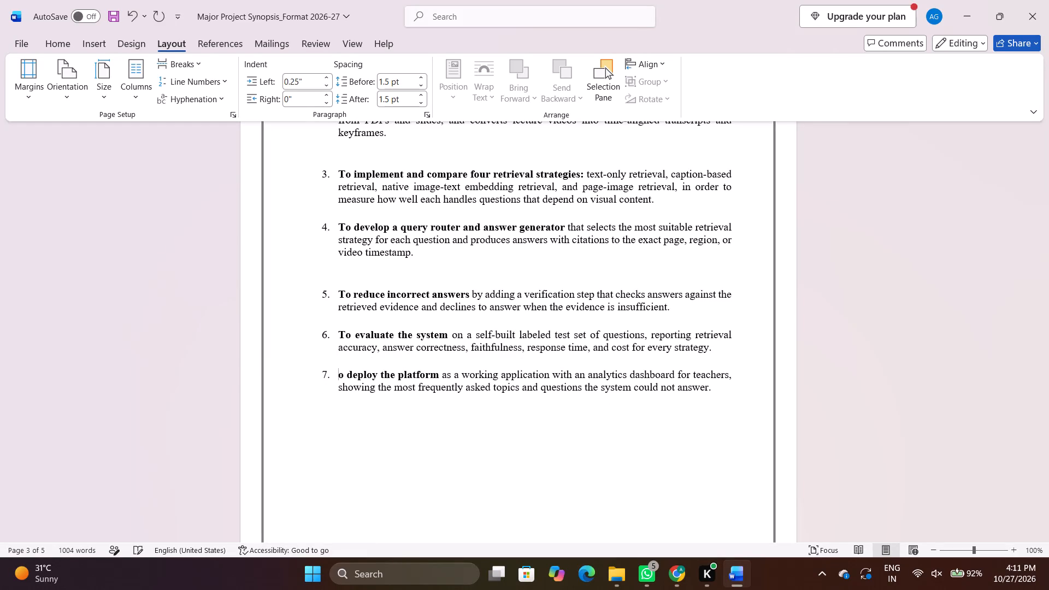
Undo all the blank lines inserted between the specific objectives, back to the compact list of seven consecutive items.
key("ctrl+z")
key("ctrl+z")
key("ctrl+z")
key("ctrl+z")
key("ctrl+z")
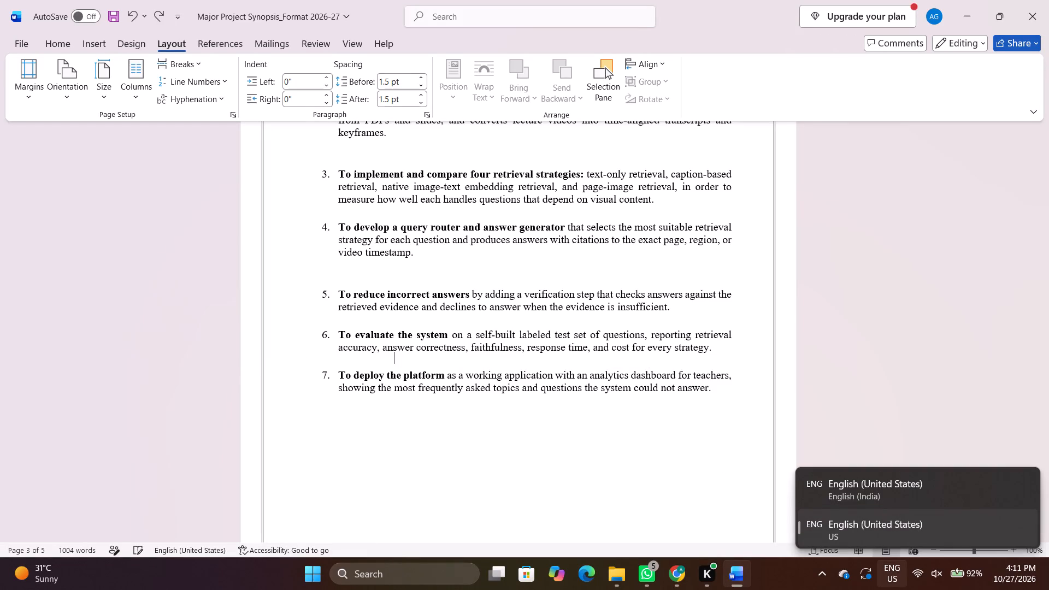
key("ctrl+z")
key("ctrl+z")
key("ctrl+z")
key("ctrl+z")
key("ctrl+z")
key("ctrl+z")
key("ctrl+z")
key("ctrl+z")
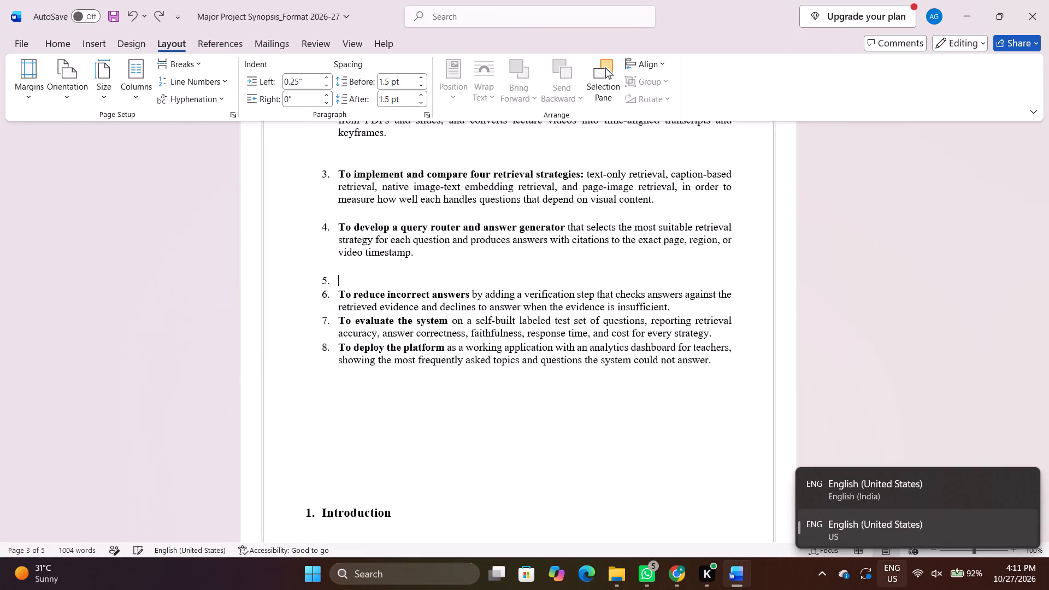
key("ctrl+z")
key("ctrl+z")
key("ctrl+z")
key("ctrl+z")
key("ctrl+z")
key("ctrl+z")
key("ctrl+z")
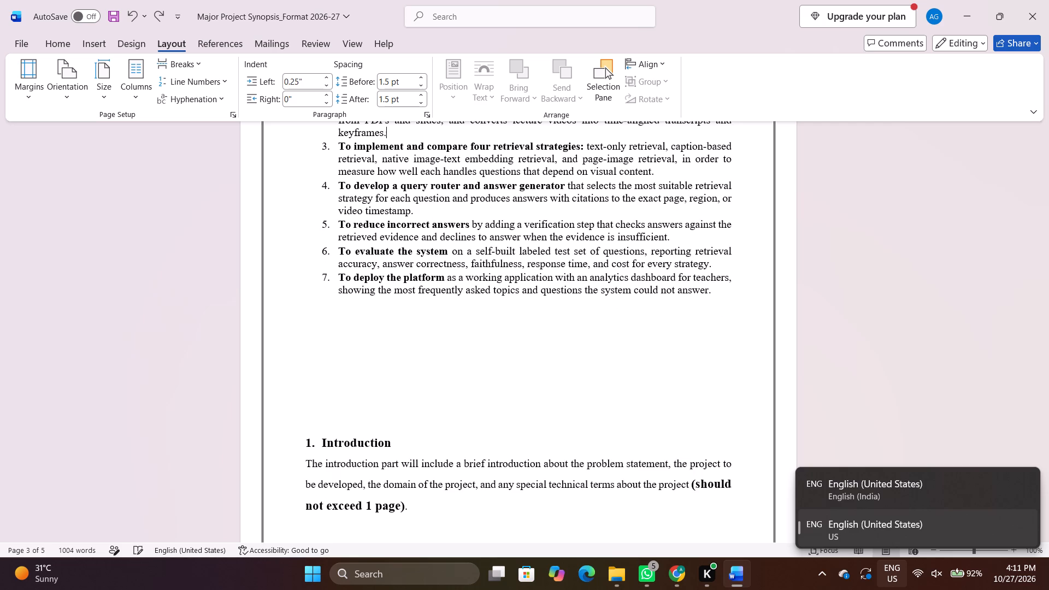
scroll(723, 463, "up", 1)
key("ctrl+z")
key("ctrl+z")
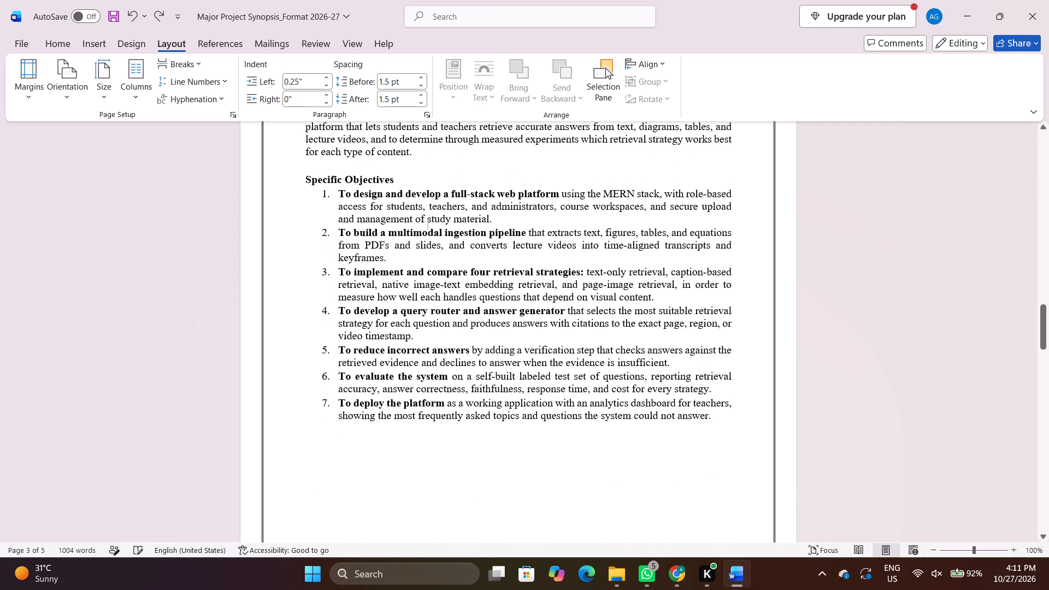
Review the Project Objective page and the leftover template instructions for Introduction, Project Objective, Literature Survey and Feasibility Study below it.
scroll(723, 463, "up", 1)
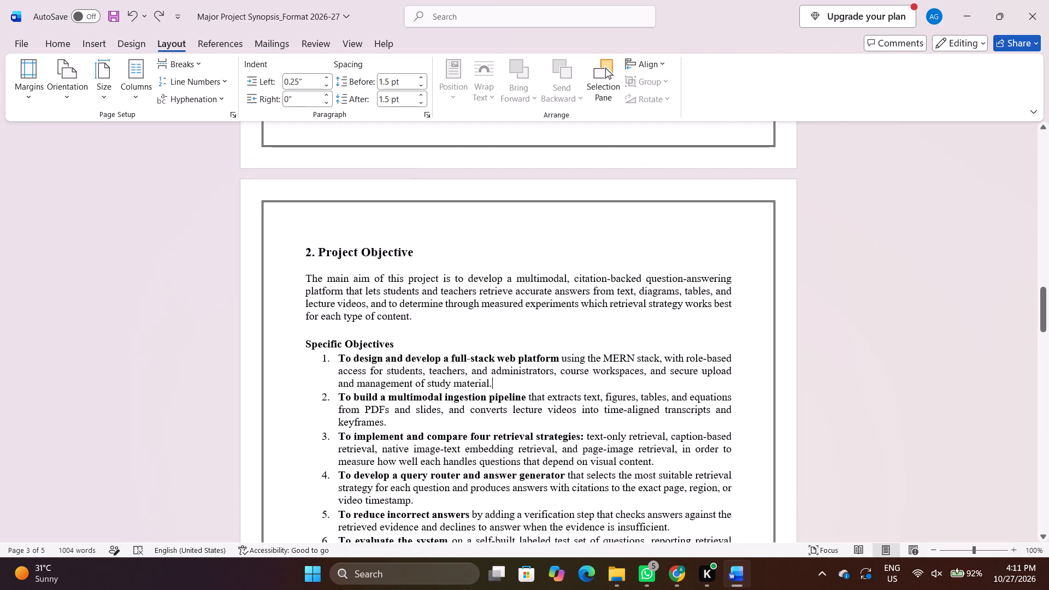
scroll(723, 463, "down", 2)
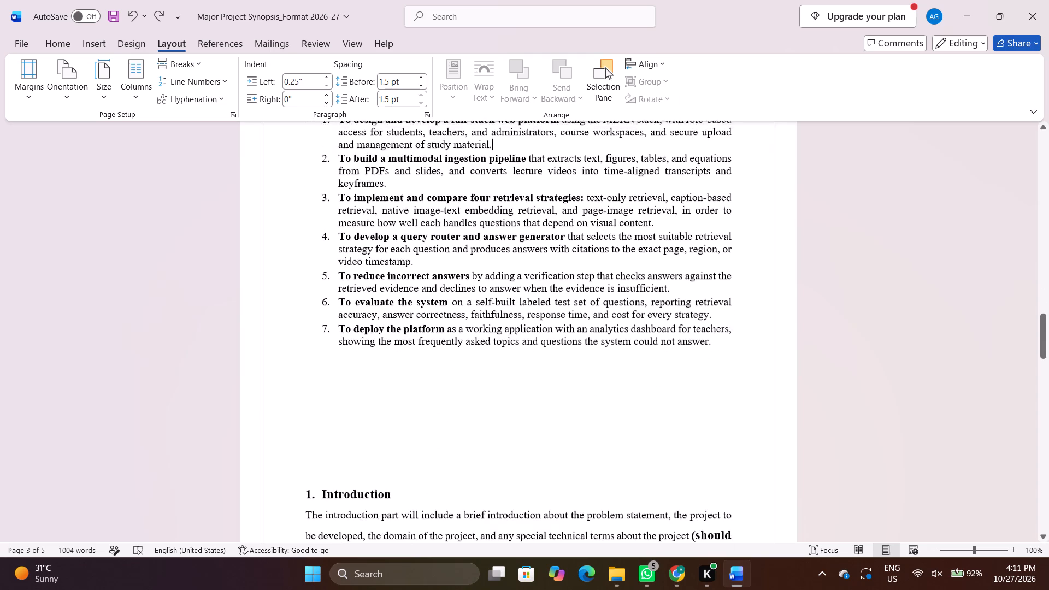
scroll(723, 463, "down", 1)
scroll(645, 405, "down", 1)
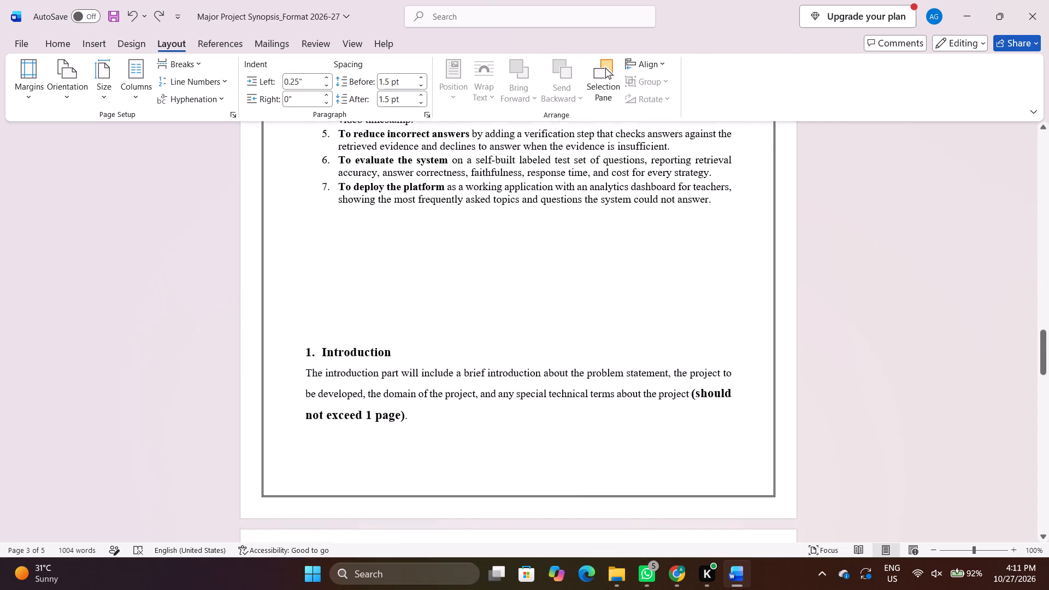
scroll(645, 405, "down", 4)
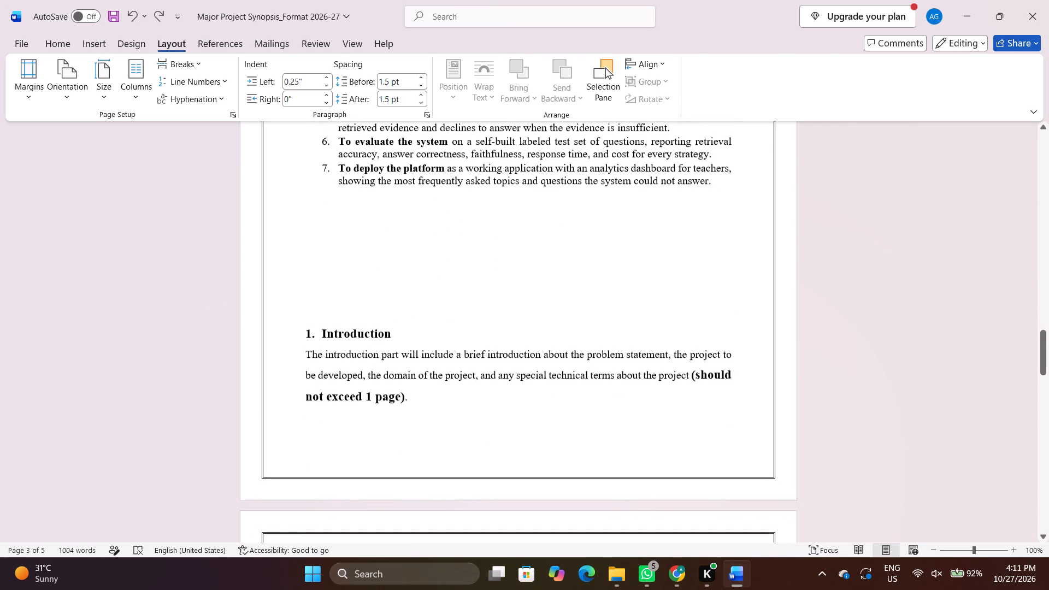
scroll(645, 405, "down", 3)
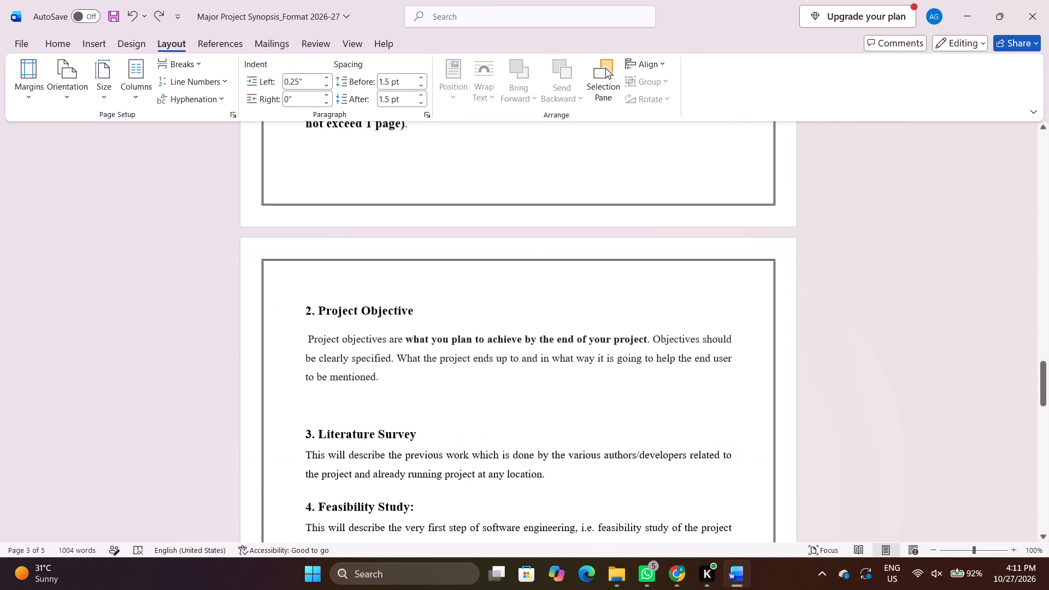
scroll(645, 405, "down", 2)
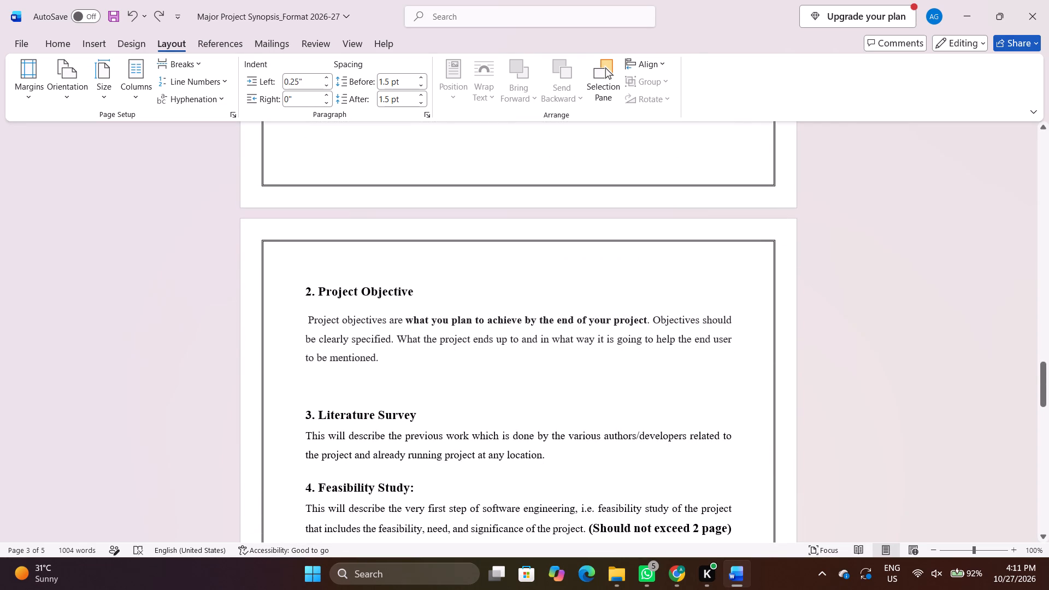
scroll(645, 405, "down", 1)
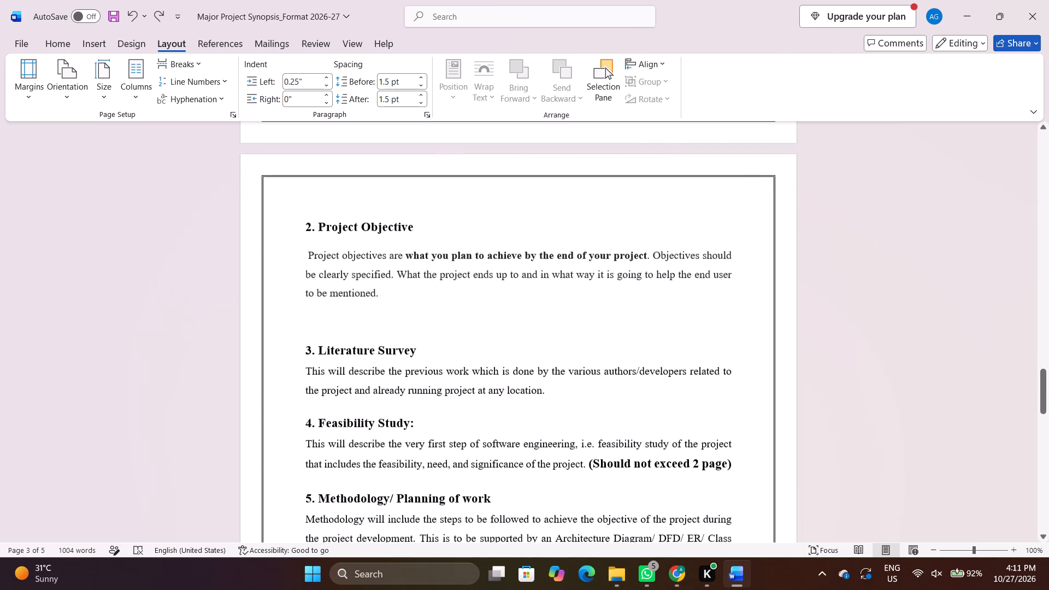
scroll(645, 405, "down", 3)
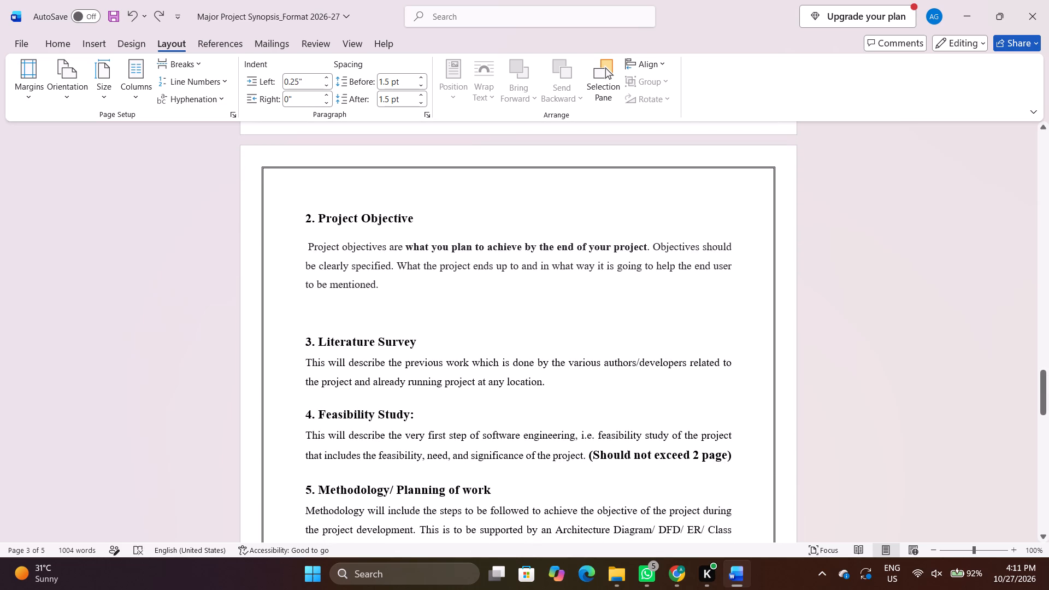
scroll(645, 405, "down", 2)
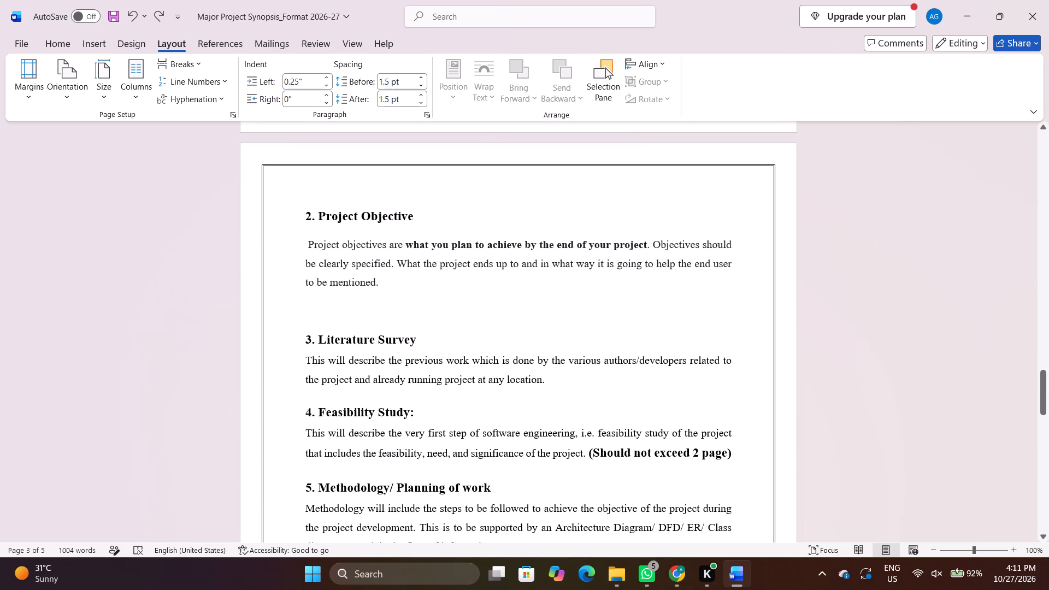
scroll(645, 405, "down", 1)
left_click_drag(304, 359, 314, 367)
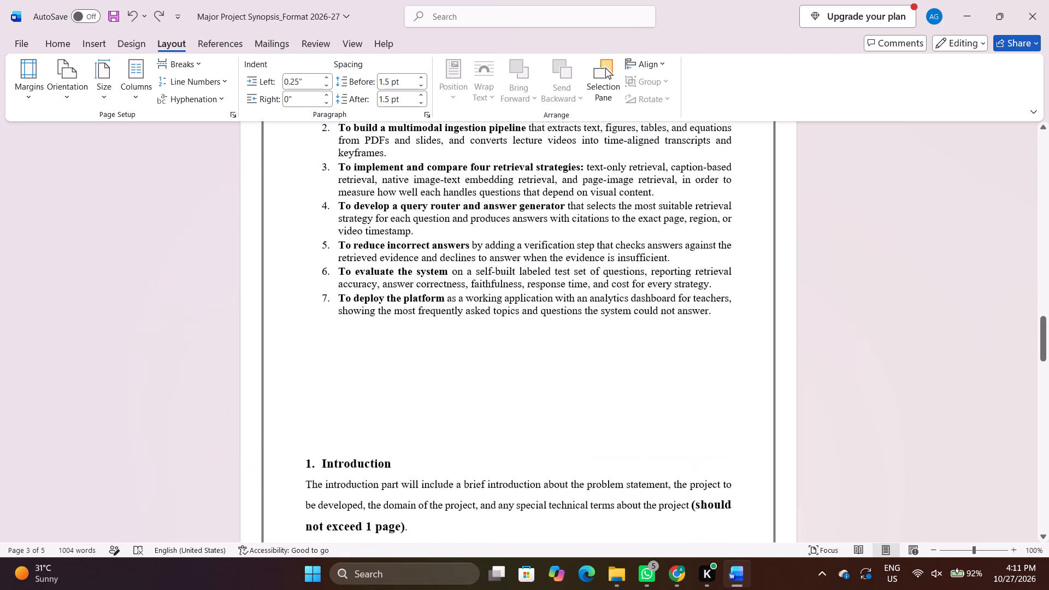
scroll(306, 357, "up", 2)
scroll(306, 357, "down", 1)
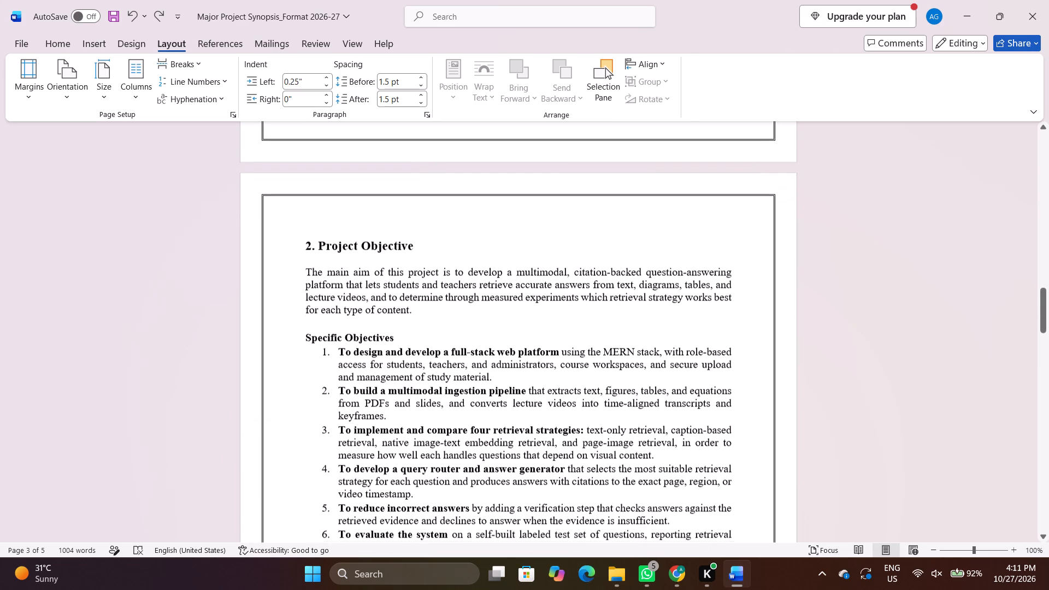
scroll(306, 357, "down", 2)
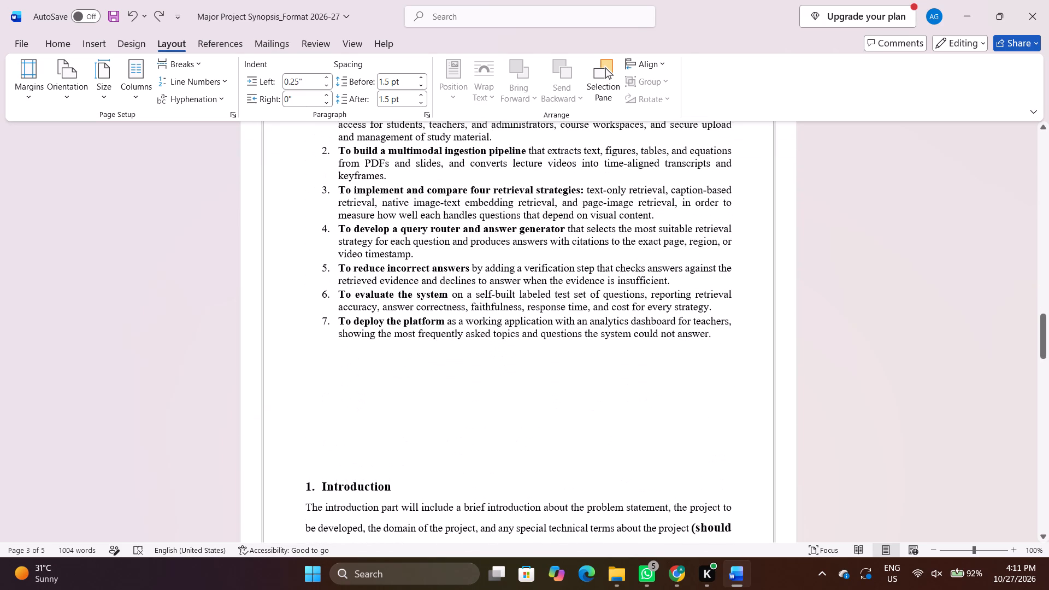
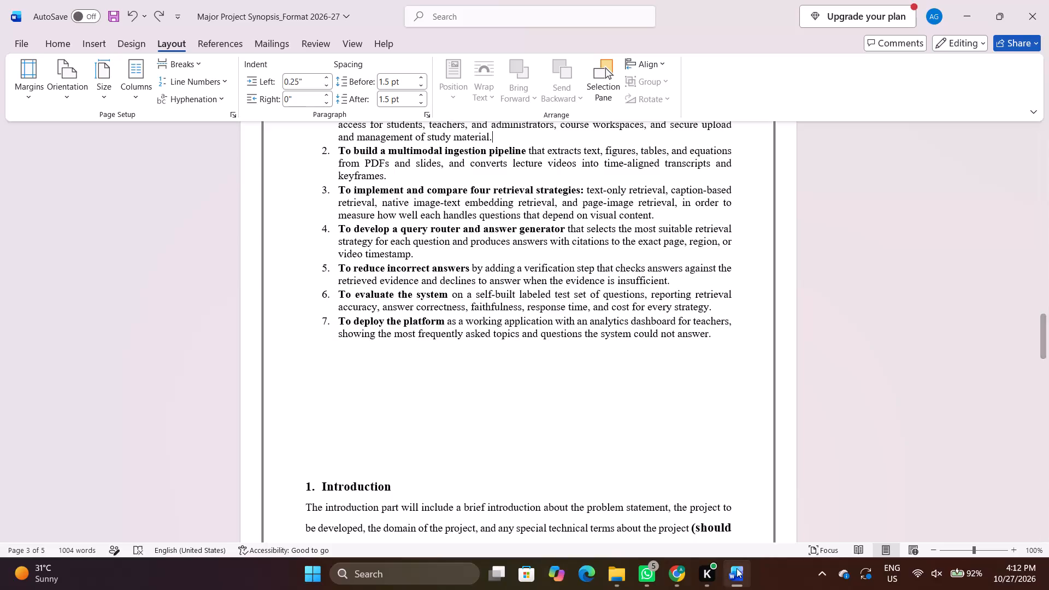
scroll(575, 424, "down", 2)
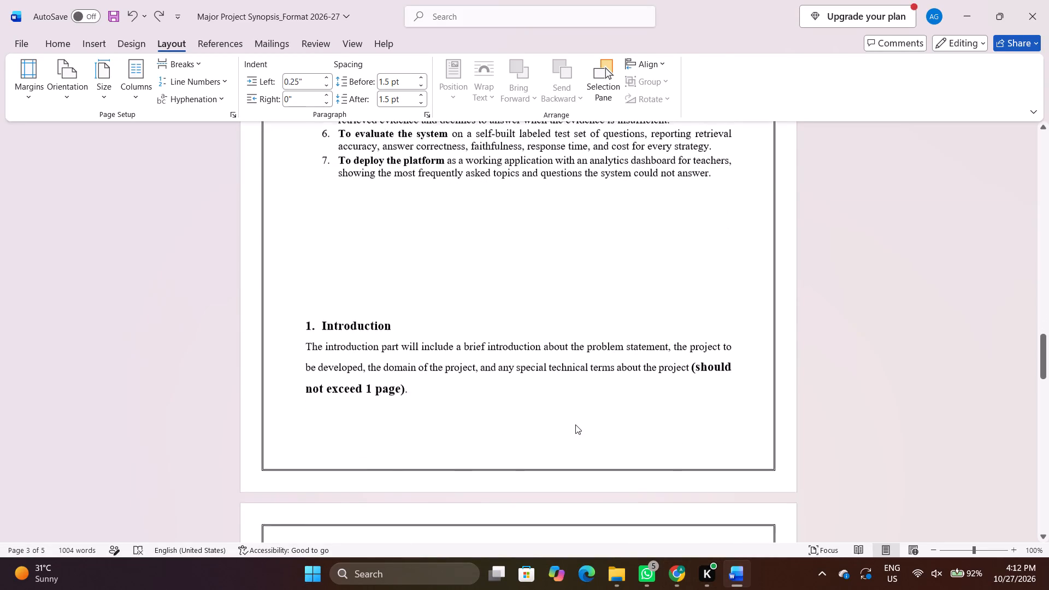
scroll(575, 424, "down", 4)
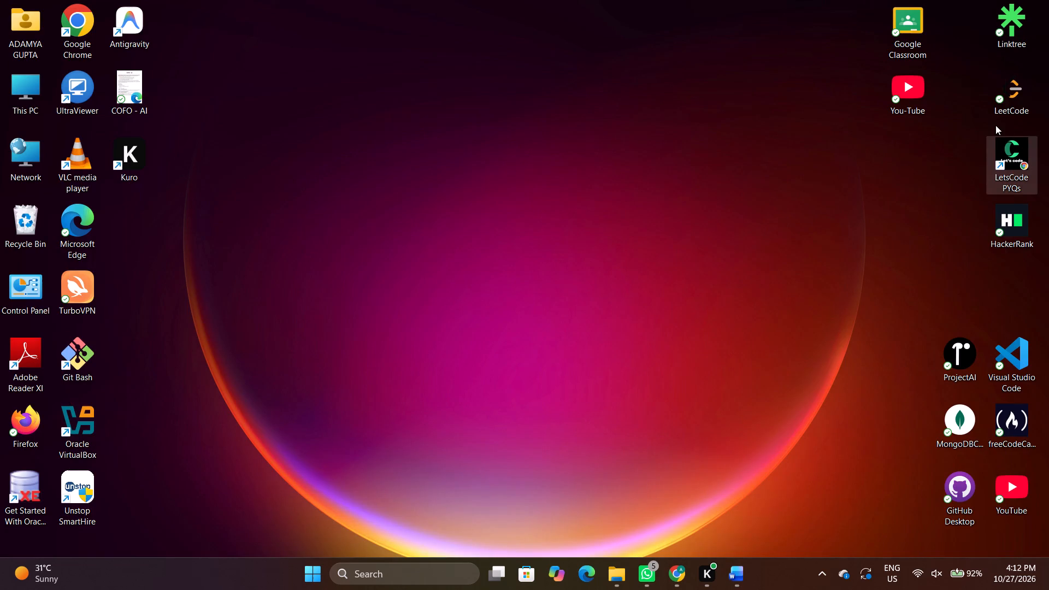
Open the LeetCode app from the desktop.
double_click(1007, 99)
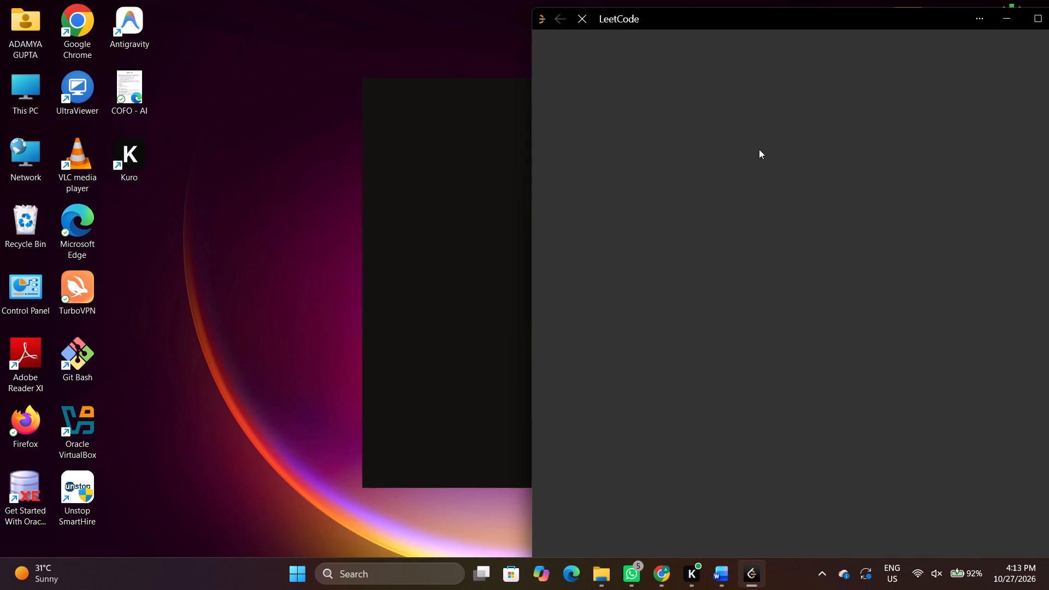